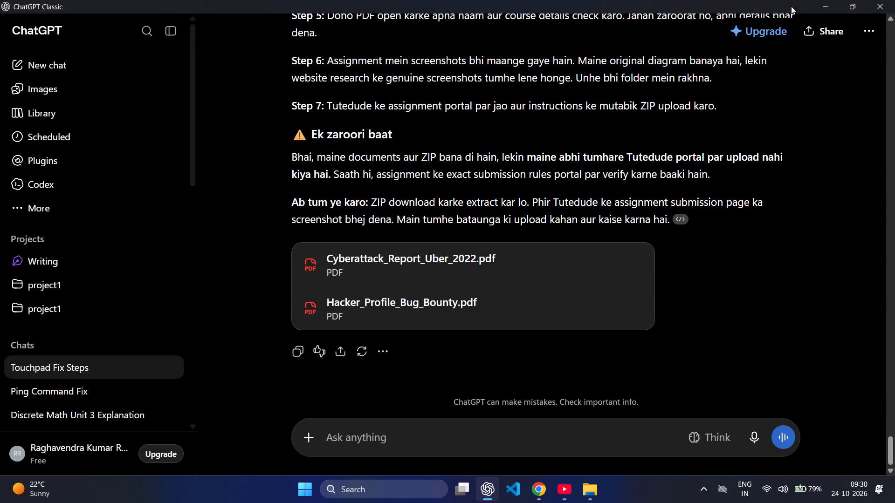
In File Explorer, open the Assignment1_Hacking_Setup_Mindset archive from the Screenshots folder and go into the folder inside it.
{"action": "left_click", "coordinate": [823, 3]}
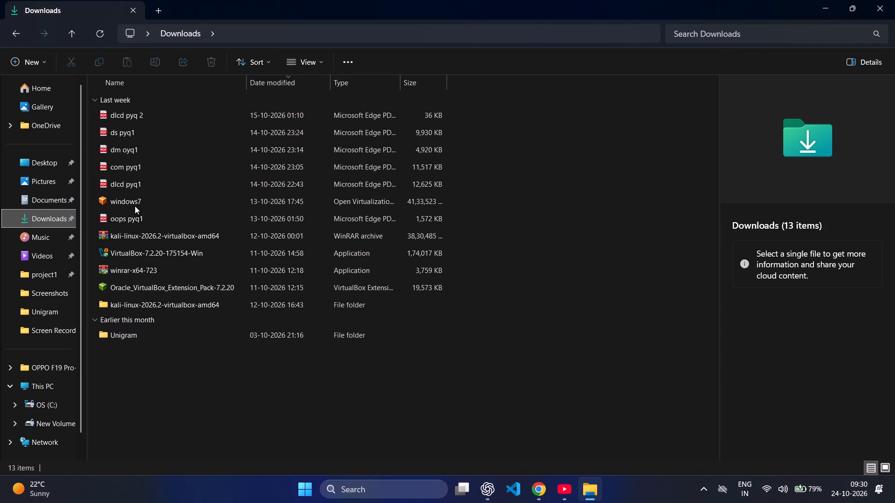
{"action": "scroll", "coordinate": [160, 179], "scroll_direction": "up", "scroll_amount": 4}
{"action": "scroll", "coordinate": [160, 179], "scroll_direction": "down", "scroll_amount": 3}
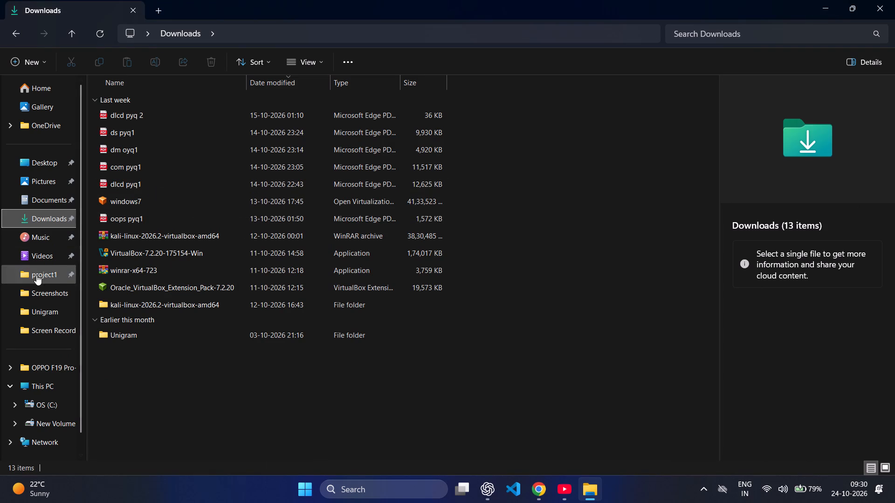
{"action": "left_click", "coordinate": [43, 290]}
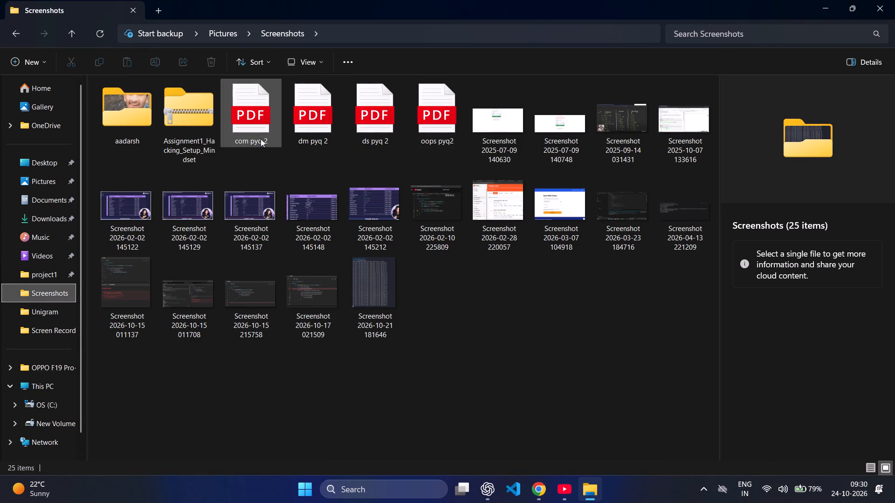
{"action": "double_click", "coordinate": [186, 126]}
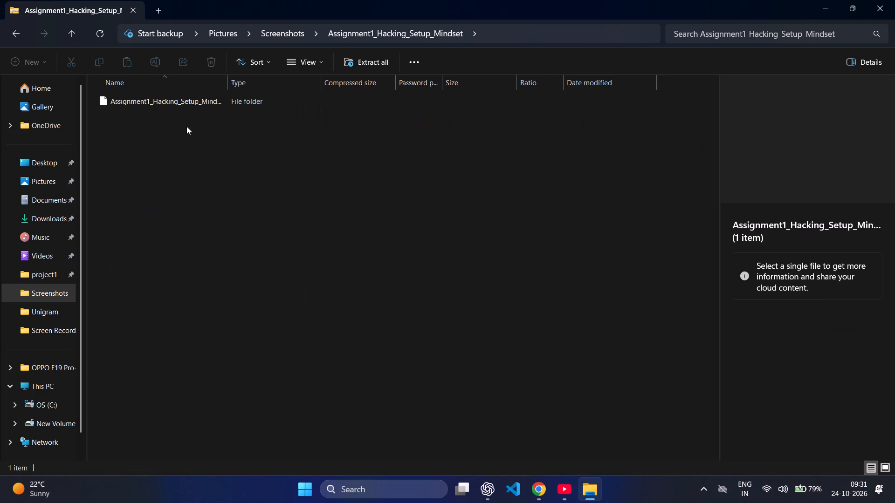
{"action": "double_click", "coordinate": [203, 102]}
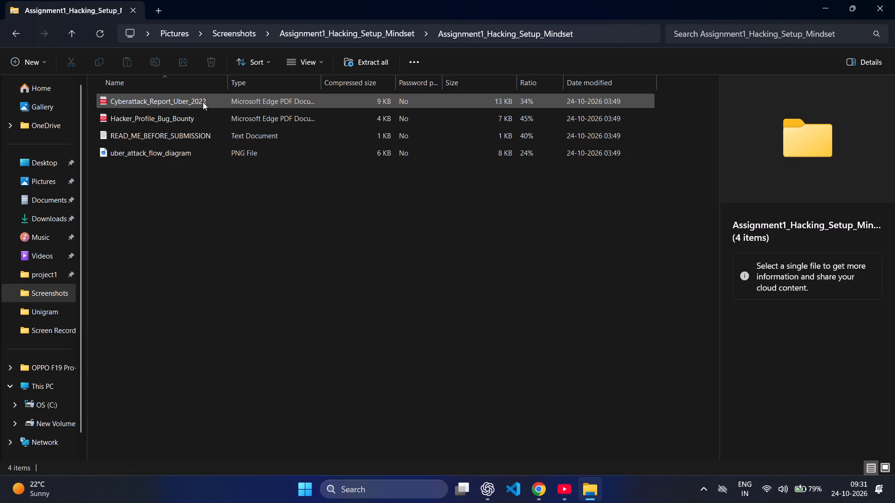
Open the Cyberattack_Report_Uber_2022 PDF, review both of its pages, and close it.
{"action": "double_click", "coordinate": [203, 102]}
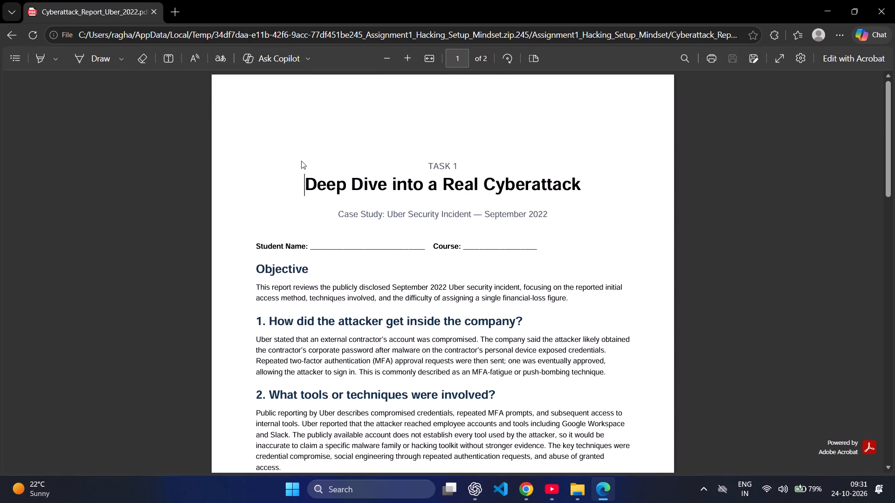
{"action": "scroll", "coordinate": [301, 160], "scroll_direction": "down", "scroll_amount": 3}
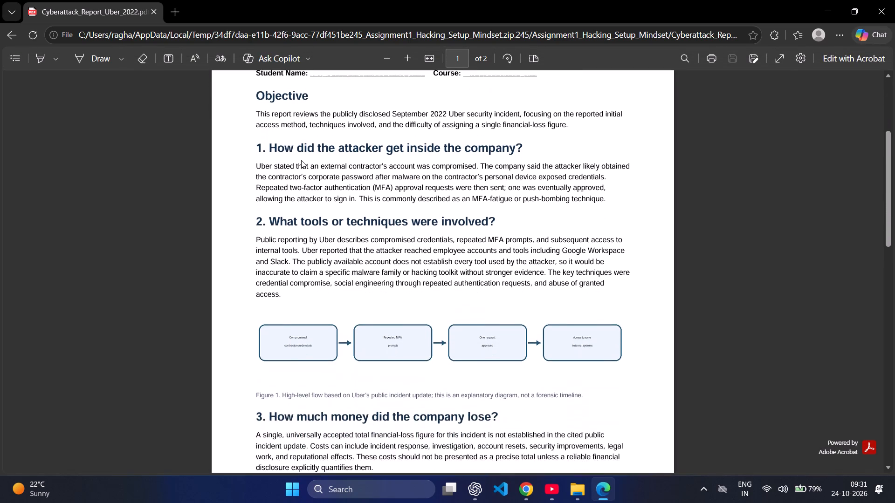
{"action": "scroll", "coordinate": [301, 160], "scroll_direction": "down", "scroll_amount": 8}
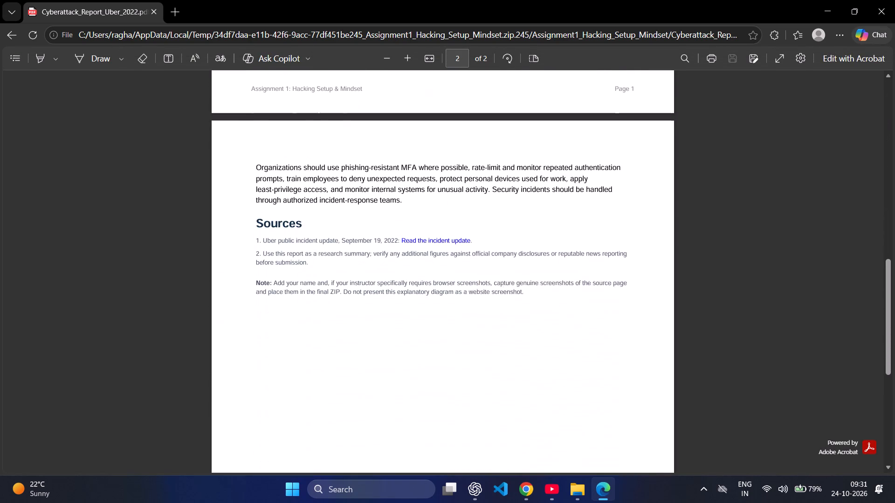
{"action": "scroll", "coordinate": [301, 160], "scroll_direction": "down", "scroll_amount": 4}
{"action": "scroll", "coordinate": [301, 159], "scroll_direction": "up", "scroll_amount": 4}
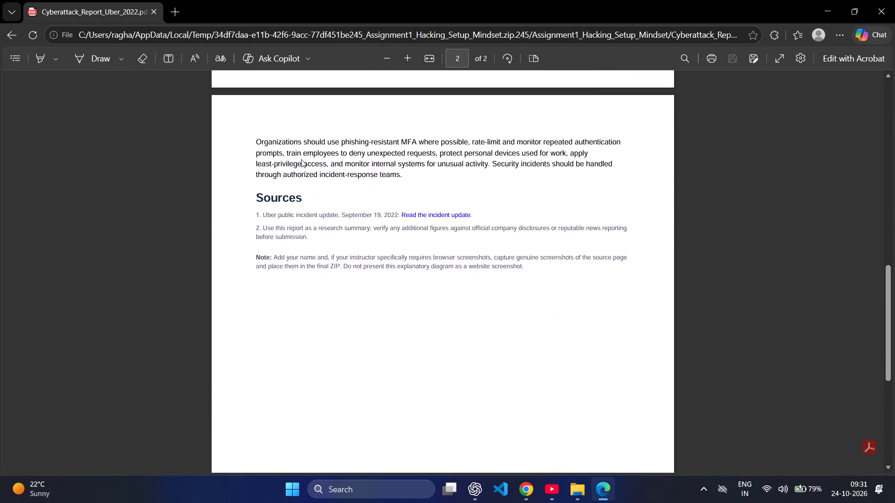
{"action": "scroll", "coordinate": [301, 159], "scroll_direction": "up", "scroll_amount": 17}
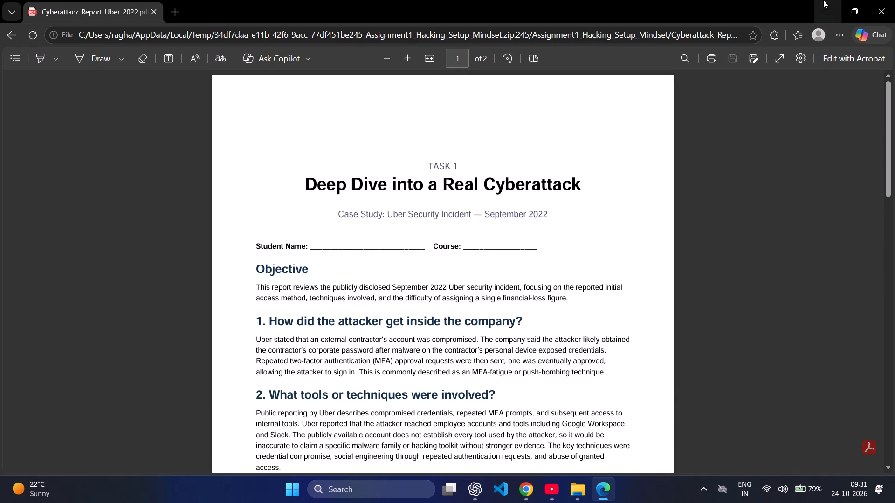
{"action": "left_click", "coordinate": [7, 38]}
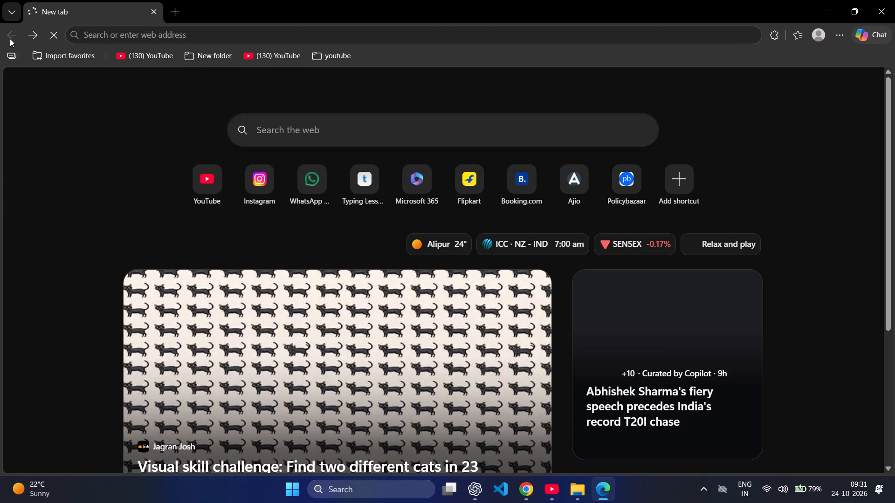
{"action": "left_click", "coordinate": [152, 9]}
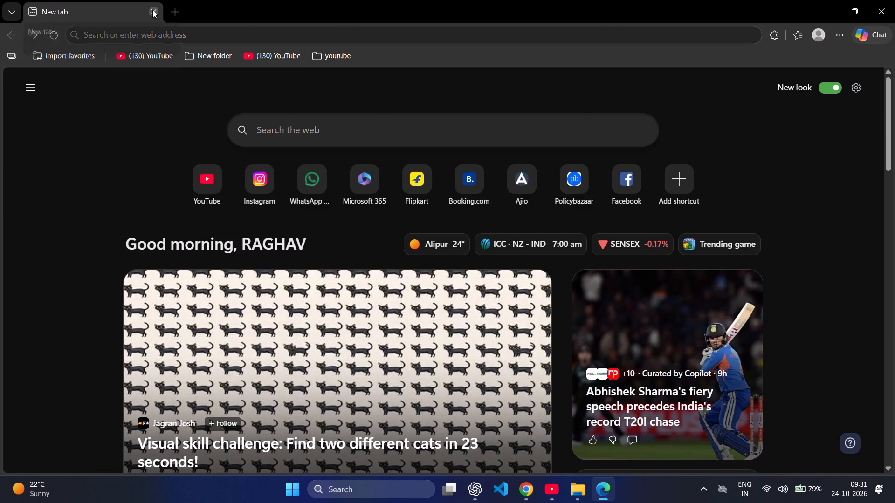
Open the Hacker_Profile_Bug_Bounty PDF and review its content through to the sources on page 2.
{"action": "left_click", "coordinate": [146, 115]}
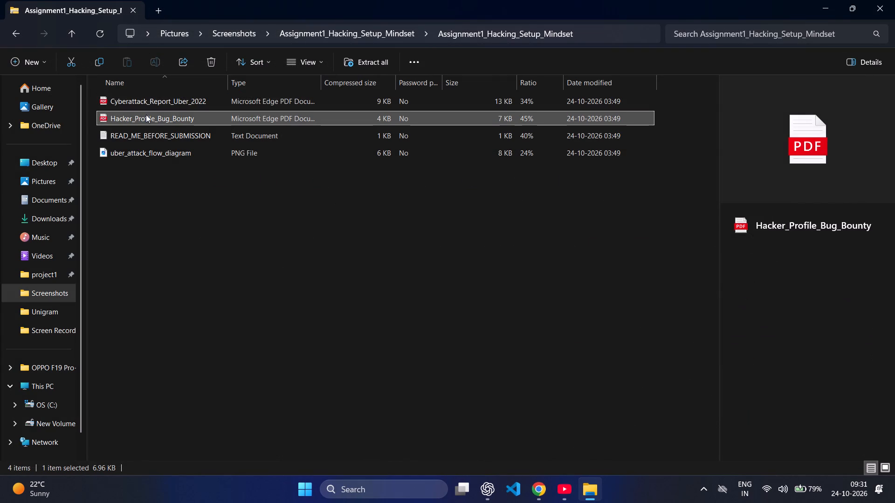
{"action": "double_click", "coordinate": [214, 119]}
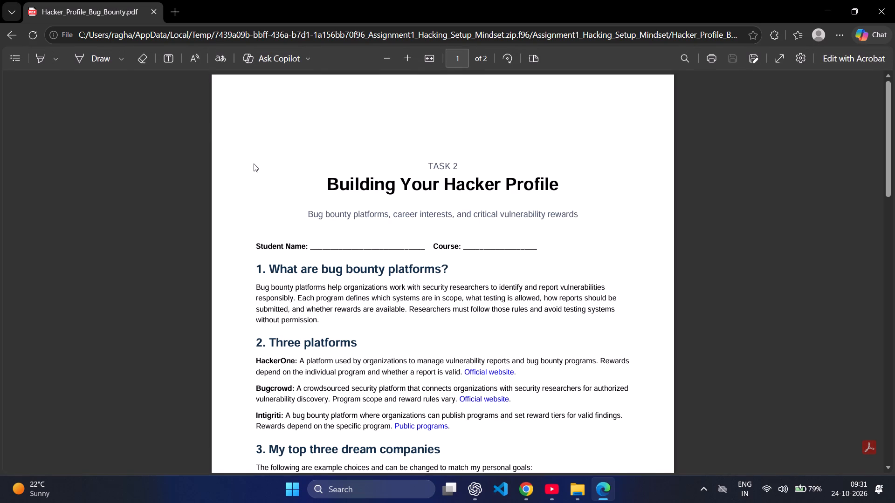
{"action": "scroll", "coordinate": [254, 163], "scroll_direction": "down", "scroll_amount": 5}
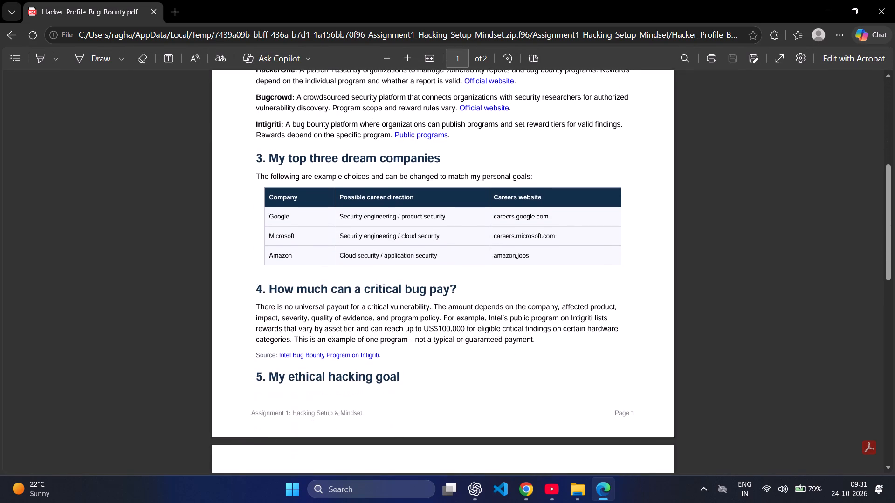
{"action": "scroll", "coordinate": [343, 210], "scroll_direction": "down", "scroll_amount": 8}
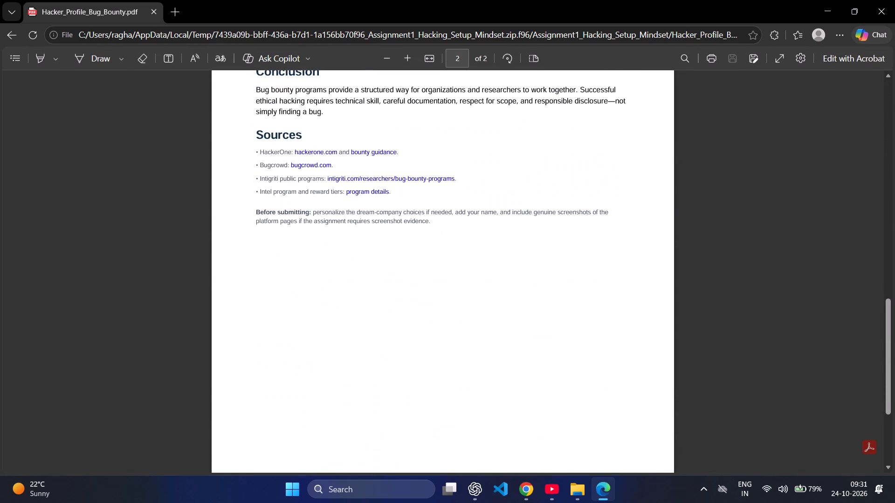
Return to page 1 of the Hacker_Profile_Bug_Bounty PDF to check its opening sections, and close the document.
{"action": "scroll", "coordinate": [341, 197], "scroll_direction": "up", "scroll_amount": 13}
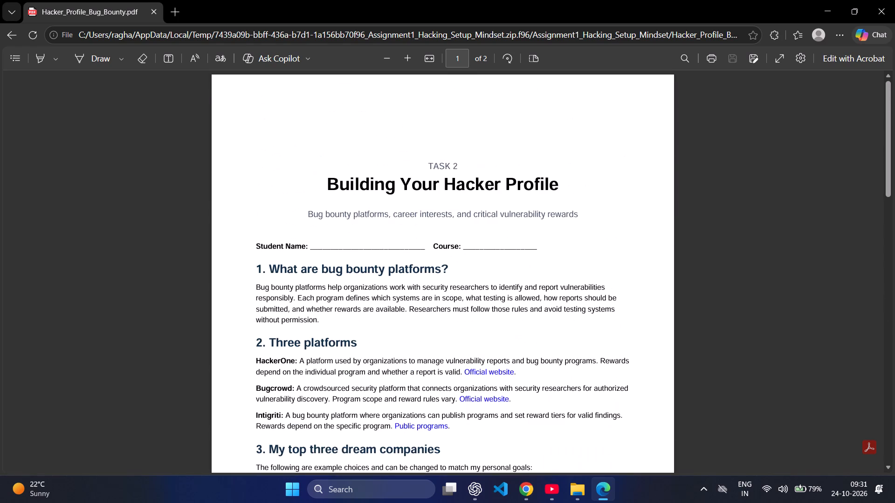
{"action": "scroll", "coordinate": [342, 188], "scroll_direction": "up", "scroll_amount": 5}
{"action": "left_click", "coordinate": [156, 8]}
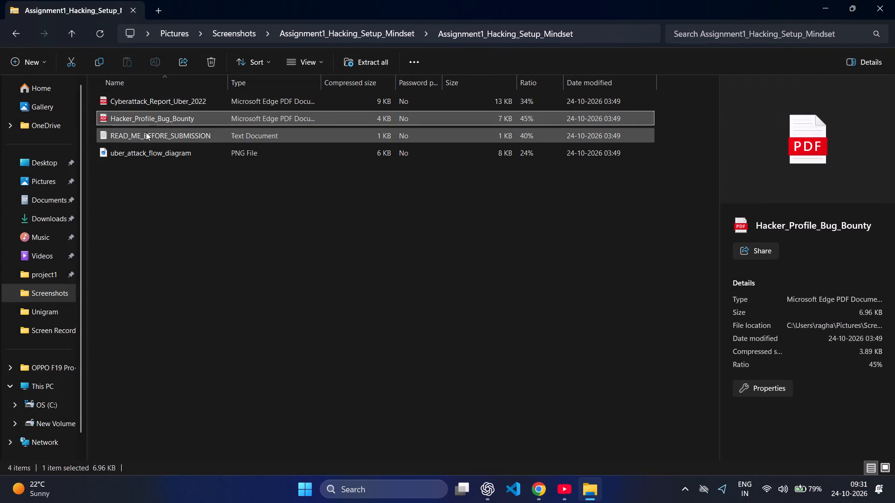
Open the READ_ME_BEFORE_SUBMISSION text file with Notepad just this once, read its upload instructions, and close it.
{"action": "left_click", "coordinate": [146, 132]}
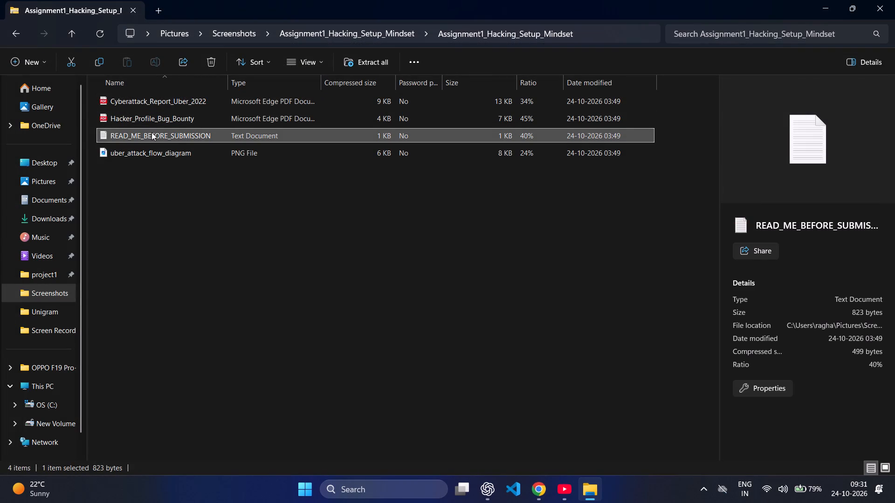
{"action": "double_click", "coordinate": [224, 140]}
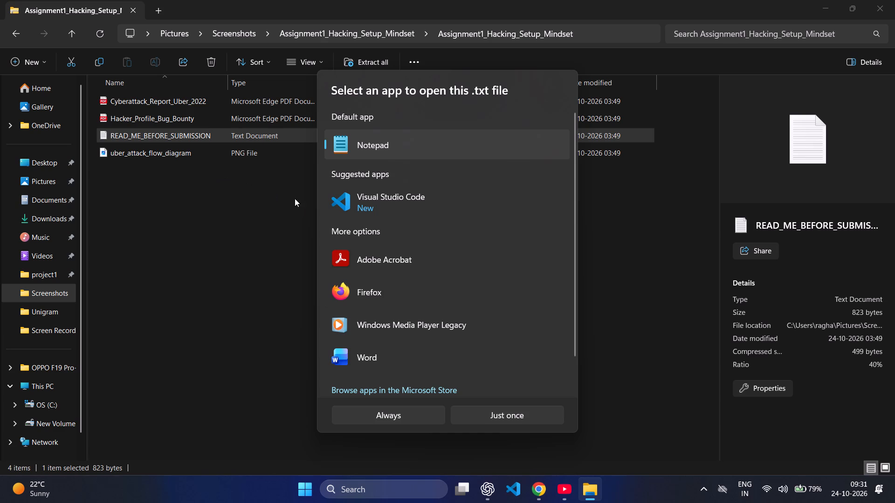
{"action": "scroll", "coordinate": [401, 234], "scroll_direction": "down", "scroll_amount": 3}
{"action": "left_click", "coordinate": [366, 317]}
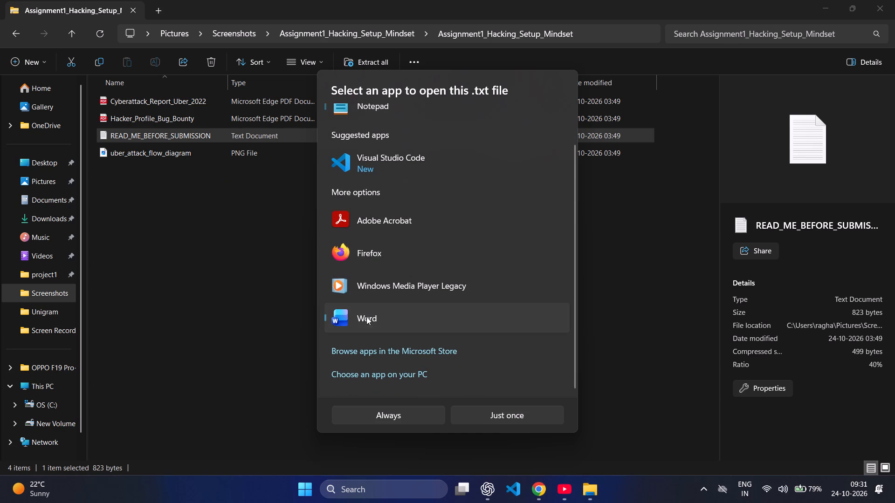
{"action": "scroll", "coordinate": [351, 213], "scroll_direction": "up", "scroll_amount": 3}
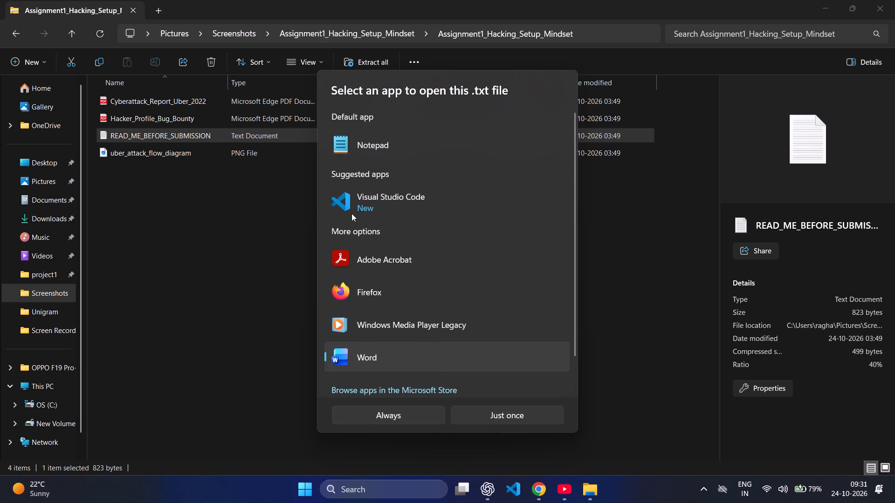
{"action": "scroll", "coordinate": [351, 213], "scroll_direction": "up", "scroll_amount": 1}
{"action": "left_click", "coordinate": [370, 143]}
{"action": "left_click", "coordinate": [494, 410]}
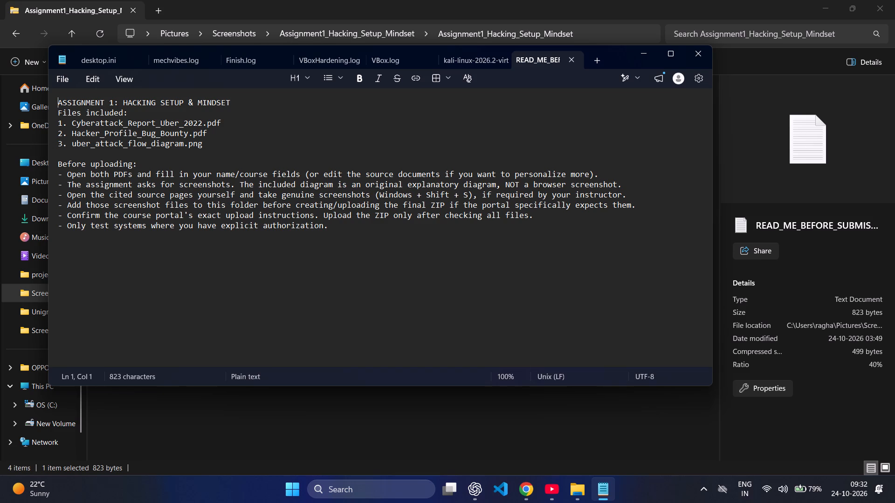
{"action": "left_click", "coordinate": [689, 53]}
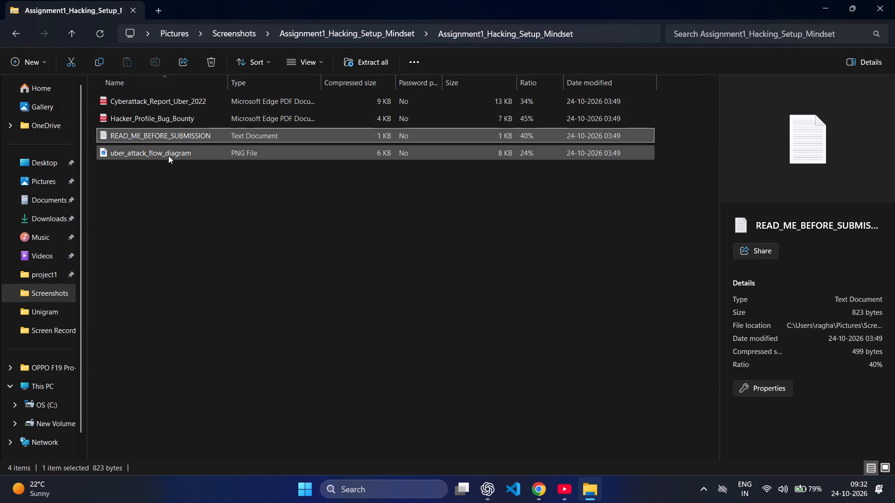
{"action": "double_click", "coordinate": [169, 156]}
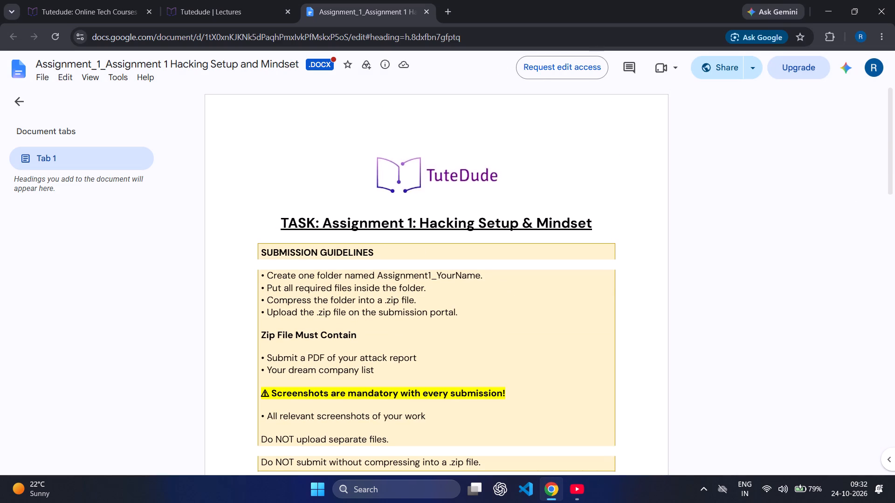
{"action": "scroll", "coordinate": [368, 321], "scroll_direction": "down", "scroll_amount": 2}
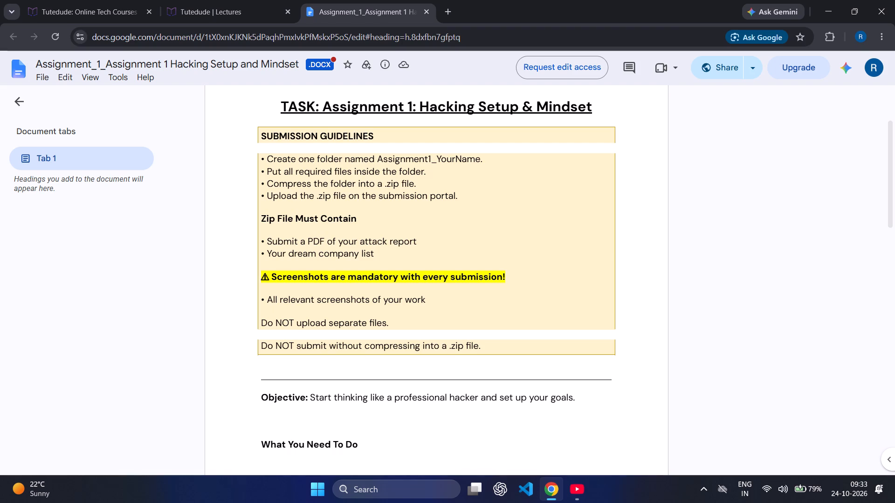
{"action": "scroll", "coordinate": [336, 330], "scroll_direction": "down", "scroll_amount": 2}
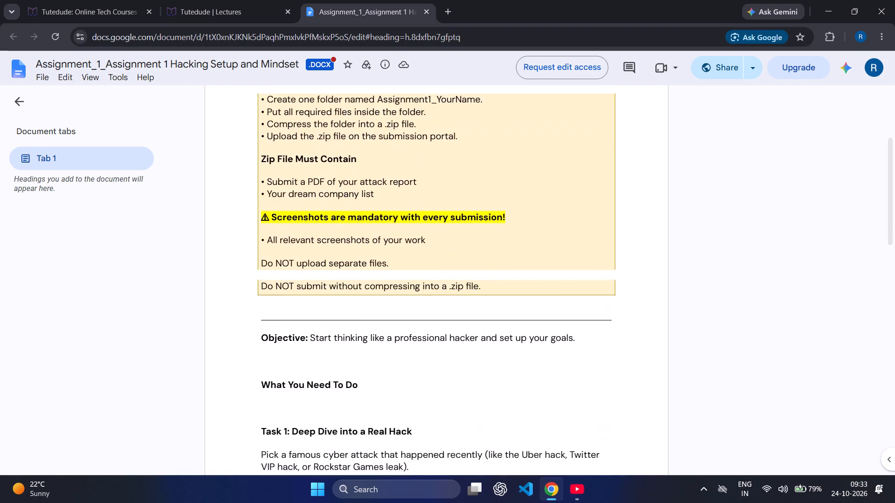
Read the Task 1: Deep Dive into a Real Hack requirements, including the report questions that continue on page 2.
{"action": "scroll", "coordinate": [336, 330], "scroll_direction": "down", "scroll_amount": 1}
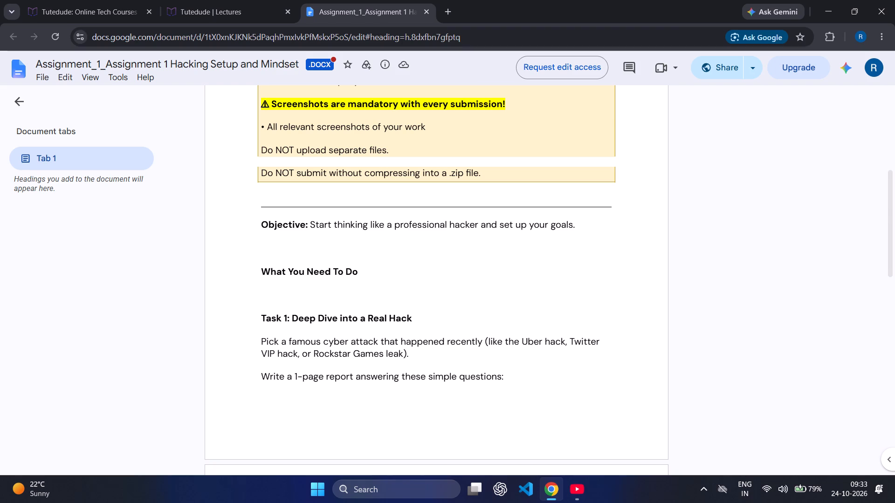
{"action": "scroll", "coordinate": [335, 325], "scroll_direction": "down", "scroll_amount": 2}
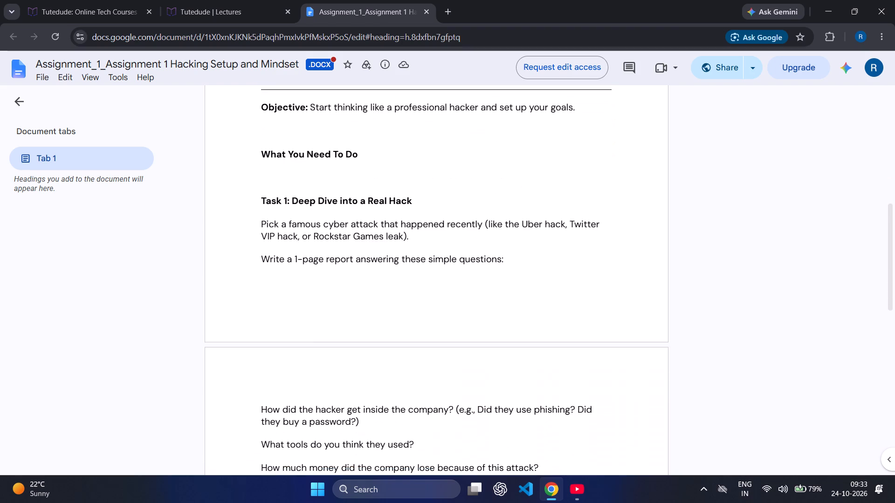
{"action": "scroll", "coordinate": [335, 322], "scroll_direction": "down", "scroll_amount": 2}
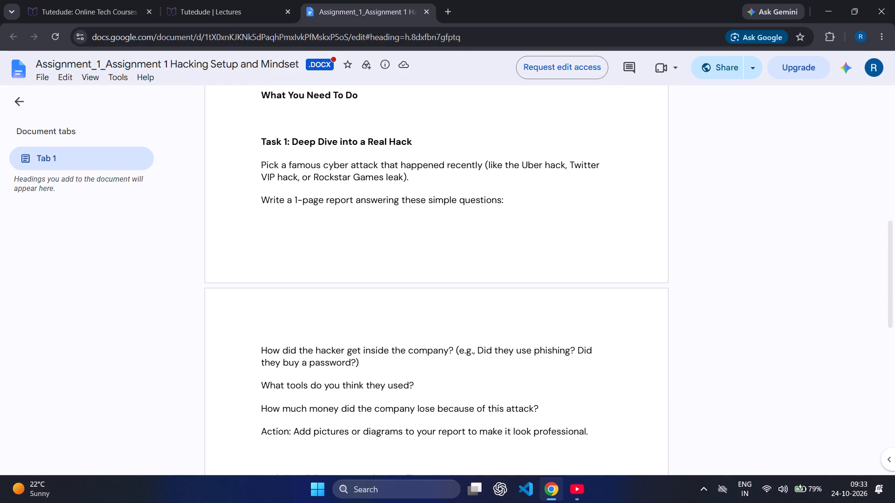
{"action": "scroll", "coordinate": [335, 321], "scroll_direction": "up", "scroll_amount": 1}
{"action": "scroll", "coordinate": [383, 289], "scroll_direction": "down", "scroll_amount": 1}
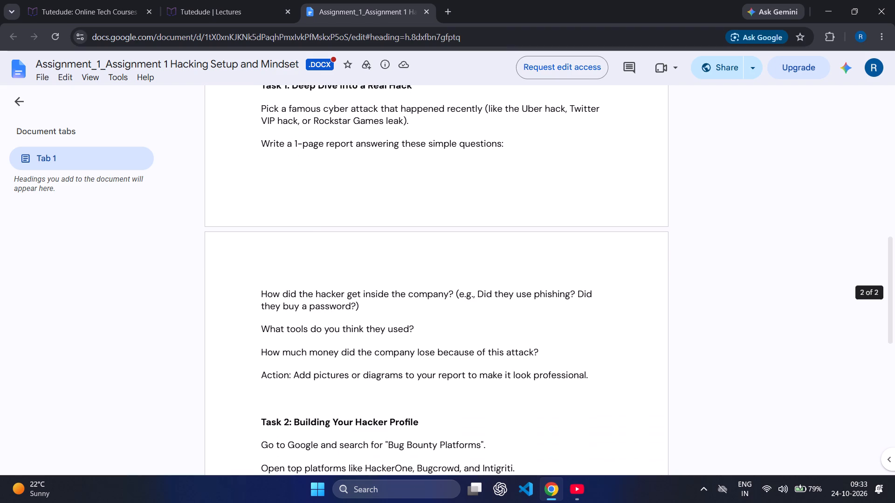
Read the Task 2: Building Your Hacker Profile requirements through to the document's end, and return to the Task 1 section.
{"action": "scroll", "coordinate": [378, 256], "scroll_direction": "down", "scroll_amount": 2}
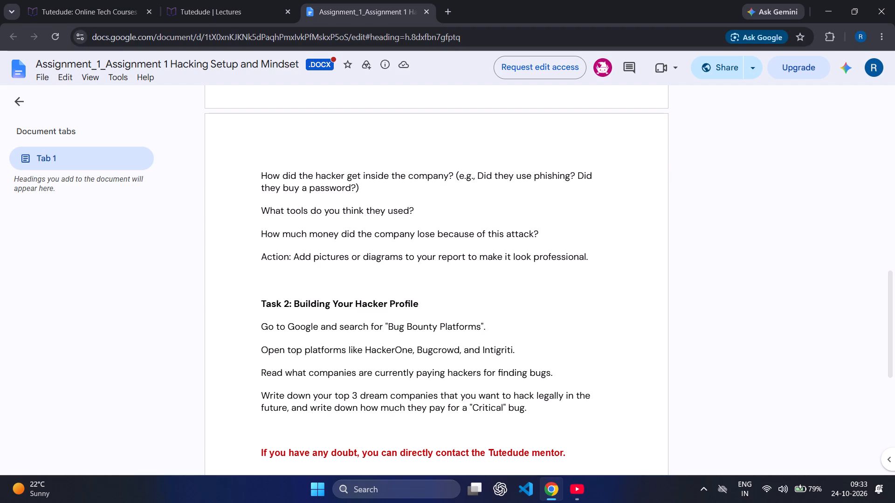
{"action": "scroll", "coordinate": [361, 225], "scroll_direction": "down", "scroll_amount": 2}
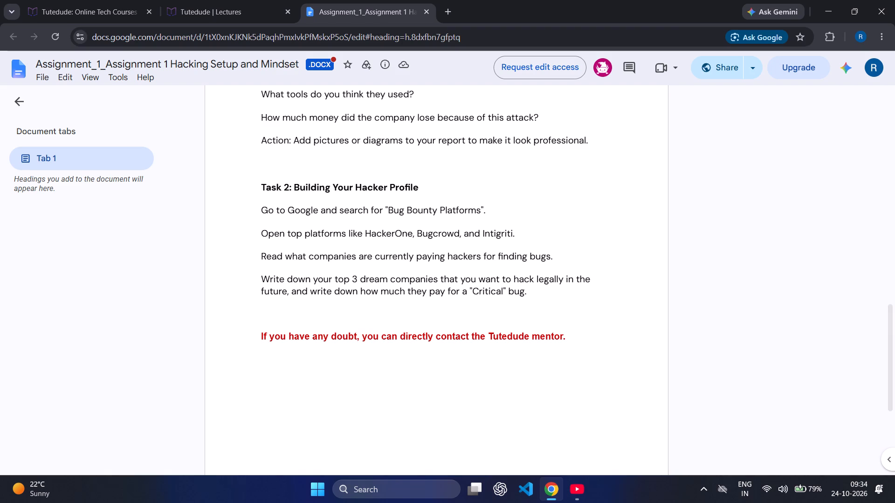
{"action": "scroll", "coordinate": [357, 221], "scroll_direction": "down", "scroll_amount": 1}
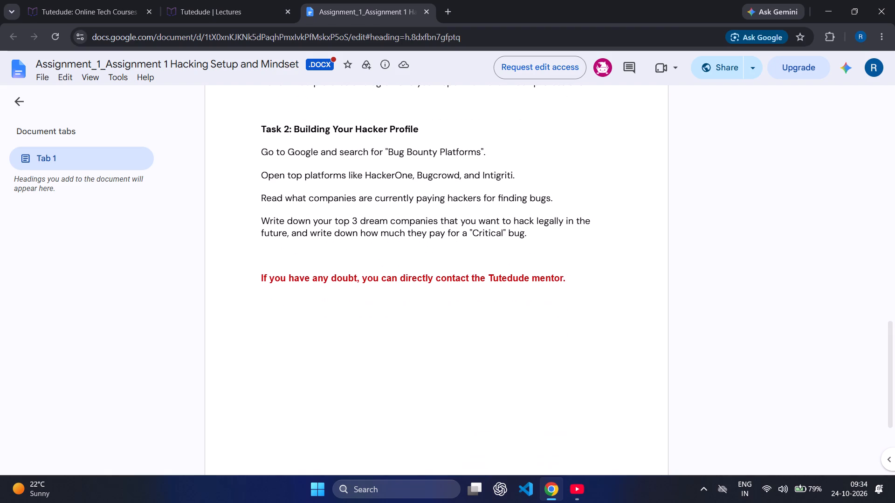
{"action": "scroll", "coordinate": [357, 221], "scroll_direction": "down", "scroll_amount": 1}
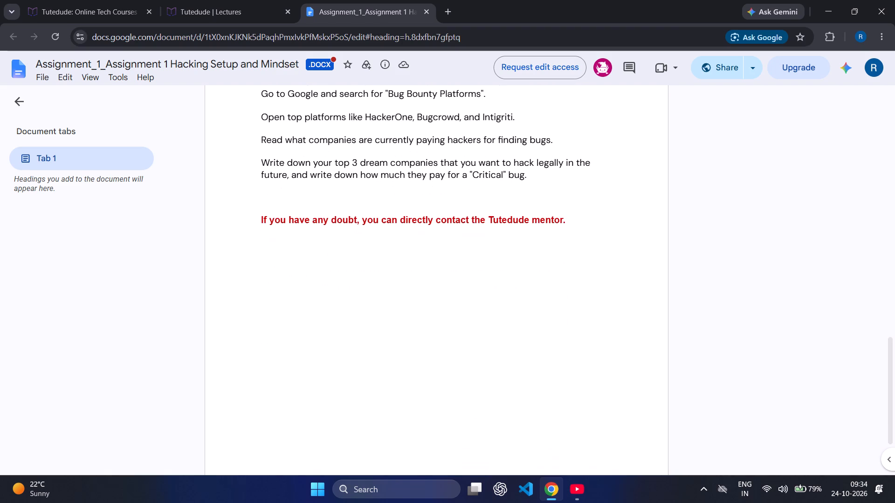
{"action": "scroll", "coordinate": [356, 222], "scroll_direction": "down", "scroll_amount": 1}
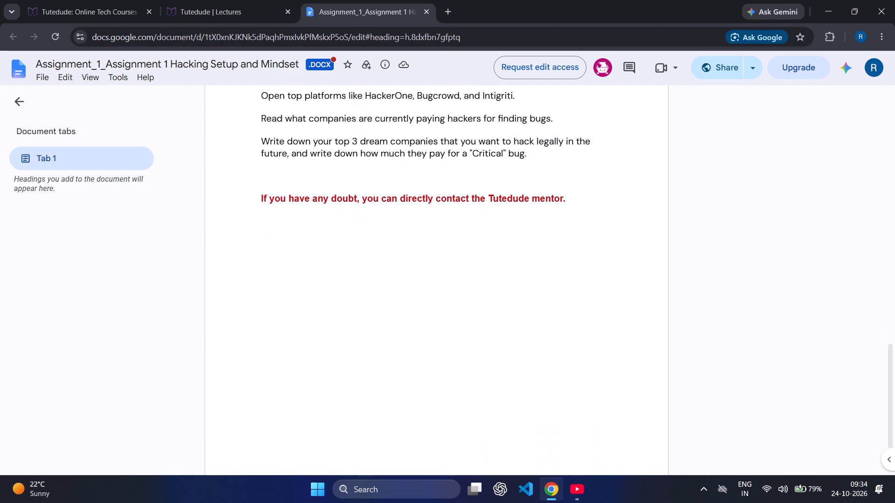
{"action": "scroll", "coordinate": [356, 222], "scroll_direction": "down", "scroll_amount": 4}
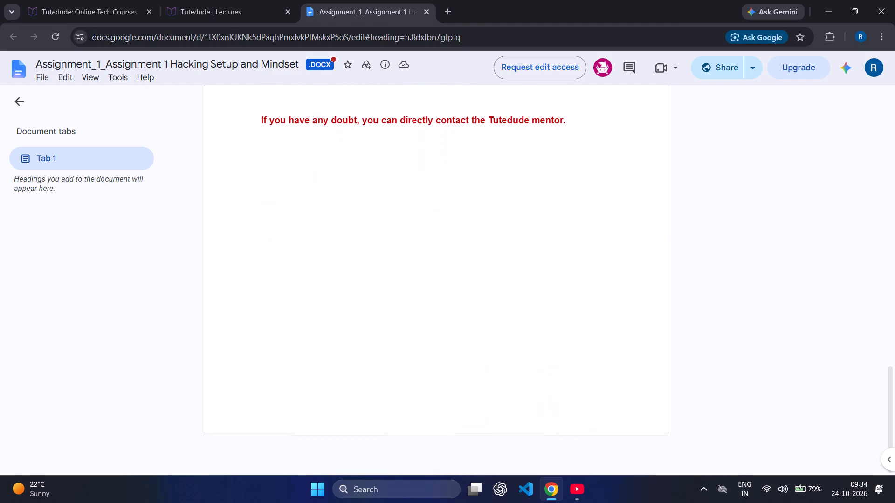
{"action": "scroll", "coordinate": [356, 222], "scroll_direction": "up", "scroll_amount": 8}
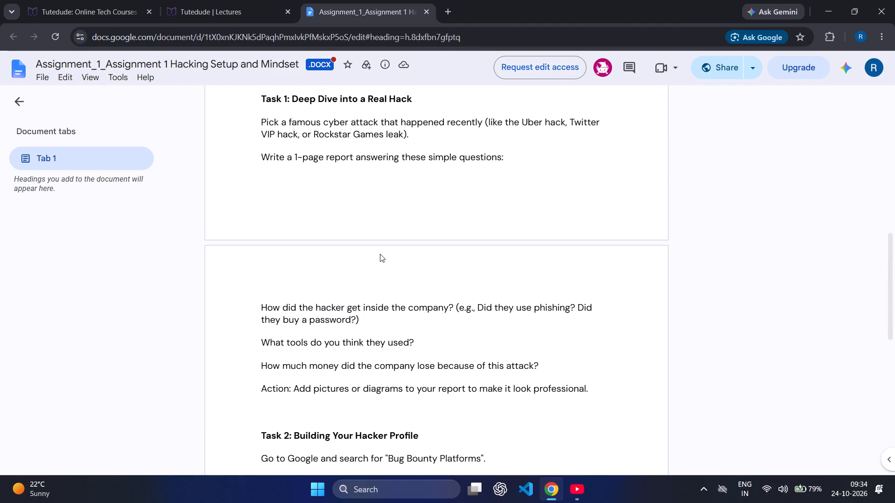
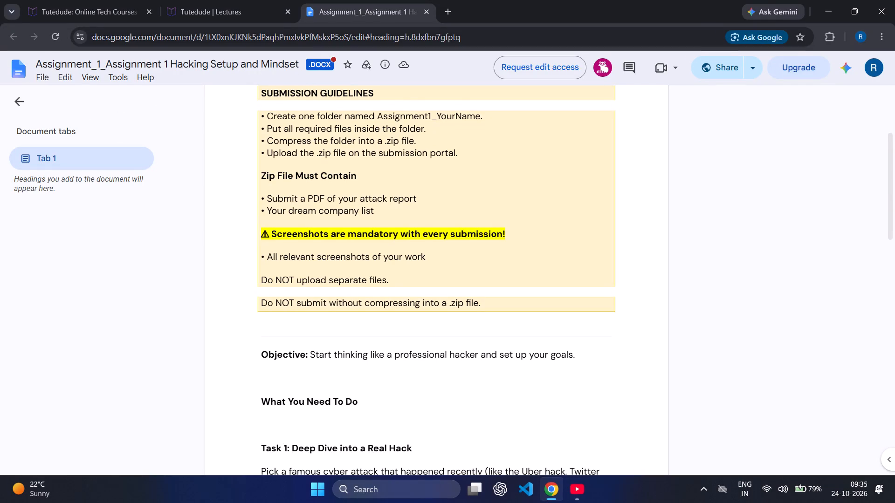
Reread the assignment document from the submission guidelines through the Task 1 and Task 2 requirements.
{"action": "scroll", "coordinate": [358, 142], "scroll_direction": "up", "scroll_amount": 3}
{"action": "scroll", "coordinate": [356, 142], "scroll_direction": "down", "scroll_amount": 1}
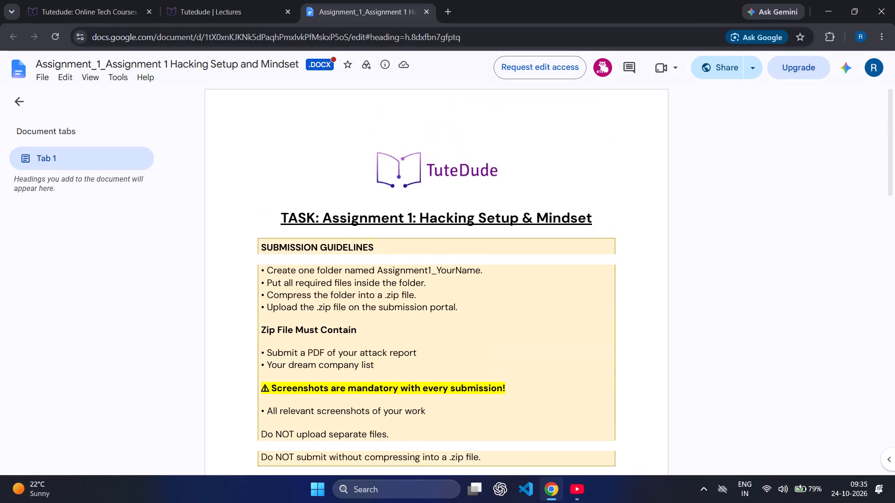
{"action": "scroll", "coordinate": [356, 142], "scroll_direction": "down", "scroll_amount": 1}
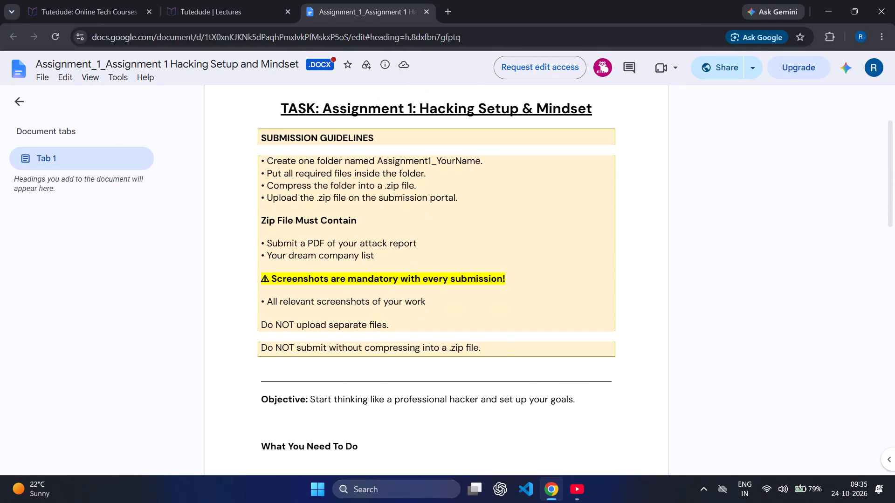
{"action": "scroll", "coordinate": [355, 142], "scroll_direction": "down", "scroll_amount": 4}
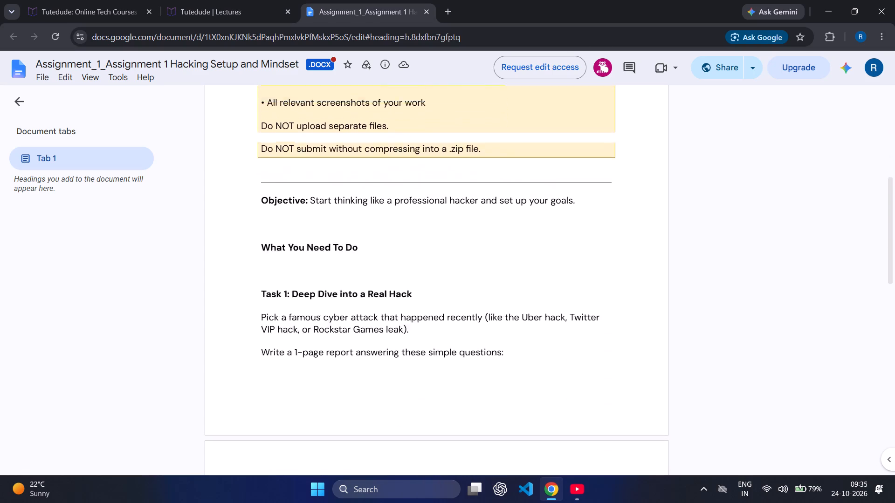
{"action": "scroll", "coordinate": [348, 142], "scroll_direction": "down", "scroll_amount": 14}
{"action": "scroll", "coordinate": [348, 142], "scroll_direction": "up", "scroll_amount": 5}
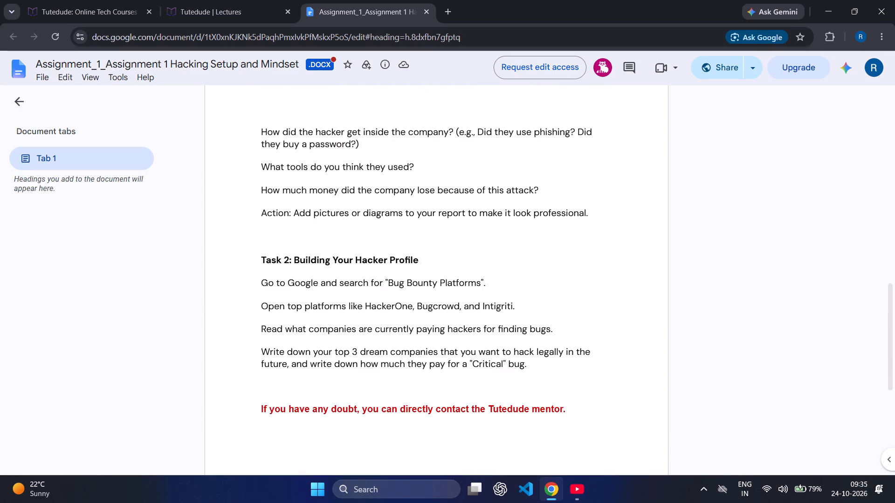
{"action": "scroll", "coordinate": [344, 139], "scroll_direction": "up", "scroll_amount": 18}
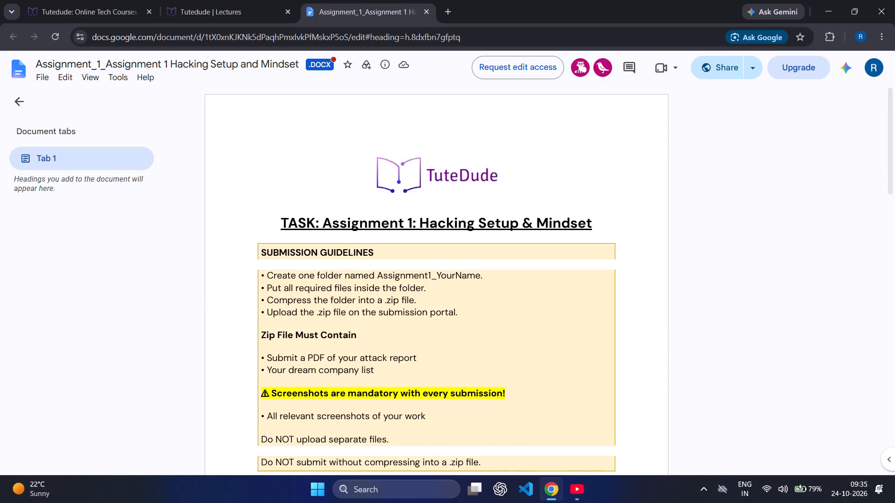
Check the Task 1 report questions and Task 2 dream company requirements again against the submission guidelines on the first page.
{"action": "scroll", "coordinate": [339, 137], "scroll_direction": "down", "scroll_amount": 11}
{"action": "scroll", "coordinate": [338, 137], "scroll_direction": "up", "scroll_amount": 2}
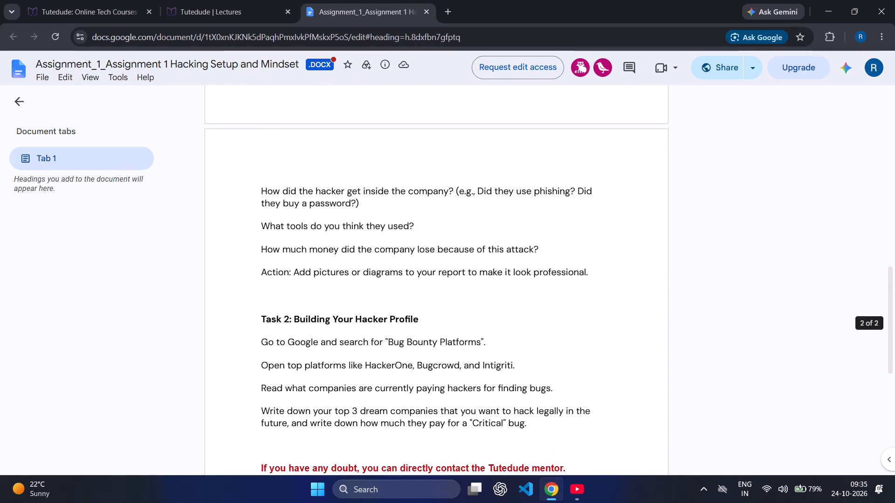
{"action": "scroll", "coordinate": [338, 137], "scroll_direction": "up", "scroll_amount": 9}
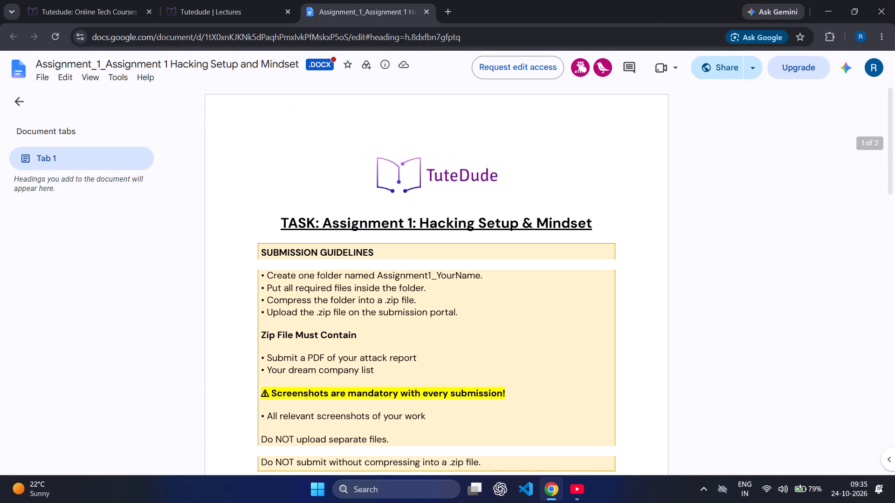
{"action": "scroll", "coordinate": [338, 137], "scroll_direction": "down", "scroll_amount": 13}
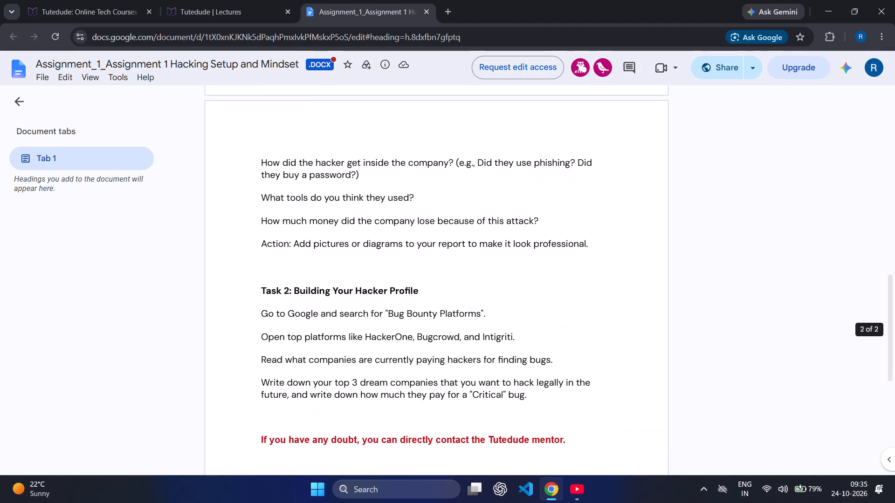
{"action": "scroll", "coordinate": [338, 137], "scroll_direction": "down", "scroll_amount": 9}
{"action": "scroll", "coordinate": [338, 137], "scroll_direction": "up", "scroll_amount": 6}
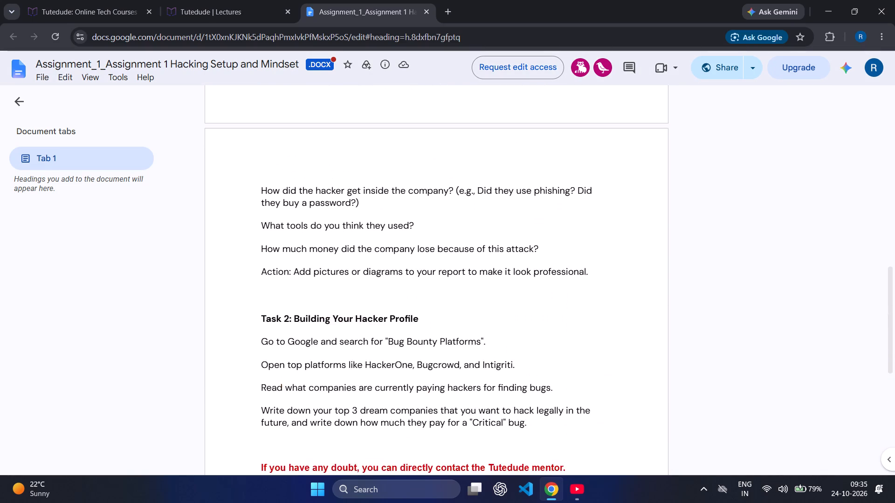
{"action": "scroll", "coordinate": [337, 137], "scroll_direction": "up", "scroll_amount": 18}
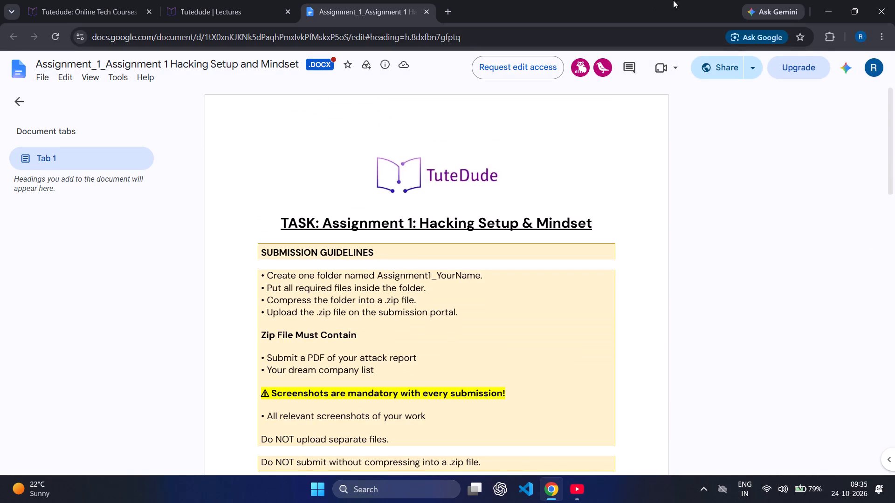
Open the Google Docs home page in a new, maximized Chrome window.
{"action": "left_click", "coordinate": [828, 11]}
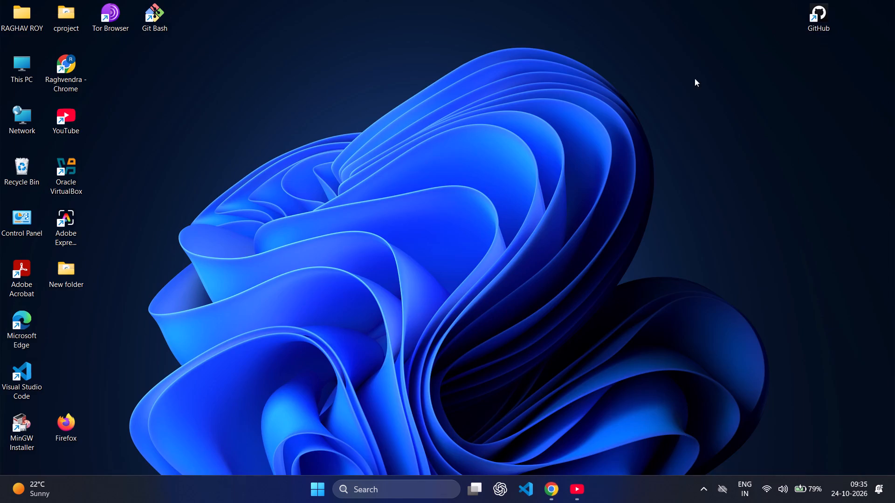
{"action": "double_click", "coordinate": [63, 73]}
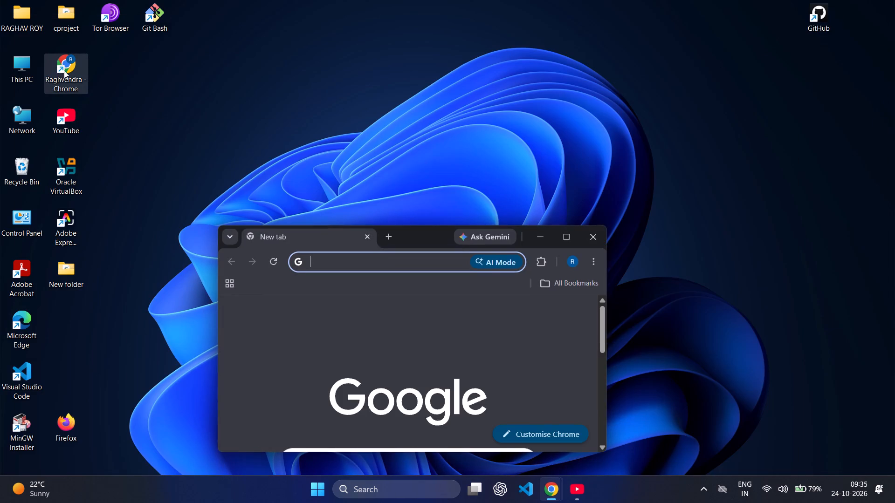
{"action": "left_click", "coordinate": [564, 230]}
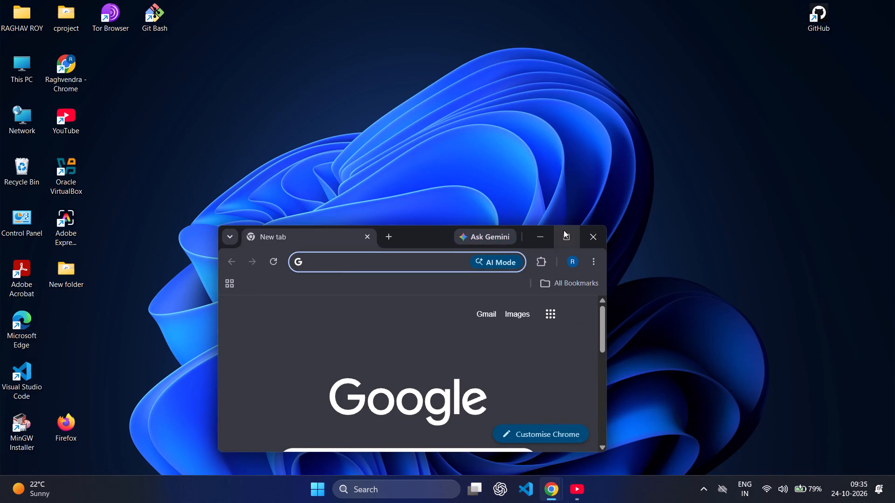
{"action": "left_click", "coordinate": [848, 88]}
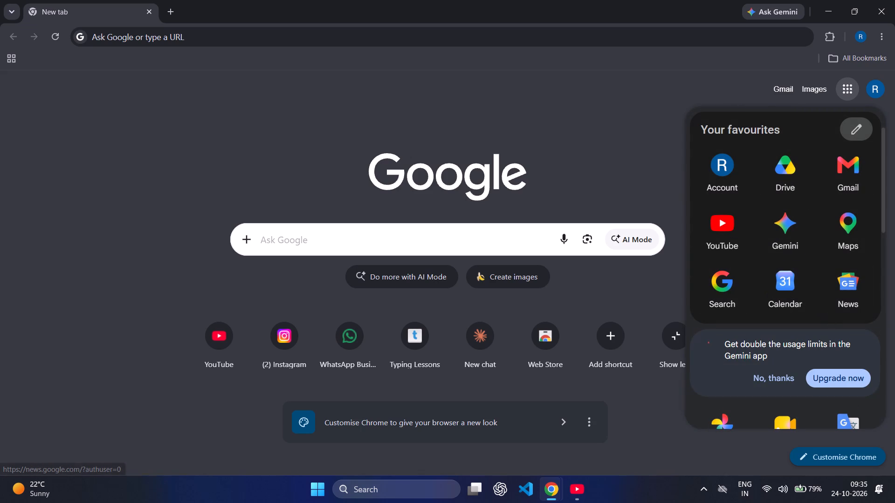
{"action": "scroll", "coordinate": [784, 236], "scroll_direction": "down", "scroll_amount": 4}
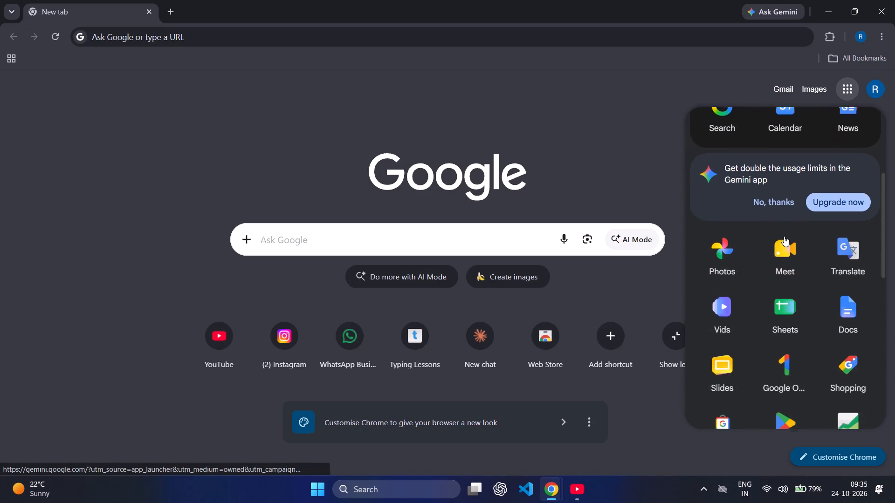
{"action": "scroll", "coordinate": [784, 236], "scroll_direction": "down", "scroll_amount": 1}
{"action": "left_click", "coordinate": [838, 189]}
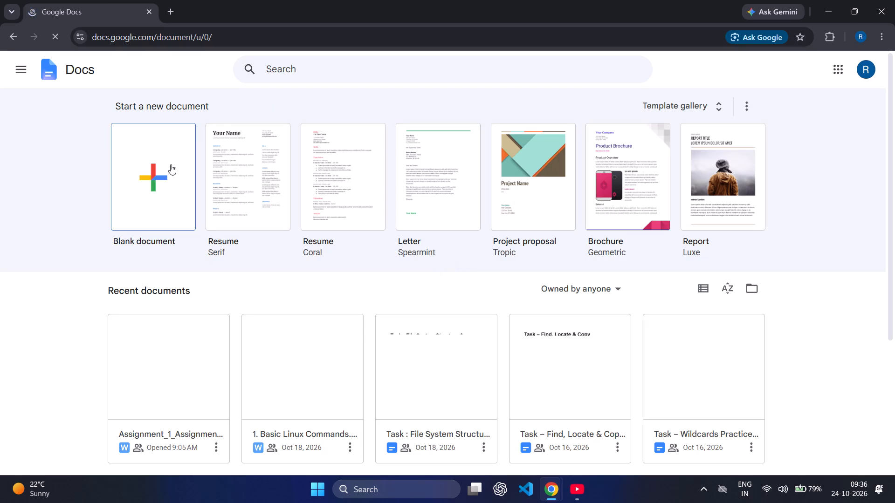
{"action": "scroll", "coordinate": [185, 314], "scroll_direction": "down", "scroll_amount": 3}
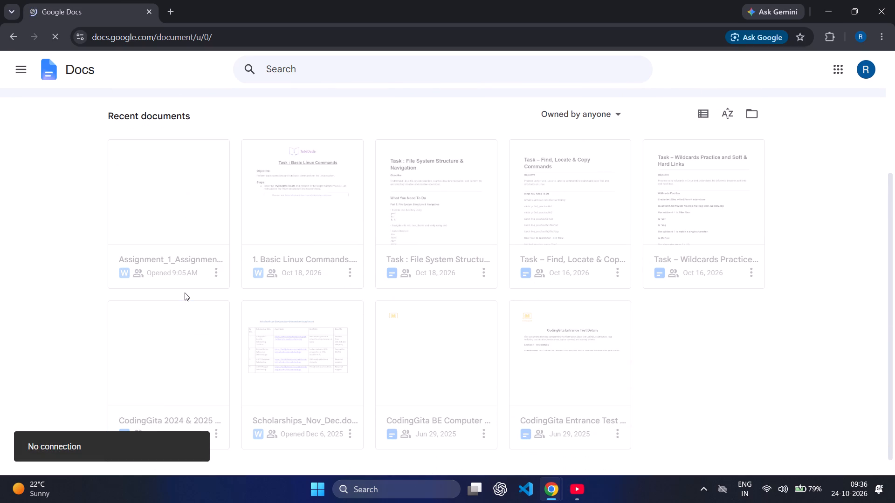
Check the computer's Wi-Fi connection status in the system quick settings.
{"action": "scroll", "coordinate": [185, 292], "scroll_direction": "up", "scroll_amount": 1}
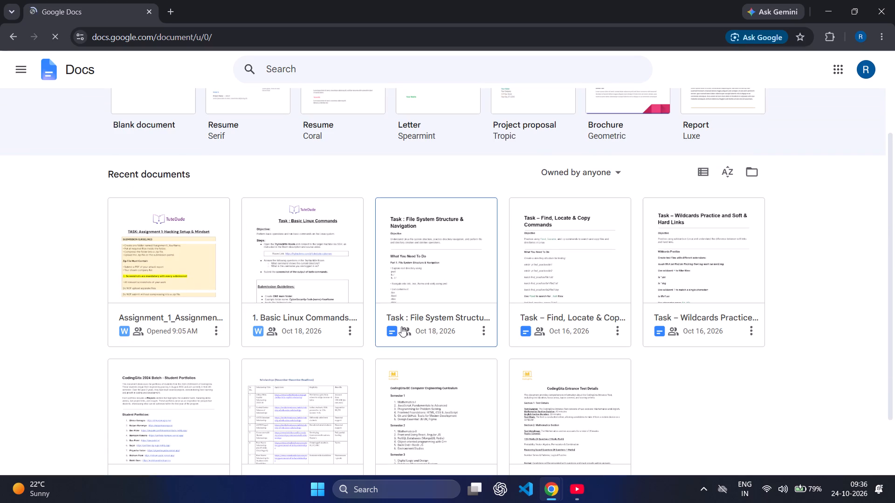
{"action": "left_click", "coordinate": [764, 491]}
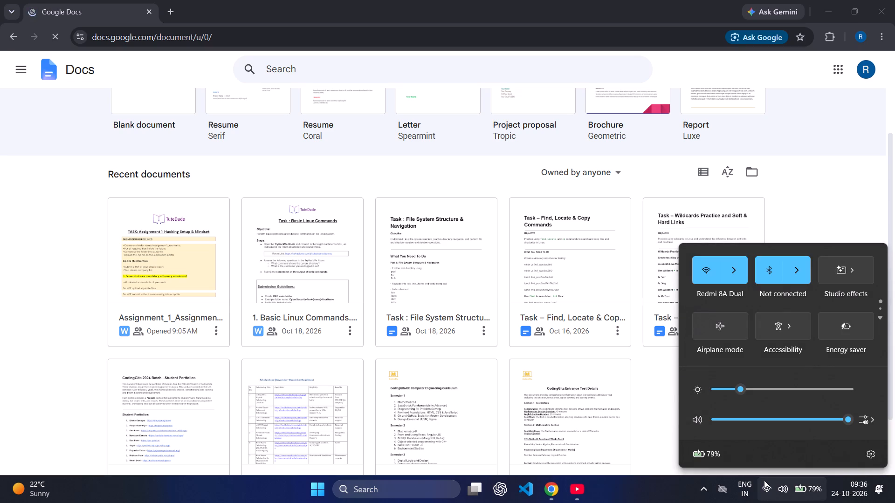
{"action": "left_click", "coordinate": [443, 174]}
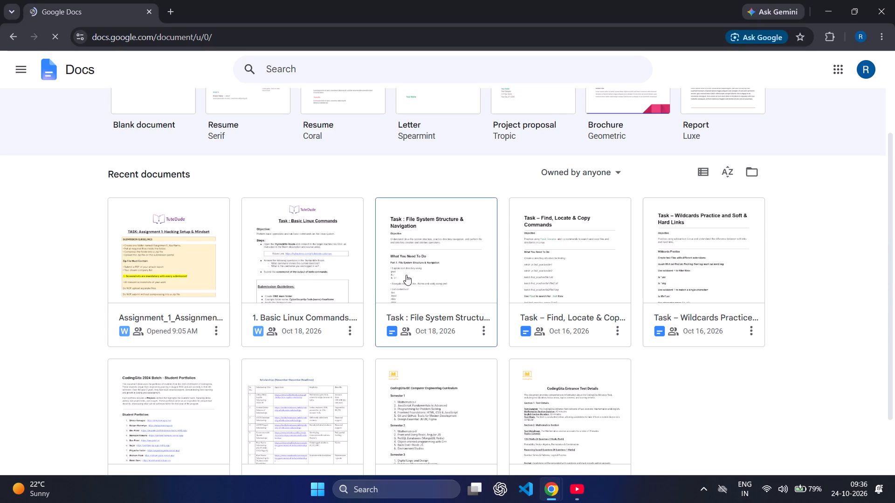
Look through the recent documents and the new-document templates on the Google Docs home page.
{"action": "scroll", "coordinate": [489, 291], "scroll_direction": "down", "scroll_amount": 5}
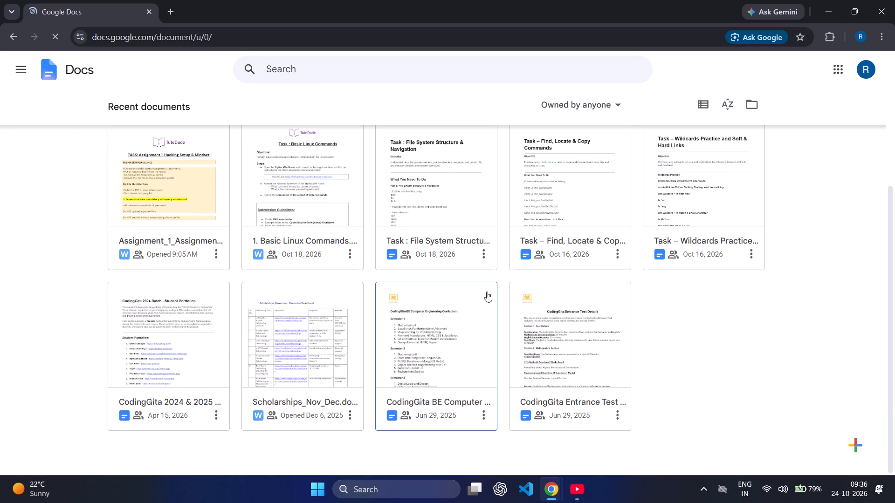
{"action": "scroll", "coordinate": [485, 291], "scroll_direction": "up", "scroll_amount": 2}
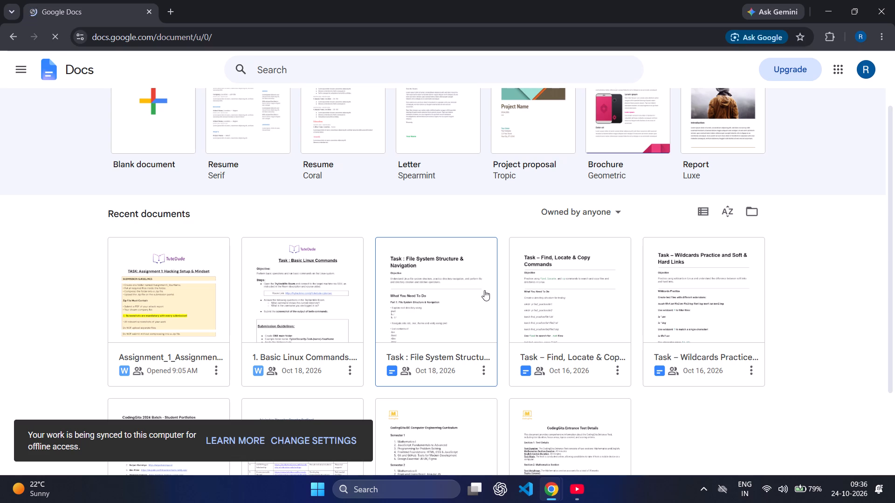
{"action": "scroll", "coordinate": [484, 290], "scroll_direction": "up", "scroll_amount": 2}
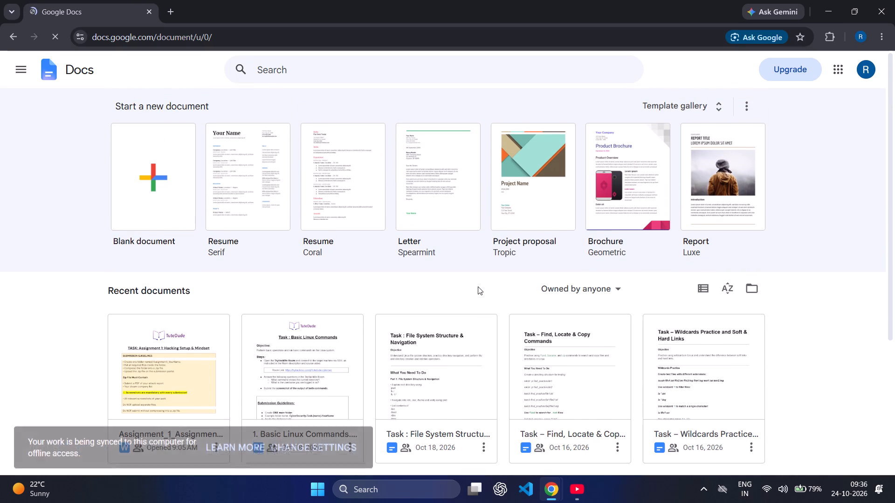
{"action": "scroll", "coordinate": [476, 286], "scroll_direction": "down", "scroll_amount": 9}
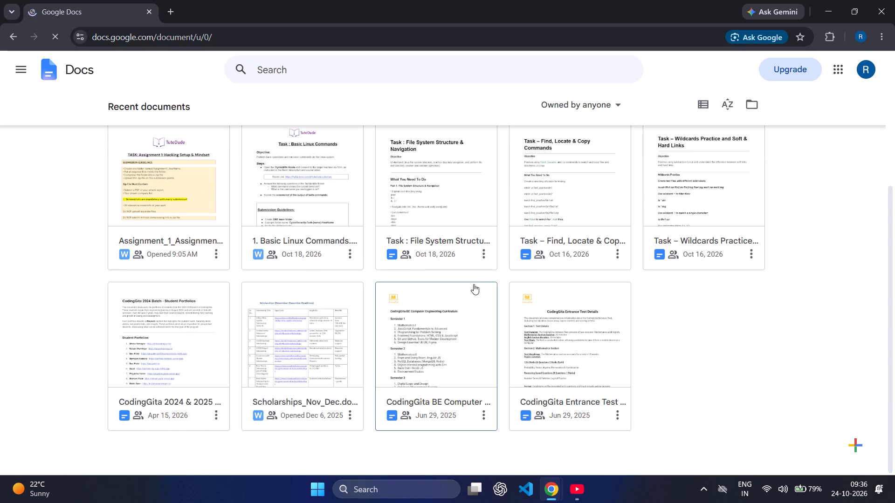
{"action": "scroll", "coordinate": [474, 284], "scroll_direction": "up", "scroll_amount": 5}
{"action": "scroll", "coordinate": [468, 277], "scroll_direction": "down", "scroll_amount": 3}
{"action": "scroll", "coordinate": [468, 277], "scroll_direction": "up", "scroll_amount": 3}
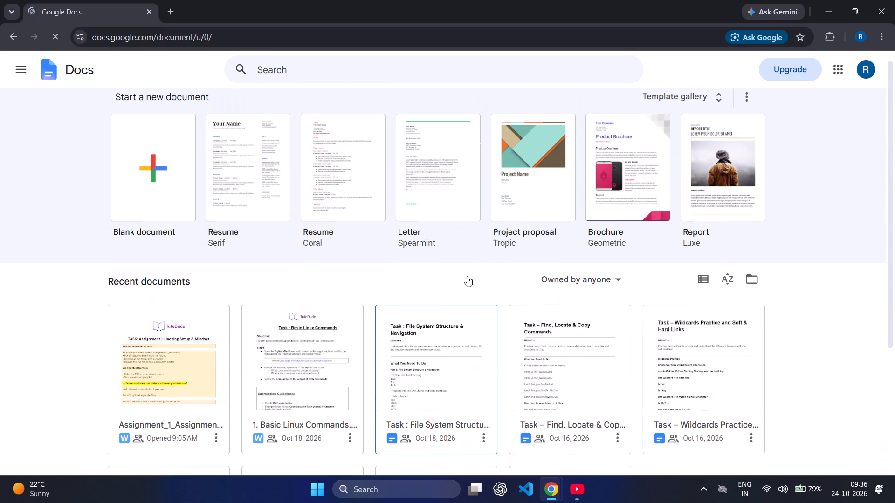
{"action": "scroll", "coordinate": [466, 276], "scroll_direction": "up", "scroll_amount": 4}
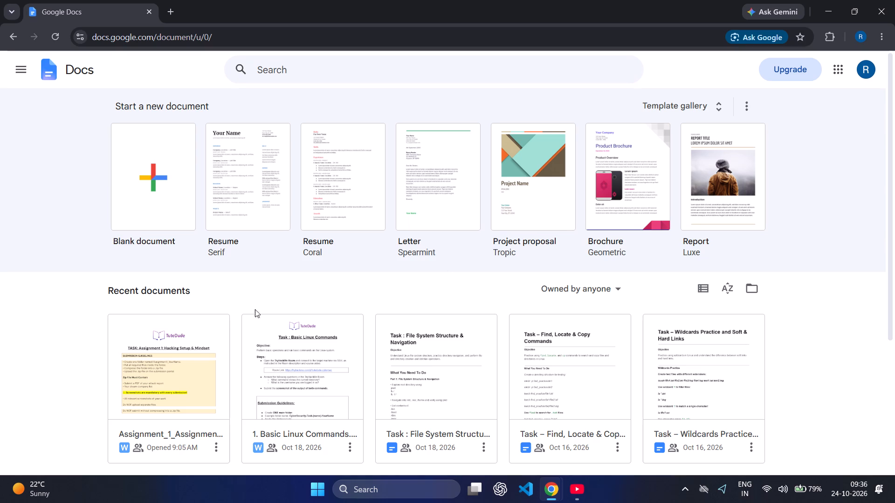
Open the Assignment 1 Hacking Setup and Mindset document from the recent documents, skim both pages, and return to the Docs home page.
{"action": "double_click", "coordinate": [186, 352]}
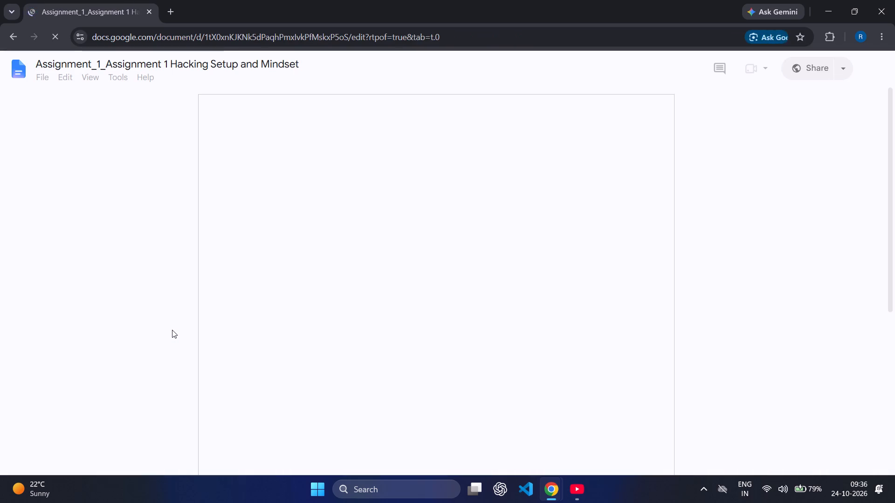
{"action": "scroll", "coordinate": [397, 287], "scroll_direction": "down", "scroll_amount": 6}
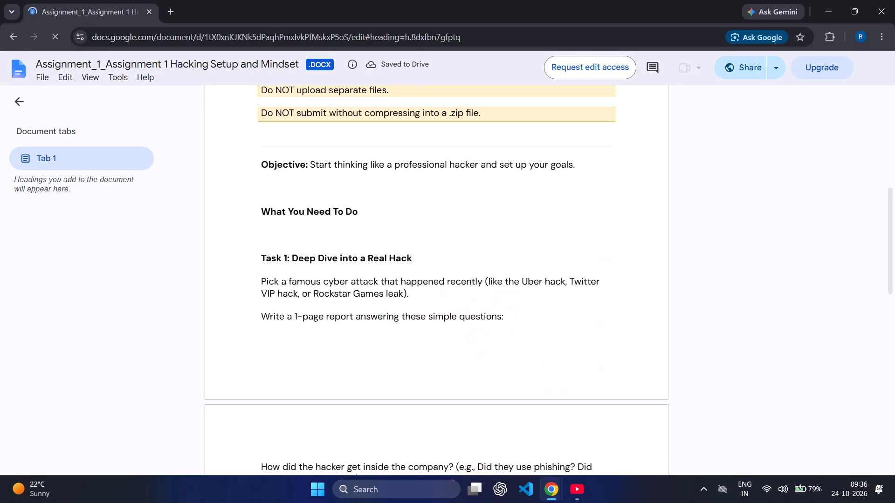
{"action": "scroll", "coordinate": [395, 287], "scroll_direction": "down", "scroll_amount": 12}
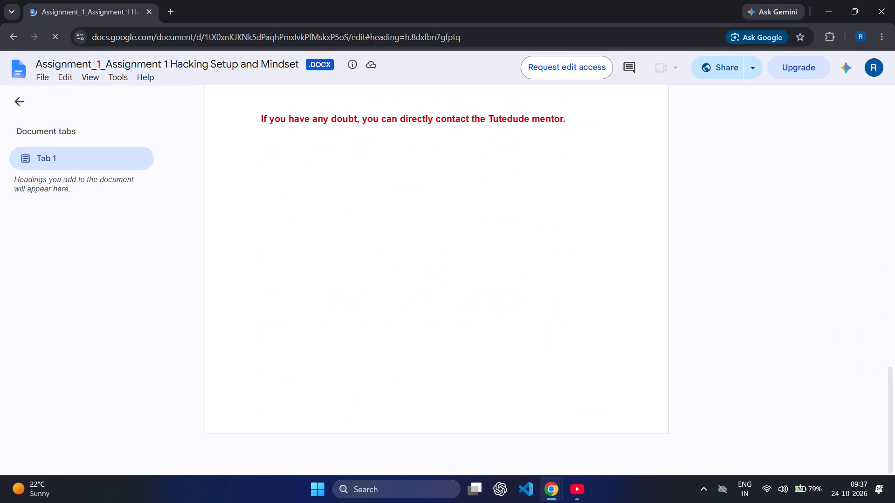
{"action": "scroll", "coordinate": [395, 287], "scroll_direction": "down", "scroll_amount": 6}
{"action": "scroll", "coordinate": [394, 287], "scroll_direction": "up", "scroll_amount": 11}
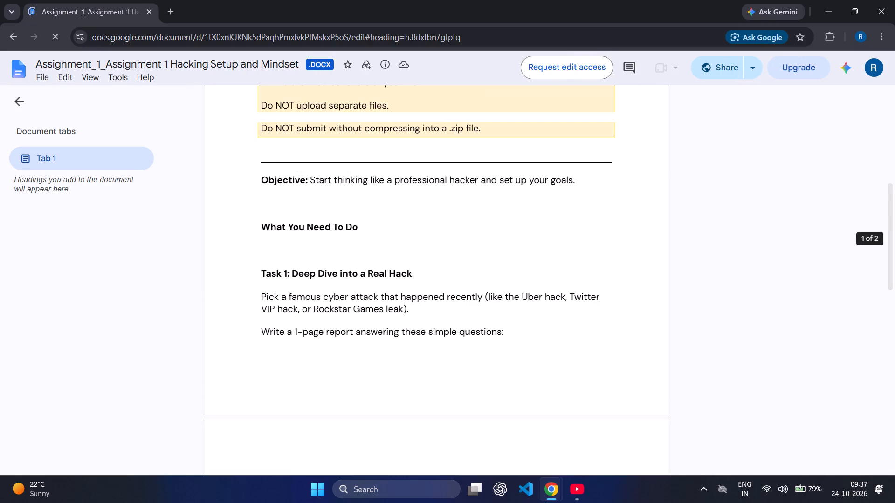
{"action": "scroll", "coordinate": [394, 287], "scroll_direction": "up", "scroll_amount": 13}
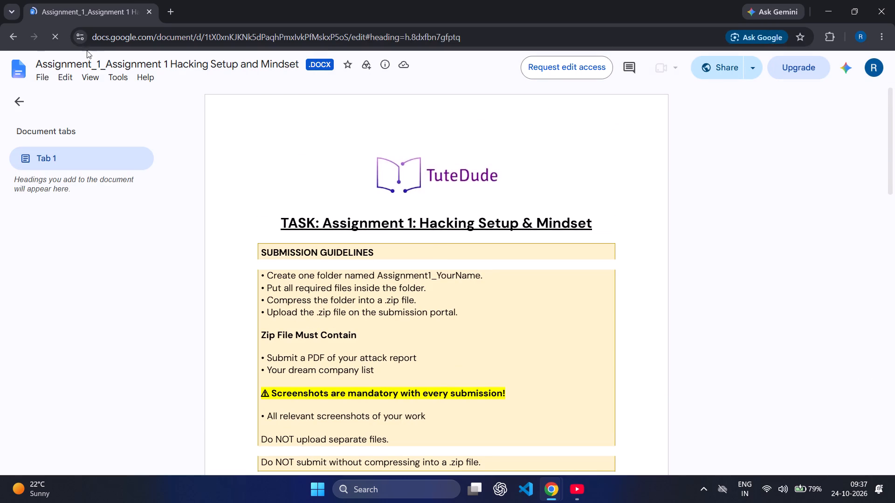
{"action": "left_click", "coordinate": [10, 37]}
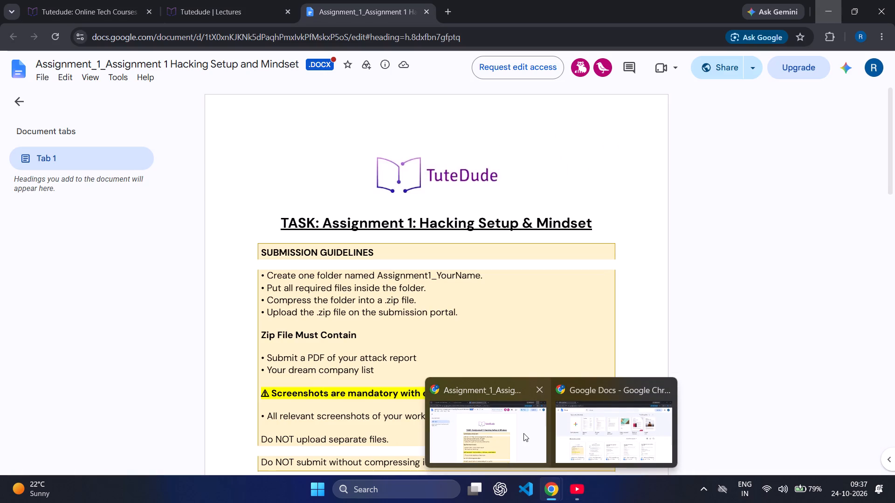
Switch back to the Chrome window holding the assignment, open Google Docs in a new tab, and create a blank document.
{"action": "left_click", "coordinate": [523, 433]}
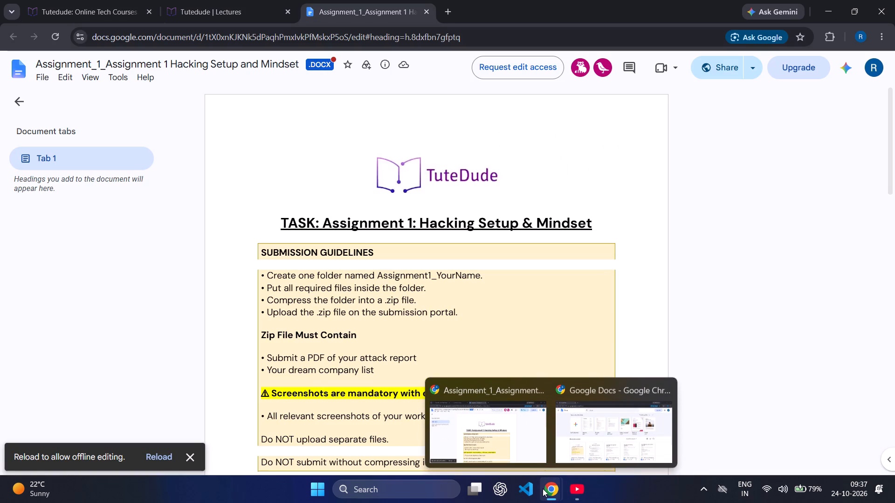
{"action": "left_click", "coordinate": [448, 10]}
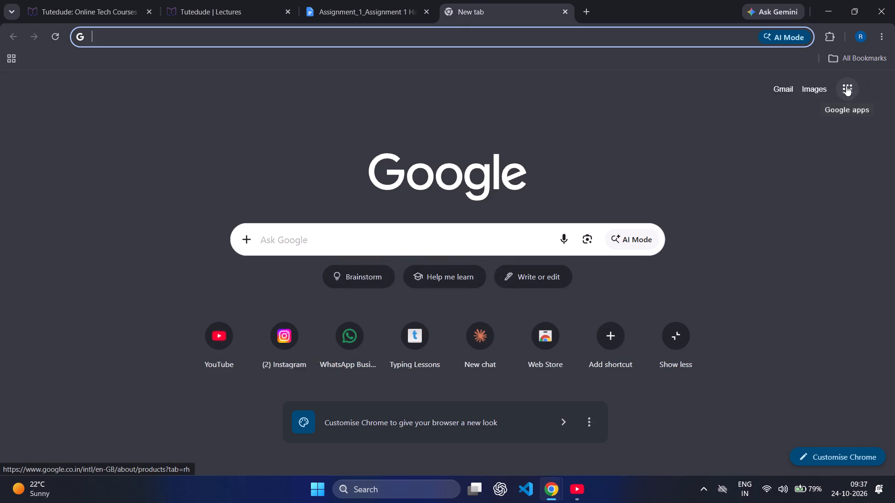
{"action": "left_click", "coordinate": [846, 86]}
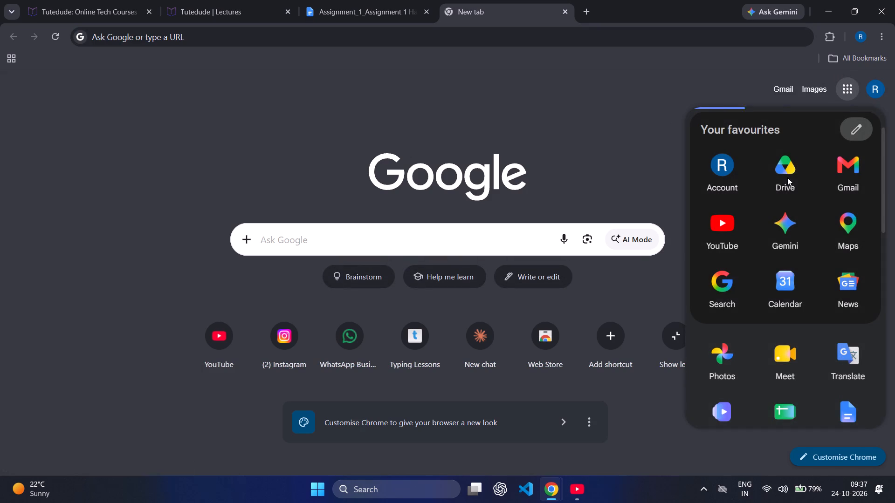
{"action": "scroll", "coordinate": [841, 393], "scroll_direction": "down", "scroll_amount": 2}
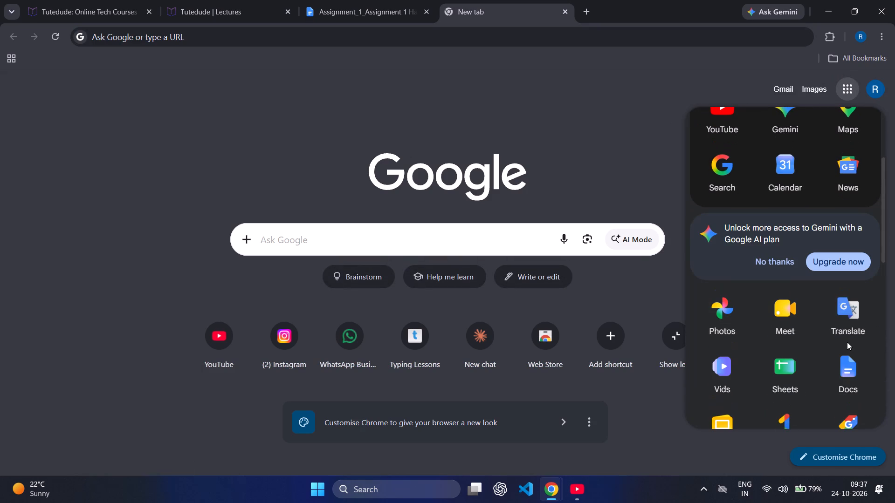
{"action": "scroll", "coordinate": [847, 341], "scroll_direction": "down", "scroll_amount": 1}
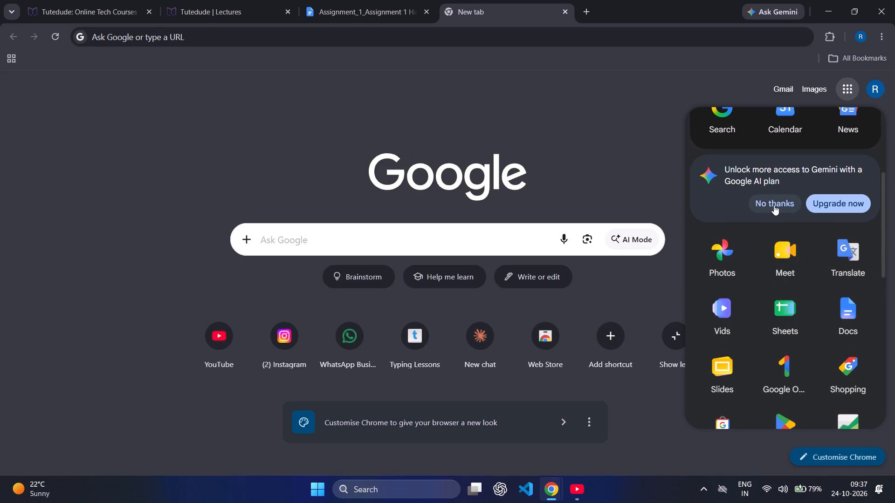
{"action": "left_click", "coordinate": [774, 205]}
{"action": "double_click", "coordinate": [846, 238]}
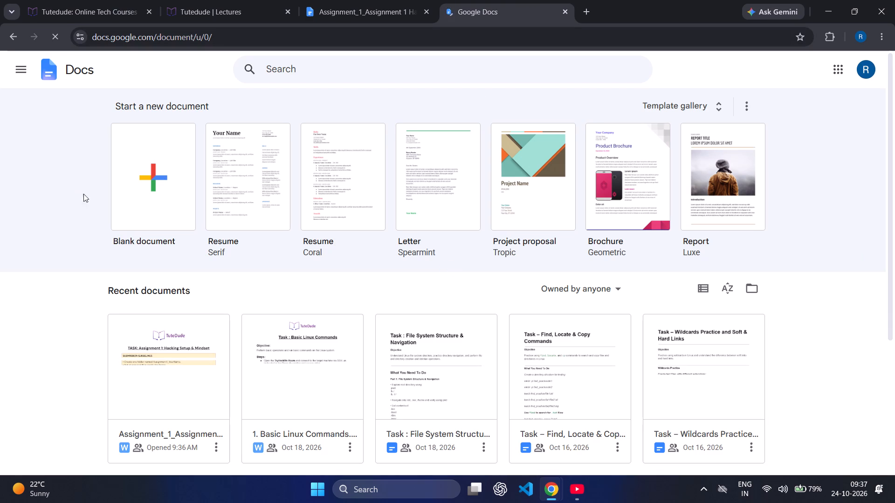
{"action": "left_click", "coordinate": [147, 193]}
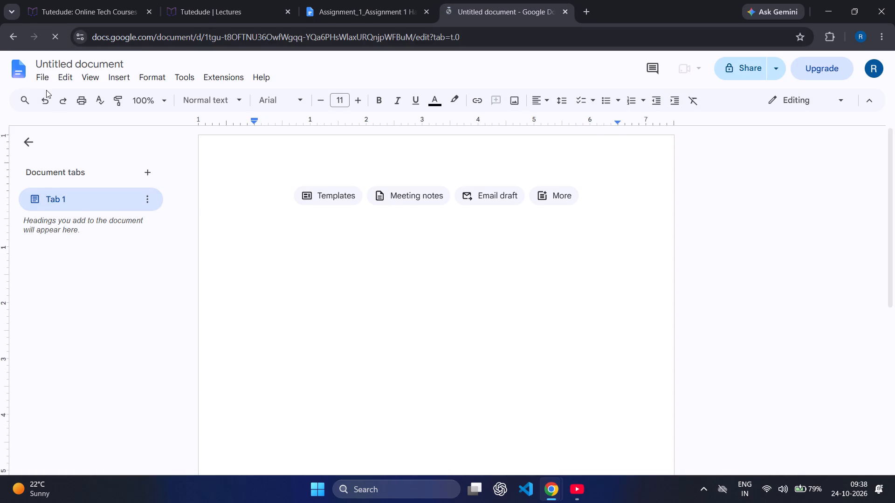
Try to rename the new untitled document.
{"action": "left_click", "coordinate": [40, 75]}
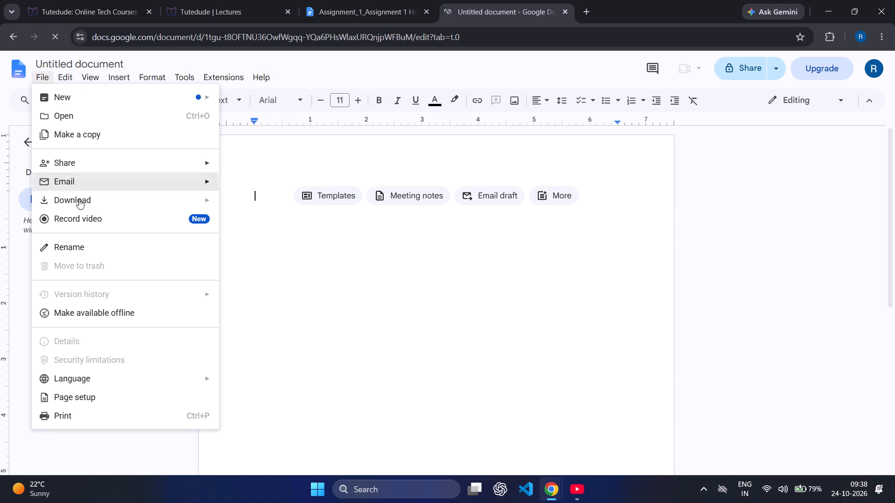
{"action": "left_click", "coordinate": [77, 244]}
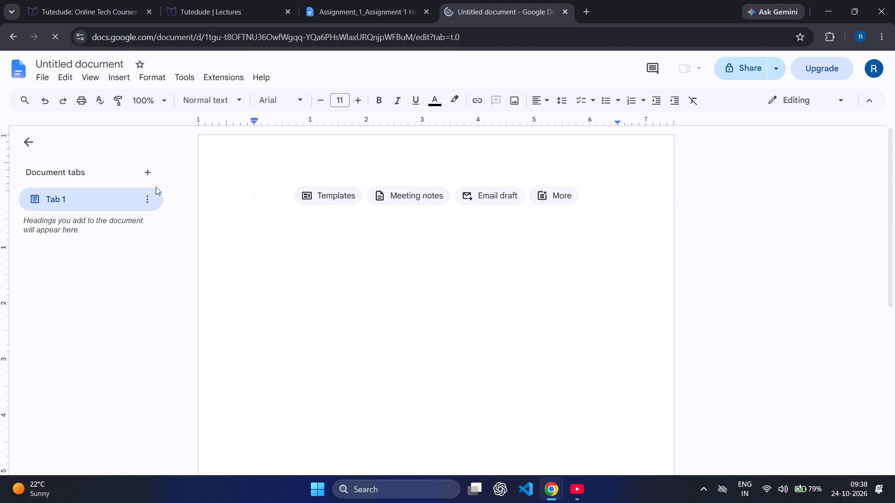
Rename Tab 1 of the untitled document to Assignment1_ followed by the student's full name, with each part of the name capitalized.
{"action": "left_click", "coordinate": [147, 202]}
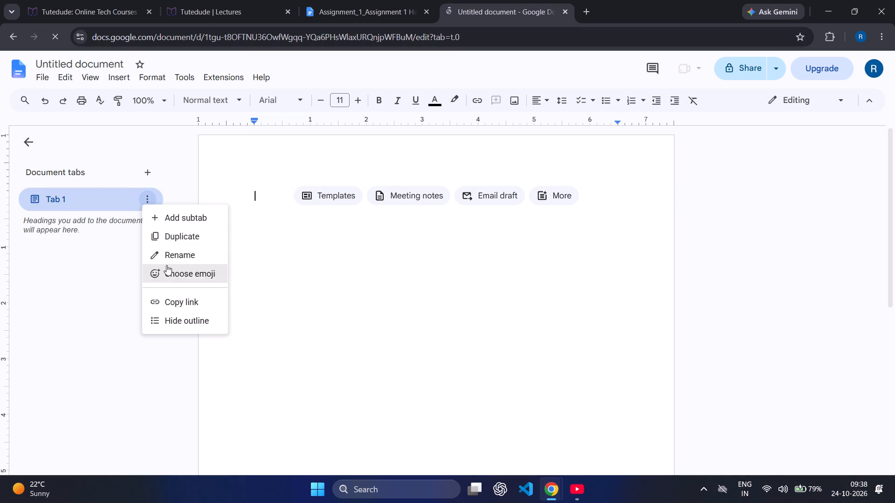
{"action": "left_click", "coordinate": [168, 249]}
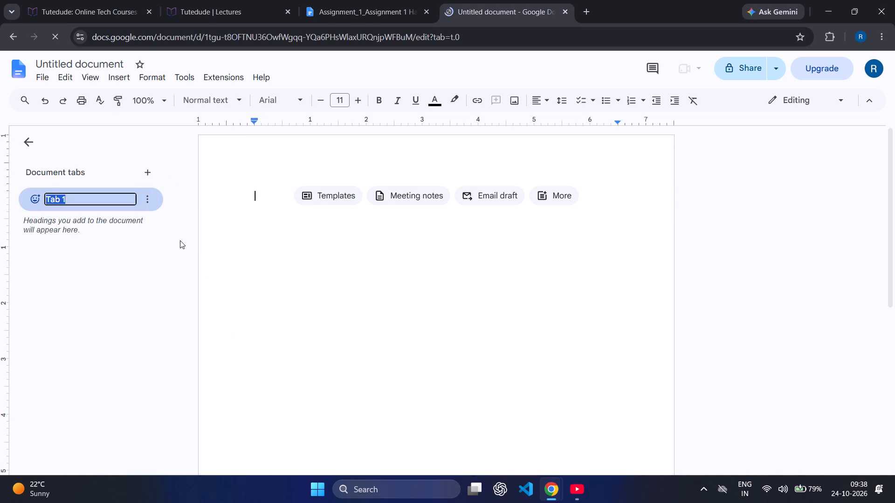
{"action": "key", "text": "BackSpace"}
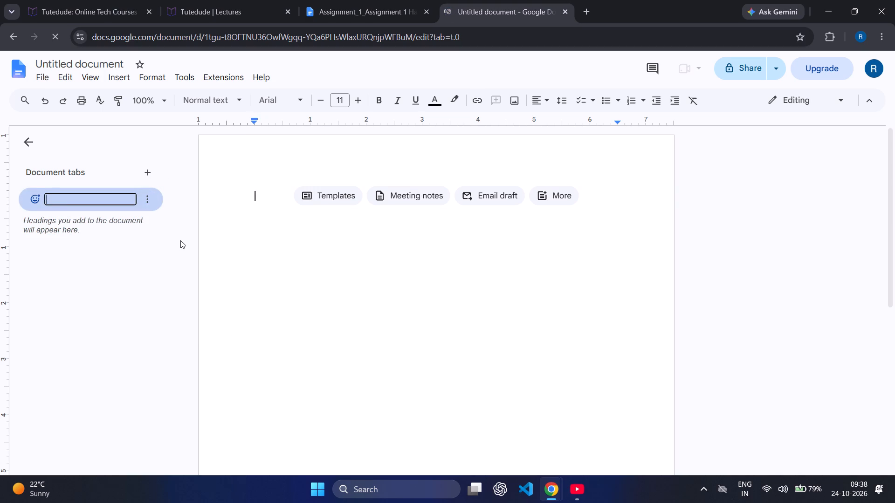
{"action": "key", "text": "shift+a"}
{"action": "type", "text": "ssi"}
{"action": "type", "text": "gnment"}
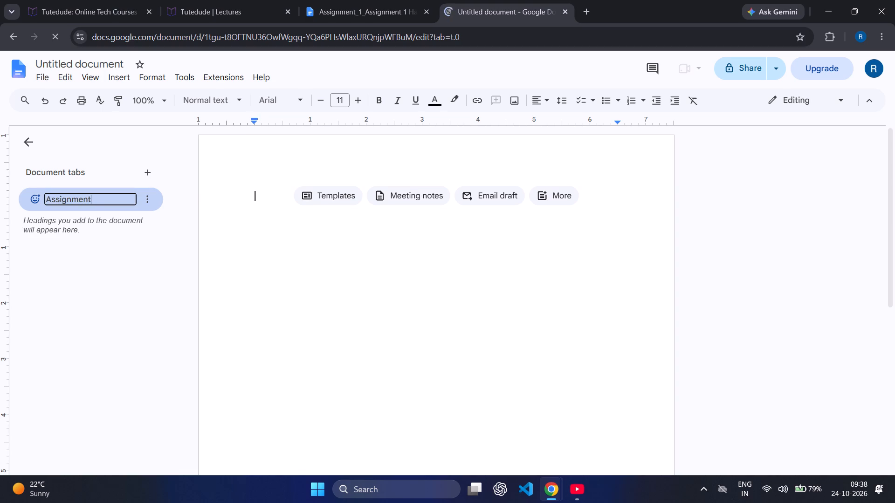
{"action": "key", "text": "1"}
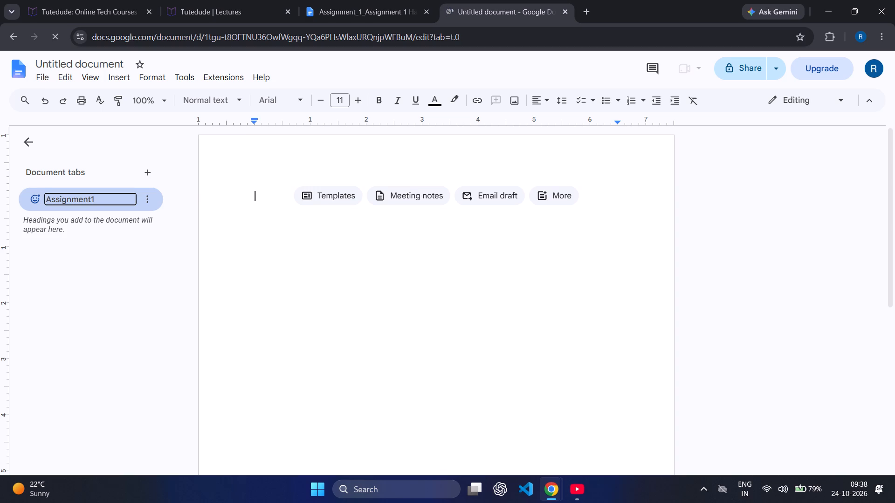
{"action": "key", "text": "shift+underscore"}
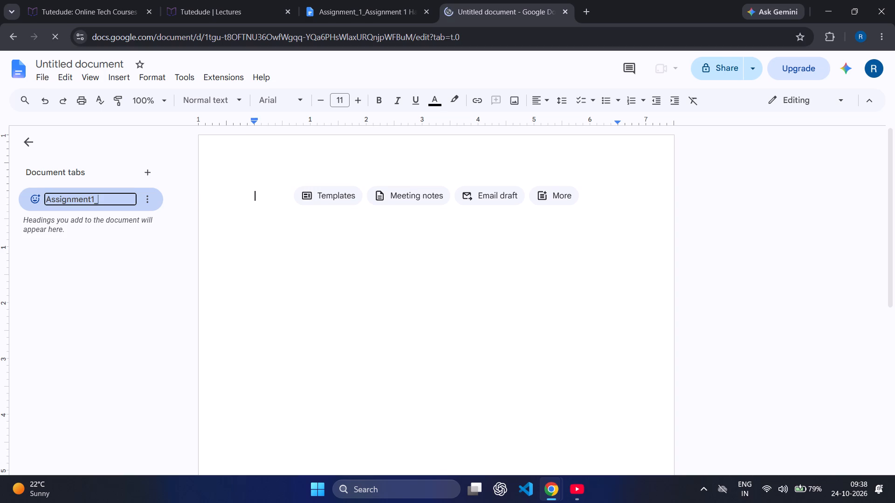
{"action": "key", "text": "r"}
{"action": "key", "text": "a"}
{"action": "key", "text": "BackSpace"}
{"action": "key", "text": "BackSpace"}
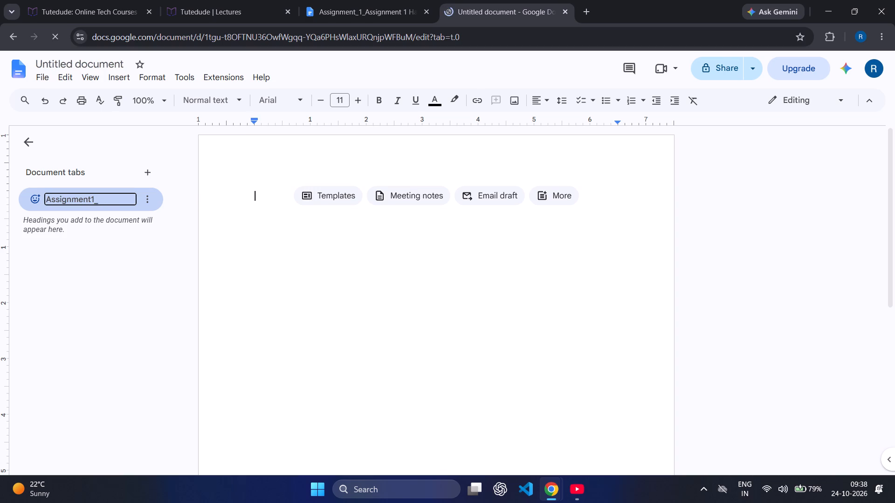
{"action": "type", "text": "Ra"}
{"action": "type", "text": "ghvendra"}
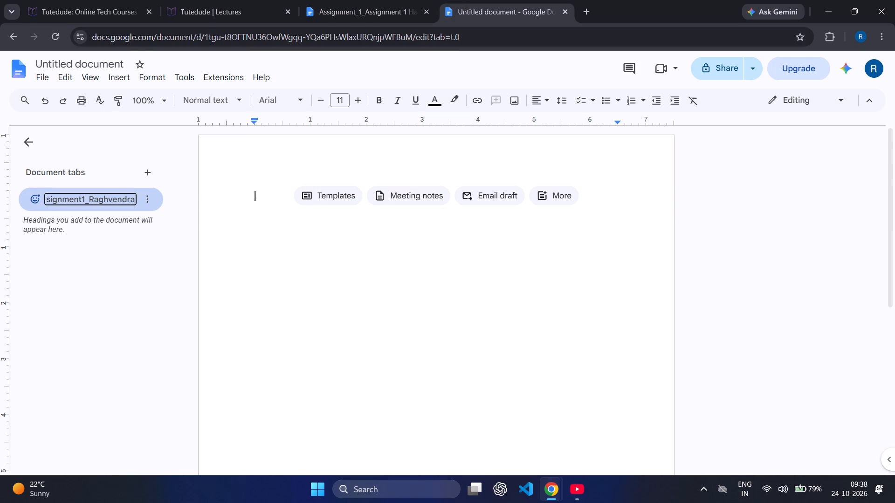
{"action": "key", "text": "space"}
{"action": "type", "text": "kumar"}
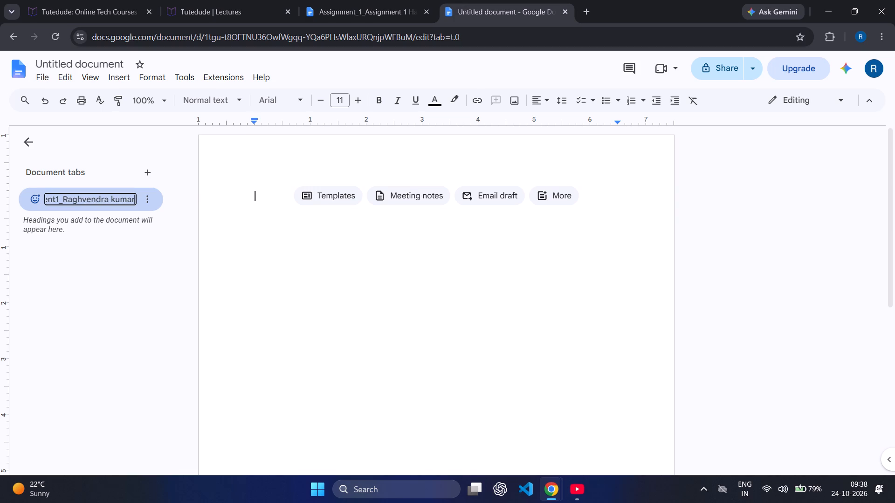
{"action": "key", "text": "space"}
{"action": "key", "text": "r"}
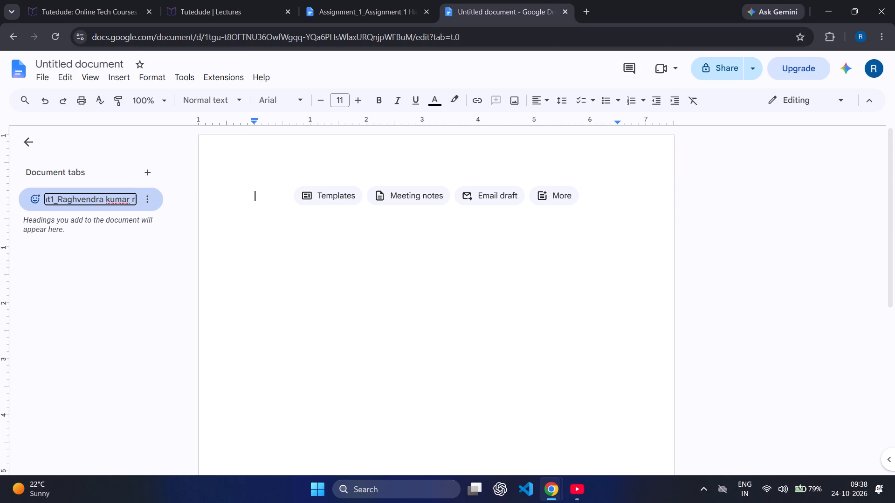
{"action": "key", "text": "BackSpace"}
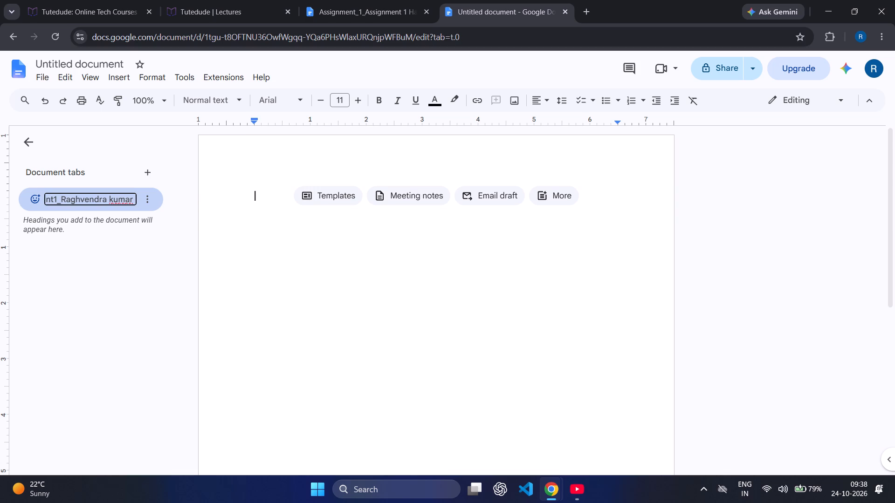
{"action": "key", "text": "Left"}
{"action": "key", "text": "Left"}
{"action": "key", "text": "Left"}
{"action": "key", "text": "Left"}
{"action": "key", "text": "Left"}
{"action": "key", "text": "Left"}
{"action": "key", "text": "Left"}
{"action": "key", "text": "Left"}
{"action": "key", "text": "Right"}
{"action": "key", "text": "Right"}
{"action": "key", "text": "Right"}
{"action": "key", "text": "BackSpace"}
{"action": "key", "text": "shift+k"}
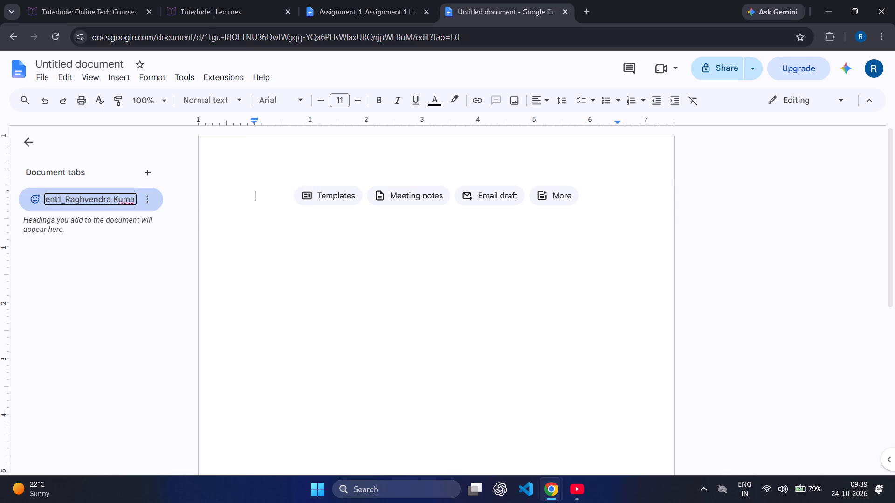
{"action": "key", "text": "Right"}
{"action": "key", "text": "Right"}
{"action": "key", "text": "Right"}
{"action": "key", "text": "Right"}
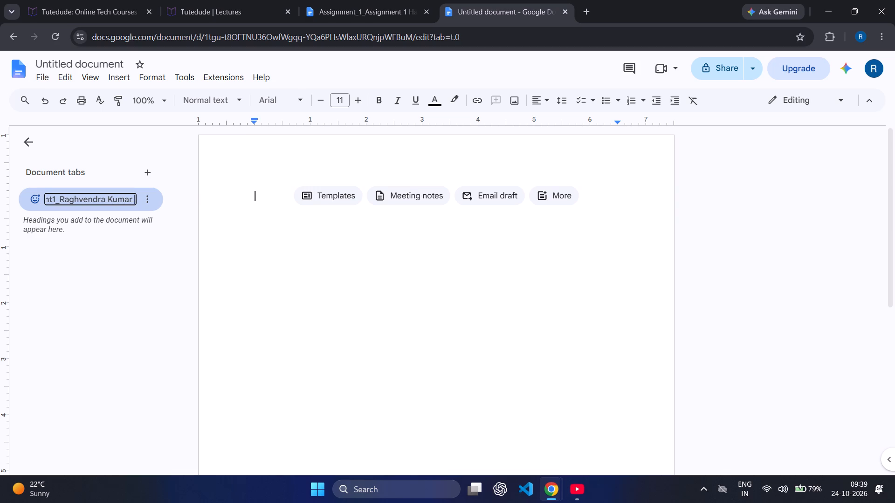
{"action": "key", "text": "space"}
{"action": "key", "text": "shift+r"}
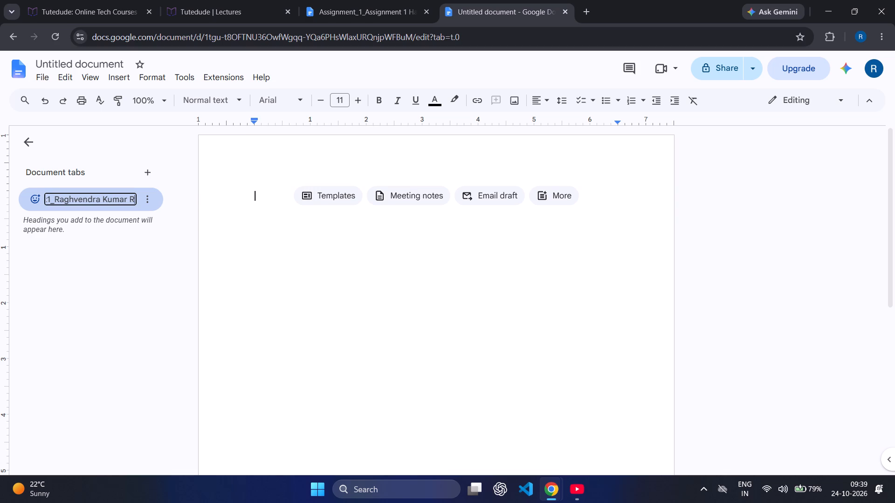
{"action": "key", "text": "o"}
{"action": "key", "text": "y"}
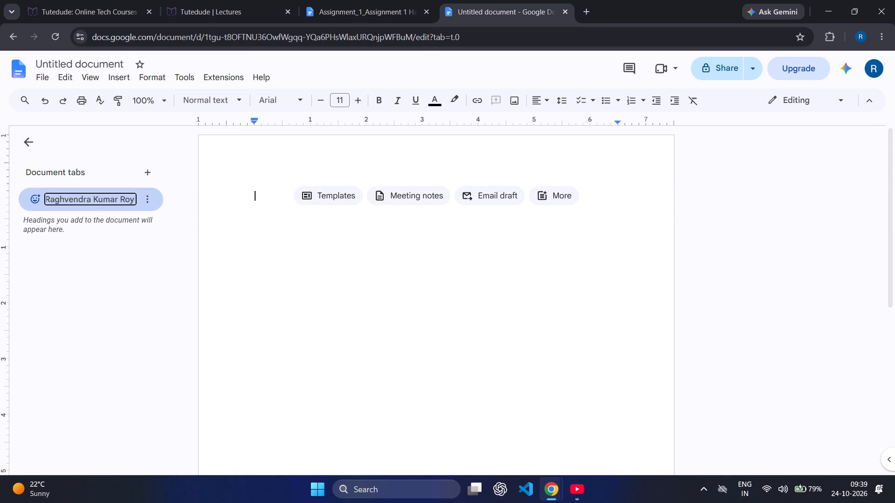
Check the submission guidelines and both tasks in the Assignment 1 Hacking Setup and Mindset document, and return to the untitled document.
{"action": "left_click", "coordinate": [332, 6]}
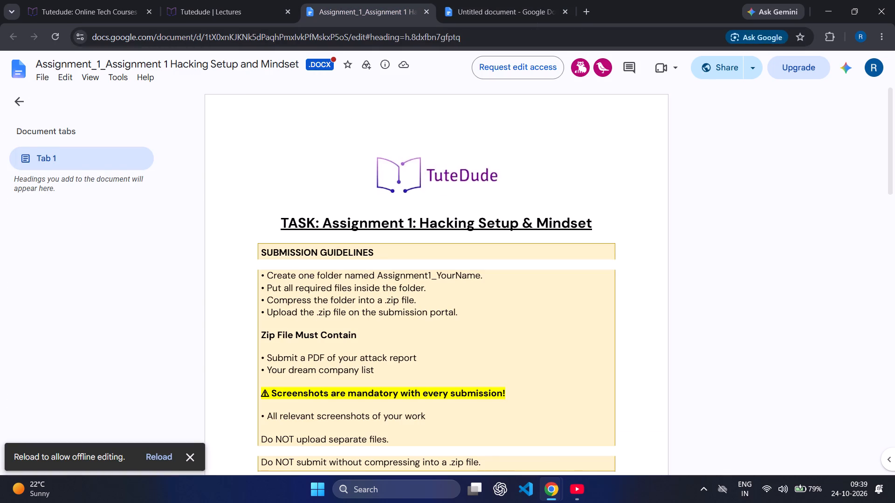
{"action": "scroll", "coordinate": [392, 285], "scroll_direction": "down", "scroll_amount": 2}
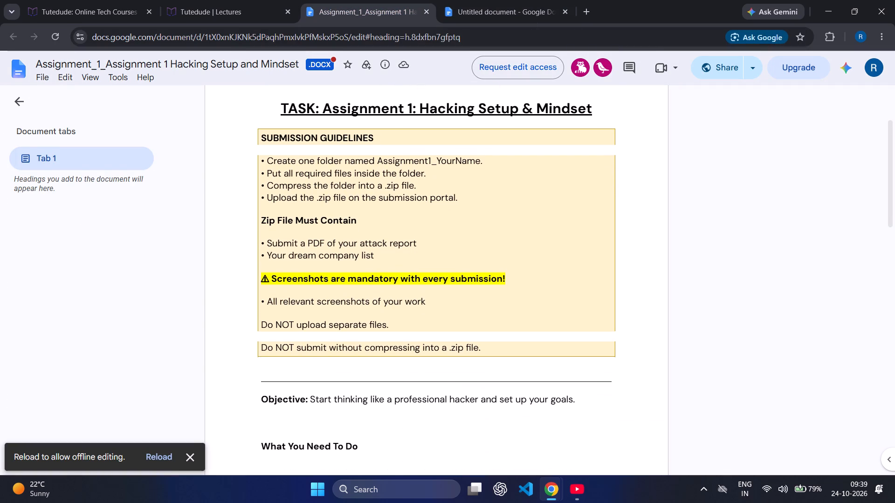
{"action": "scroll", "coordinate": [379, 322], "scroll_direction": "down", "scroll_amount": 17}
{"action": "scroll", "coordinate": [372, 288], "scroll_direction": "up", "scroll_amount": 5}
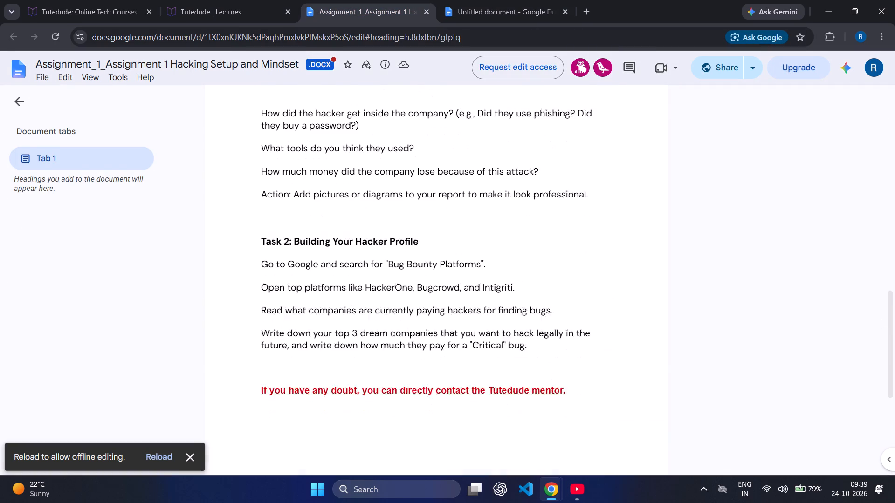
{"action": "scroll", "coordinate": [372, 288], "scroll_direction": "up", "scroll_amount": 12}
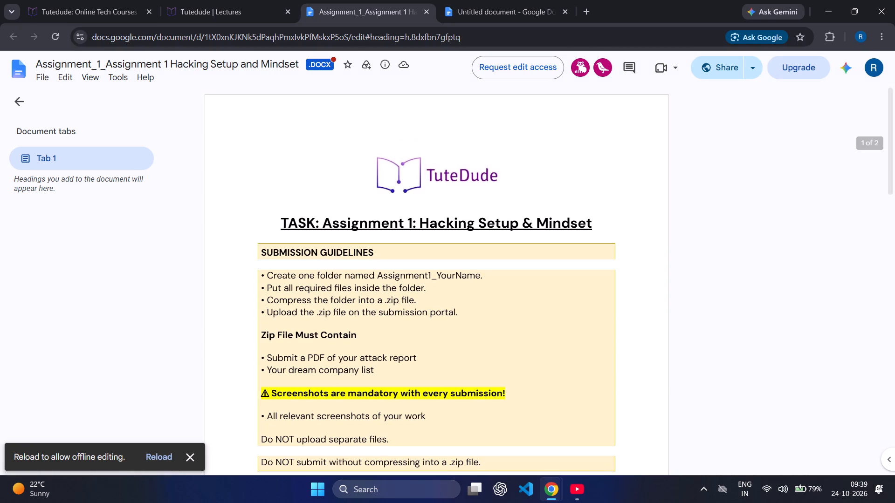
{"action": "left_click", "coordinate": [478, 14]}
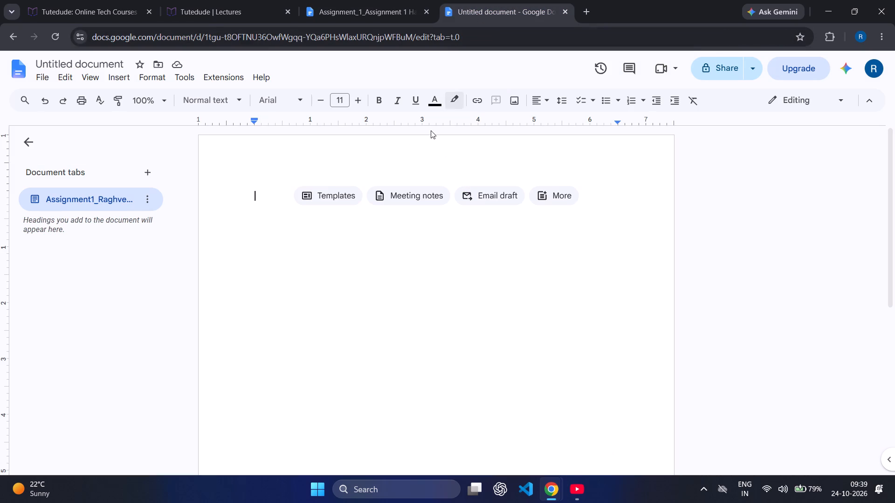
Reread the assignment's submission guidelines and the Task 1 report questions, briefly highlighting the question on how the hacker got inside the company.
{"action": "left_click", "coordinate": [333, 12]}
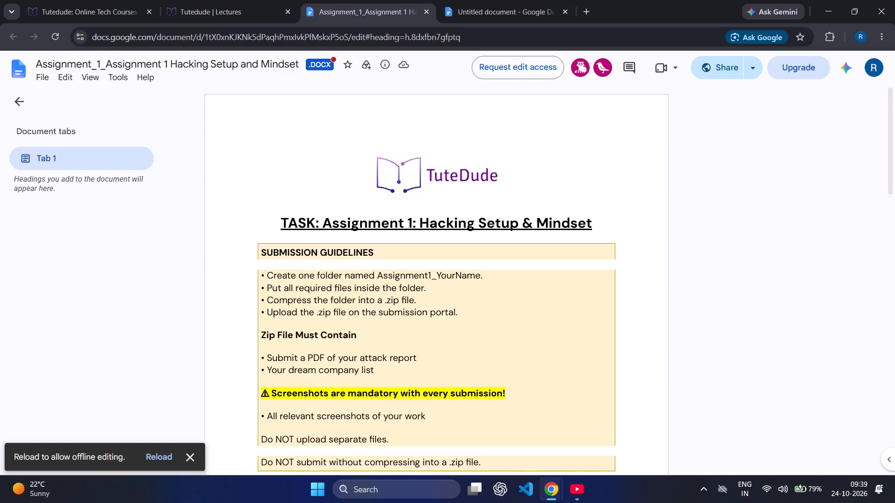
{"action": "scroll", "coordinate": [411, 270], "scroll_direction": "down", "scroll_amount": 7}
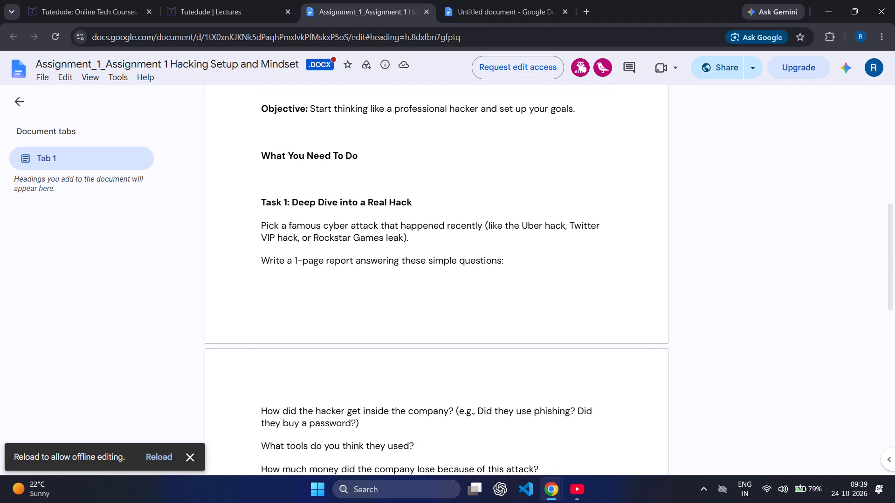
{"action": "scroll", "coordinate": [388, 269], "scroll_direction": "up", "scroll_amount": 5}
{"action": "scroll", "coordinate": [441, 185], "scroll_direction": "down", "scroll_amount": 3}
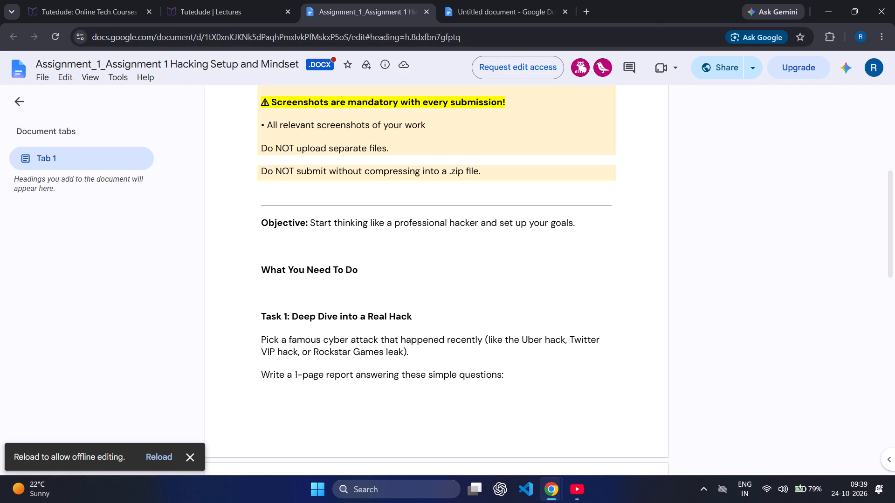
{"action": "scroll", "coordinate": [386, 218], "scroll_direction": "down", "scroll_amount": 4}
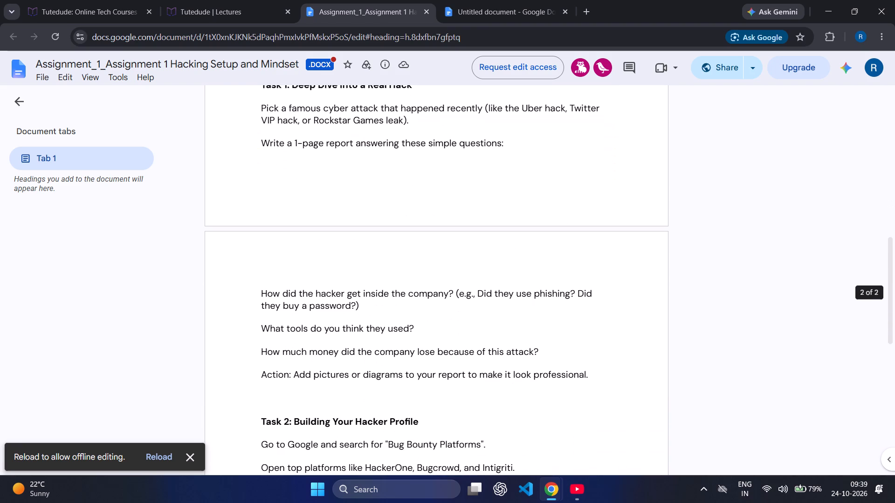
{"action": "scroll", "coordinate": [386, 218], "scroll_direction": "up", "scroll_amount": 2}
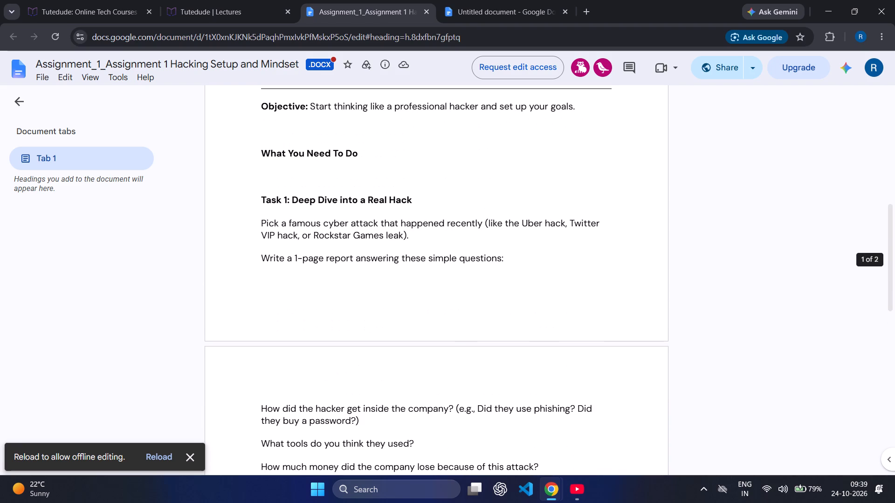
{"action": "scroll", "coordinate": [386, 218], "scroll_direction": "down", "scroll_amount": 1}
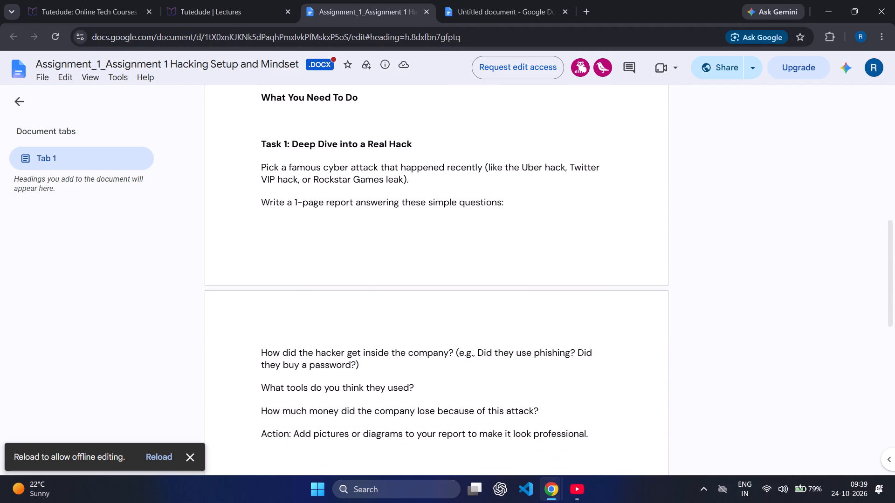
{"action": "left_click_drag", "start_coordinate": [258, 347], "coordinate": [288, 347]}
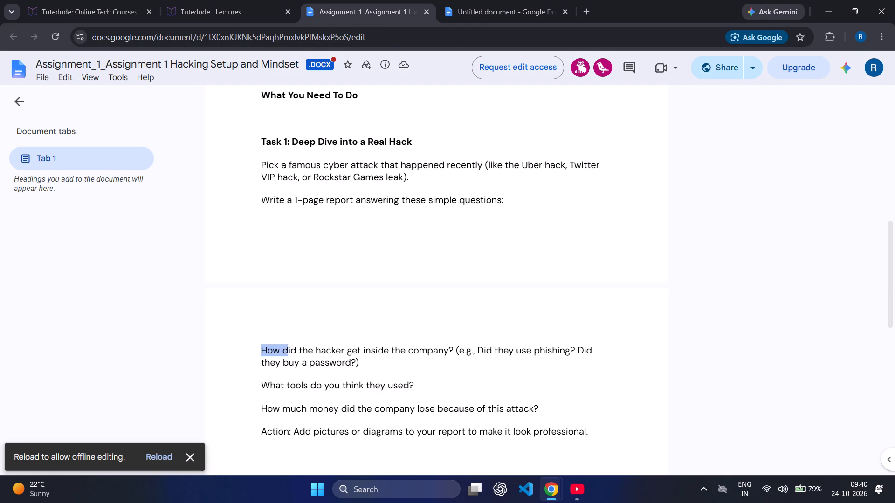
{"action": "left_click_drag", "start_coordinate": [288, 347], "coordinate": [598, 331]}
{"action": "left_click", "coordinate": [574, 316]}
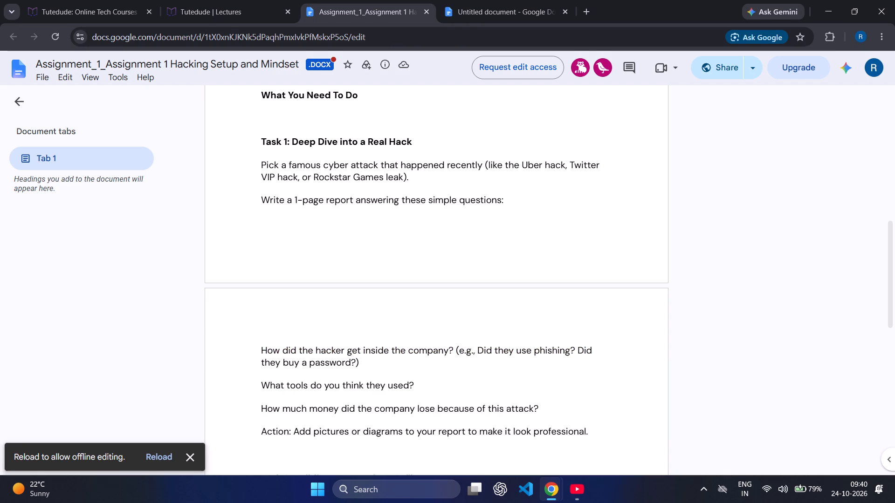
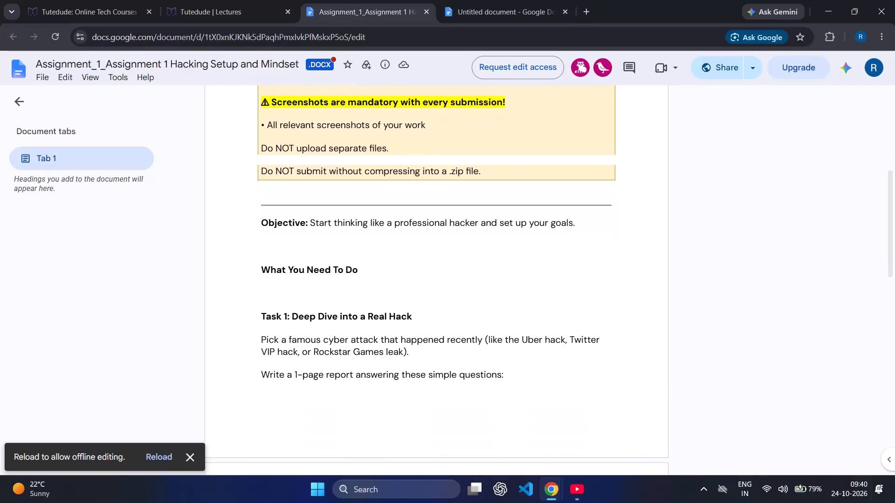
Copy the heading "Task 1: Deep Dive into a Real Hack" from the assignment document into the untitled document.
{"action": "left_click_drag", "start_coordinate": [256, 313], "coordinate": [307, 316]}
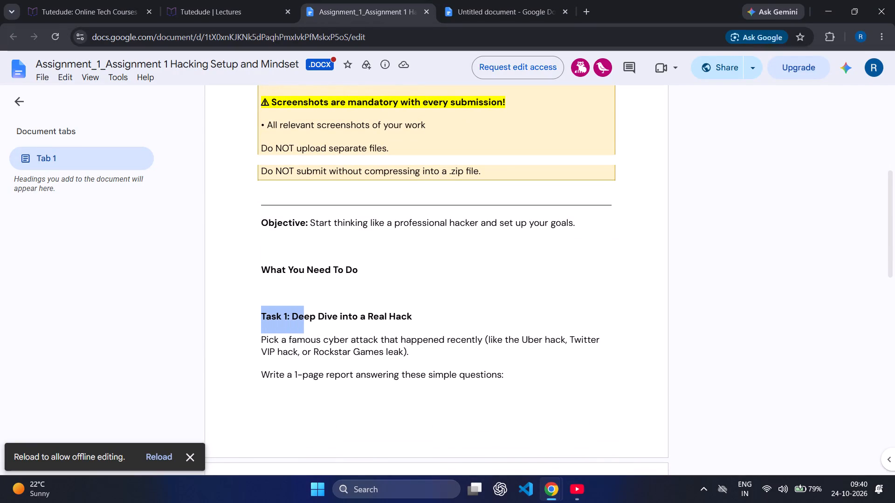
{"action": "left_click_drag", "start_coordinate": [307, 316], "coordinate": [417, 315]}
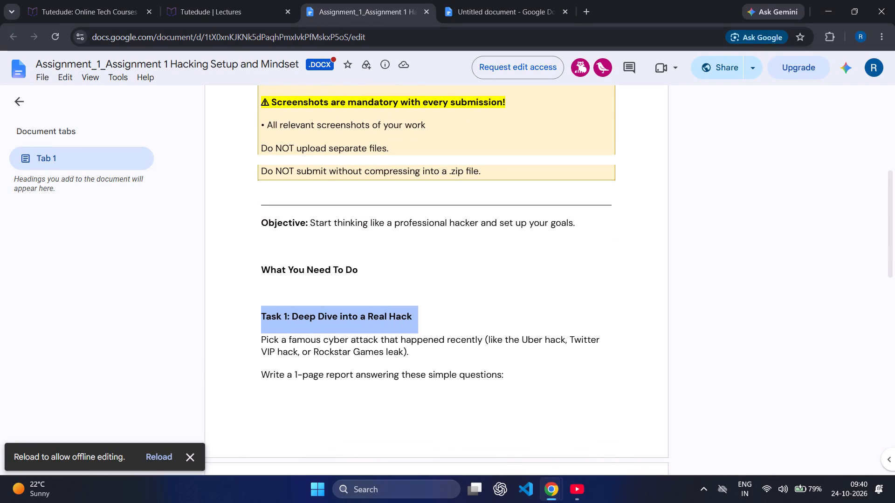
{"action": "right_click", "coordinate": [417, 315]}
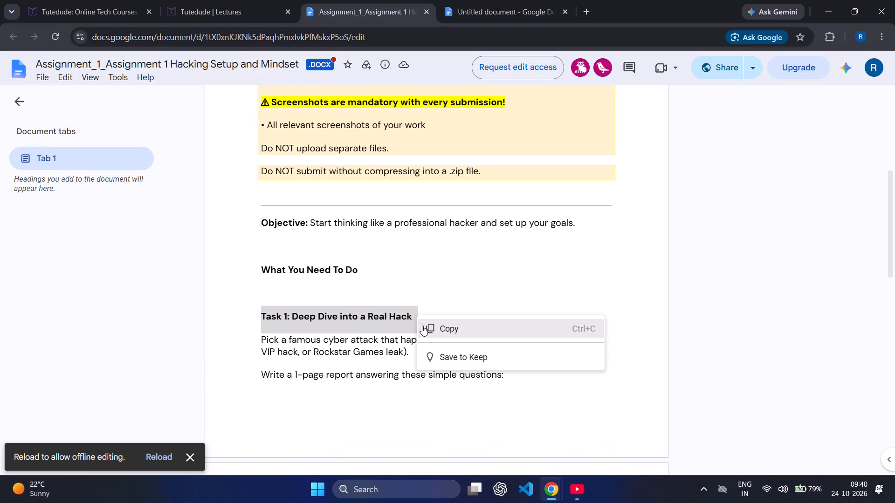
{"action": "left_click", "coordinate": [423, 326]}
{"action": "left_click", "coordinate": [461, 13]}
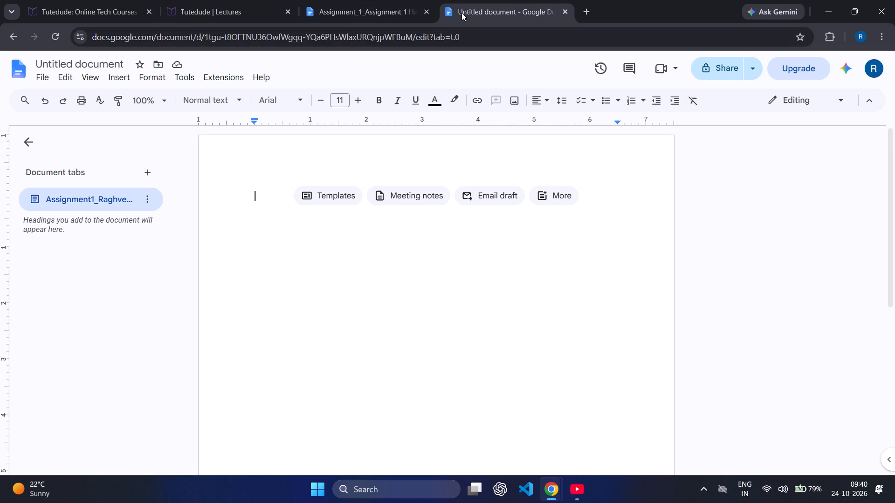
{"action": "left_click", "coordinate": [260, 194]}
{"action": "right_click", "coordinate": [260, 194]}
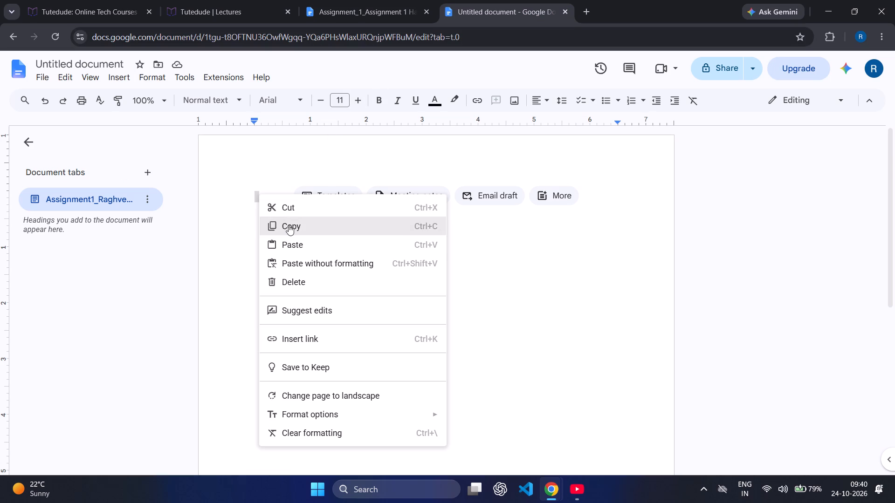
{"action": "left_click", "coordinate": [292, 236]}
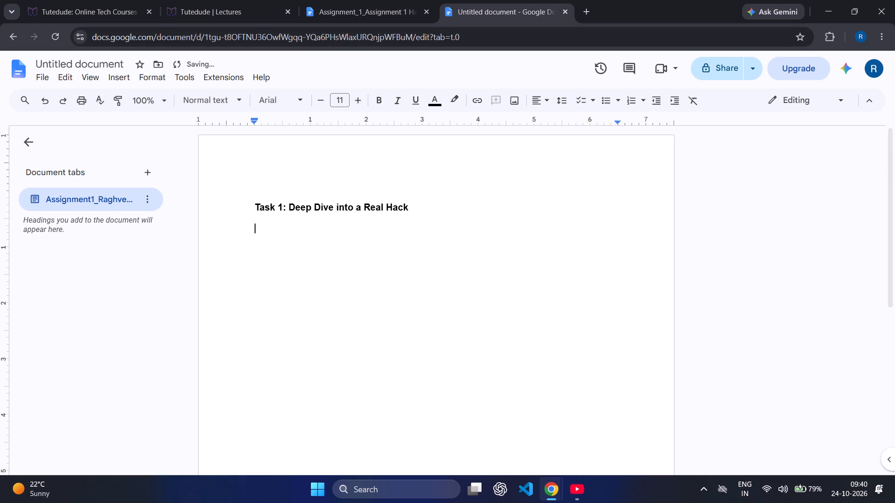
{"action": "left_click", "coordinate": [379, 102]}
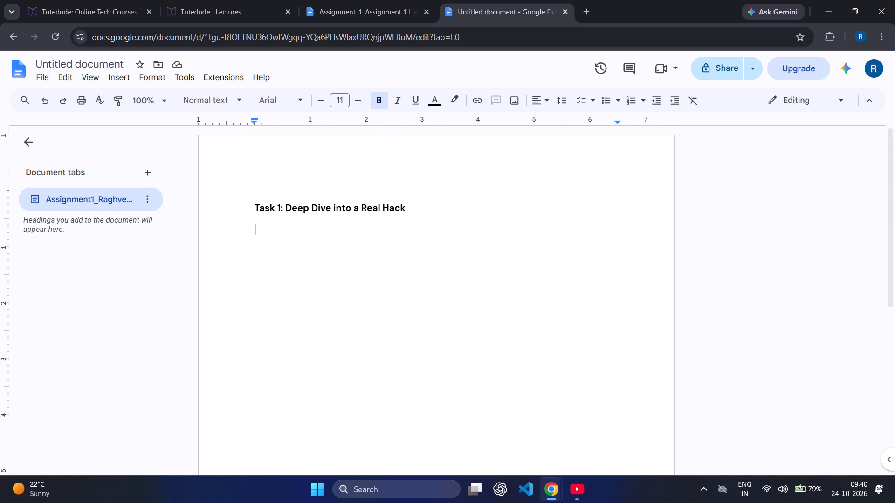
Copy the assignment's question on how the hacker got inside the company and paste it below the Task 1 heading in the untitled document.
{"action": "left_click", "coordinate": [341, 16]}
{"action": "scroll", "coordinate": [289, 268], "scroll_direction": "down", "scroll_amount": 4}
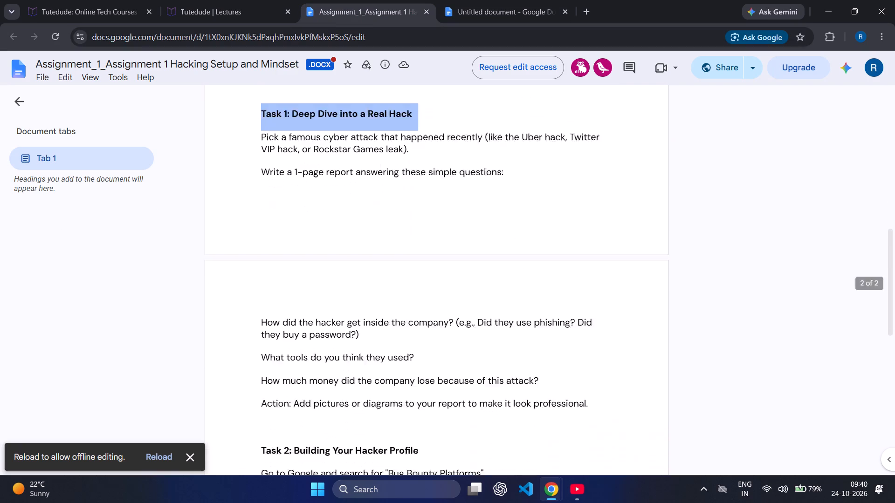
{"action": "left_click_drag", "start_coordinate": [260, 291], "coordinate": [332, 288]}
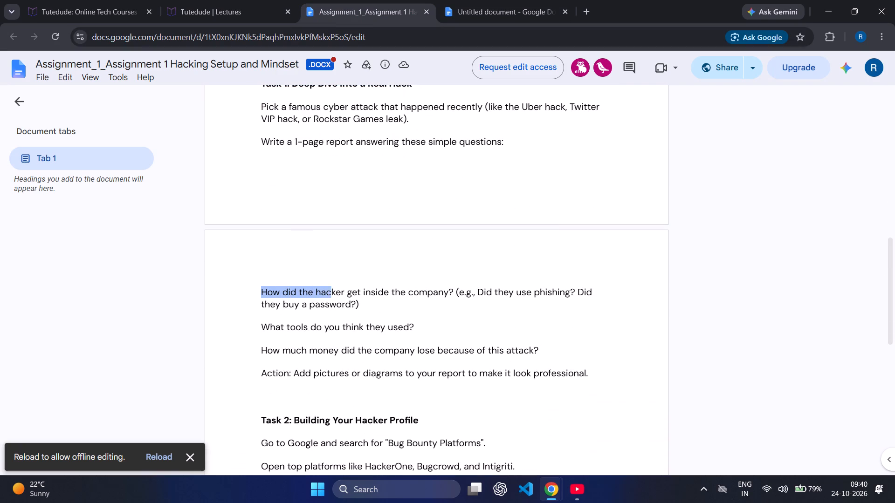
{"action": "left_click_drag", "start_coordinate": [332, 288], "coordinate": [592, 301]}
{"action": "right_click", "coordinate": [592, 299]}
{"action": "left_click", "coordinate": [621, 319]}
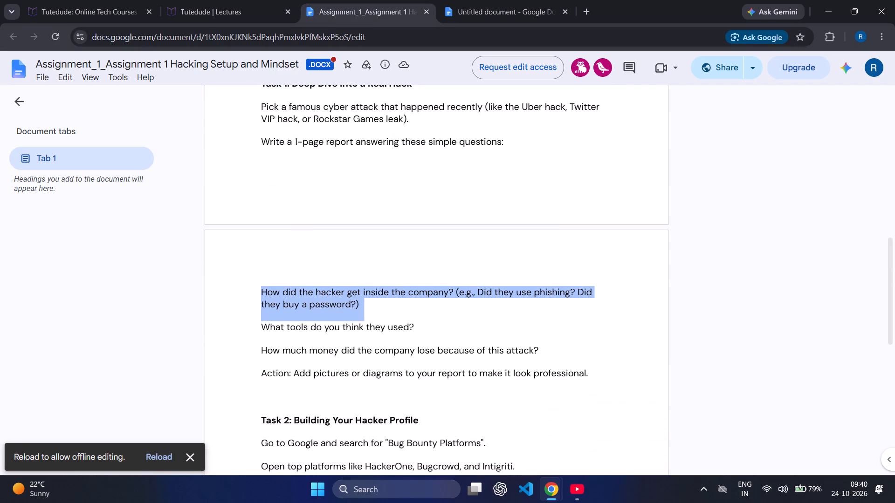
{"action": "left_click", "coordinate": [478, 8]}
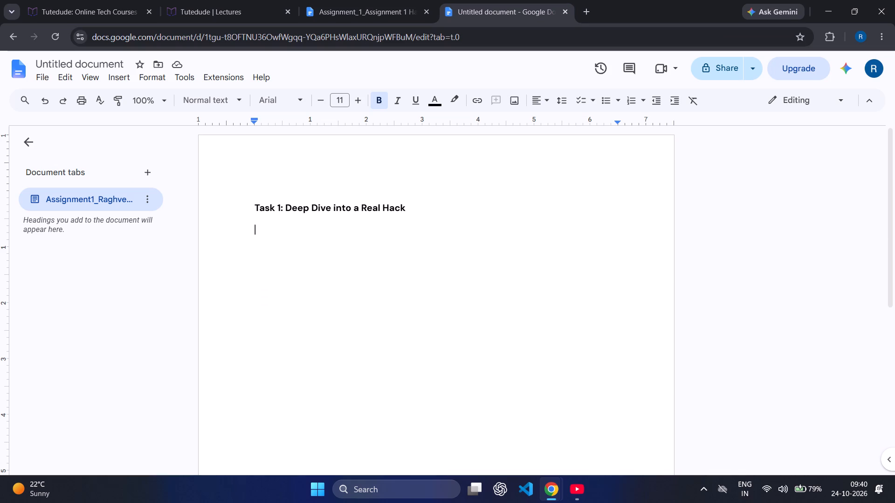
{"action": "left_click", "coordinate": [258, 230]}
{"action": "right_click", "coordinate": [258, 230]}
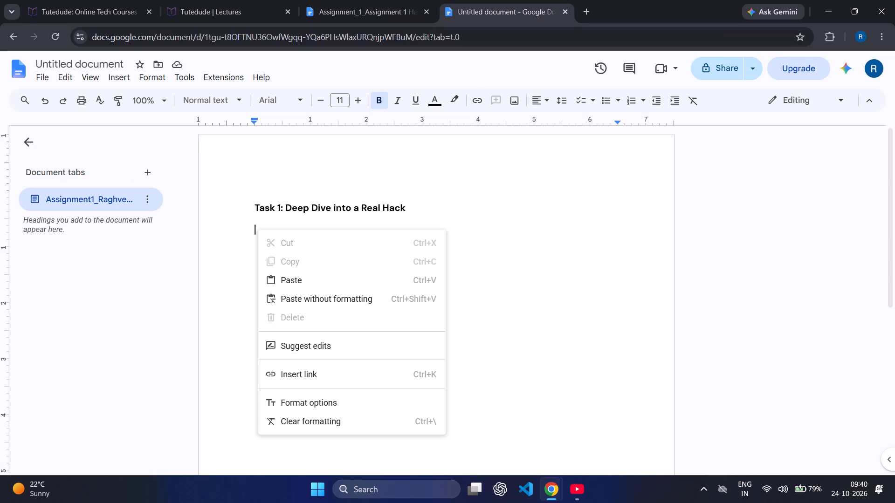
{"action": "left_click", "coordinate": [278, 277]}
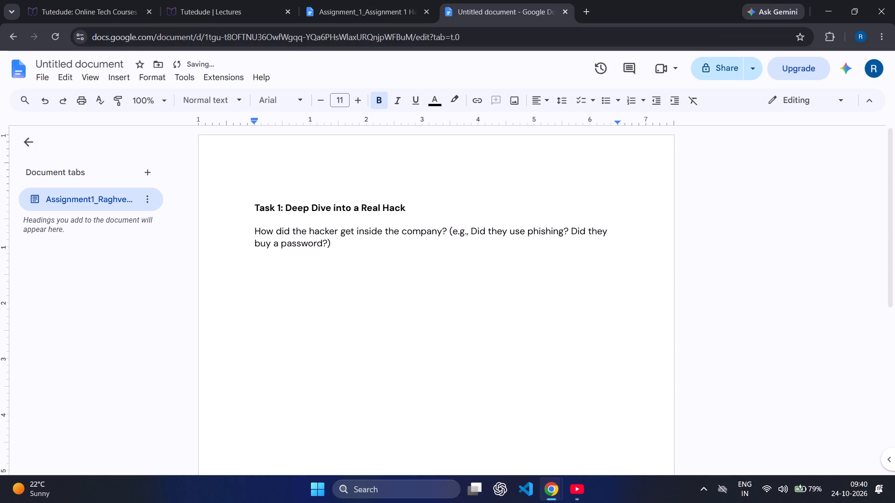
Insert a period and a space before the pasted question "How did the hacker get inside the company?" as a bullet mark.
{"action": "left_click", "coordinate": [250, 230]}
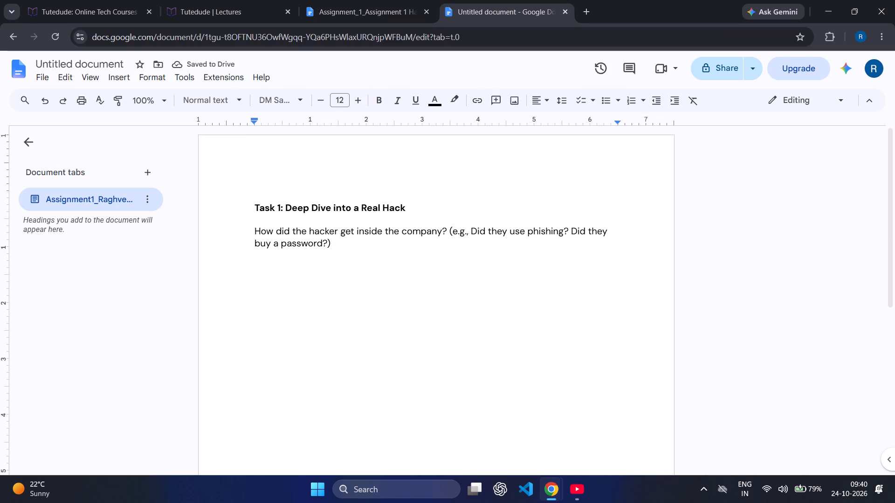
{"action": "key", "text": "Left"}
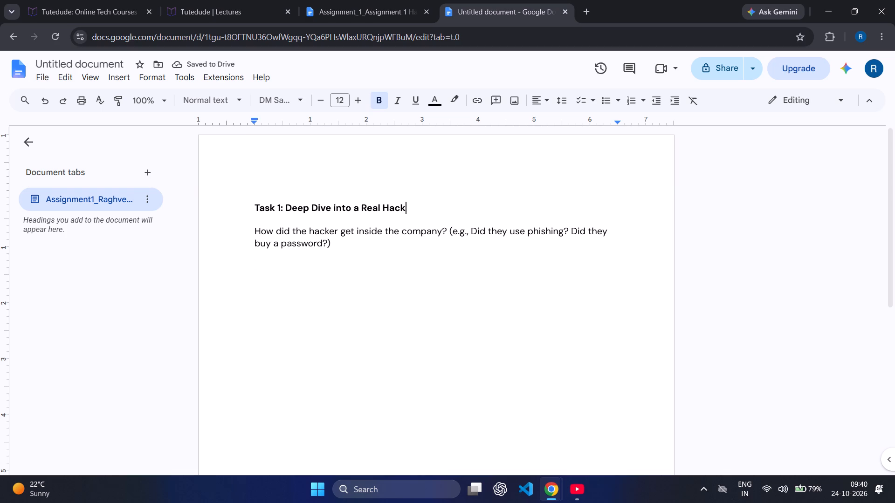
{"action": "key", "text": "Right"}
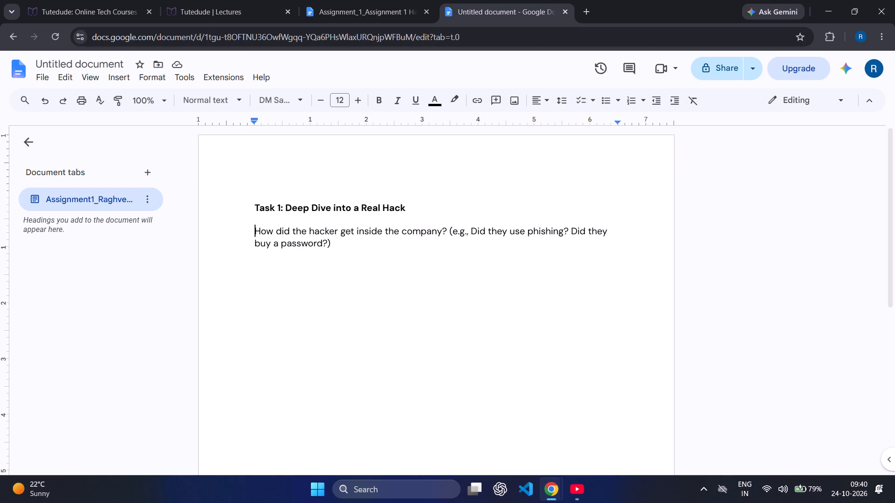
{"action": "key", "text": "shift+greater"}
{"action": "key", "text": "BackSpace"}
{"action": "type", "text": "."}
{"action": "key", "text": "space"}
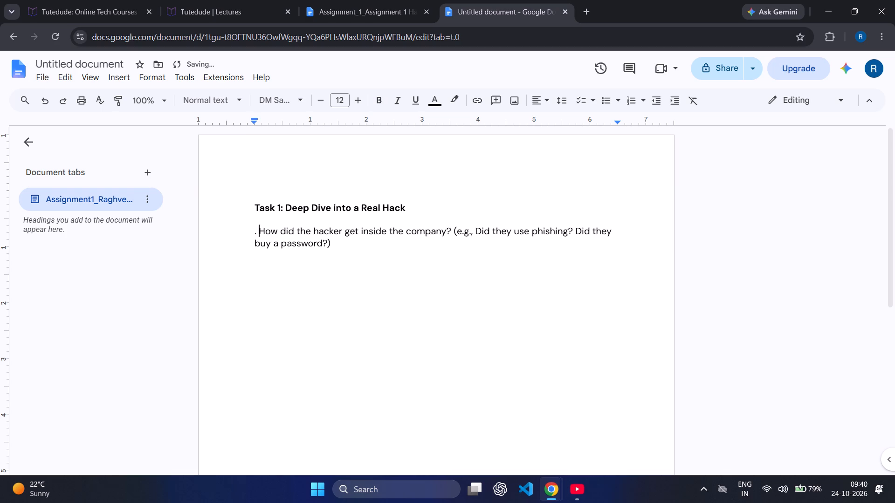
{"action": "key", "text": "BackSpace"}
{"action": "key", "text": "space"}
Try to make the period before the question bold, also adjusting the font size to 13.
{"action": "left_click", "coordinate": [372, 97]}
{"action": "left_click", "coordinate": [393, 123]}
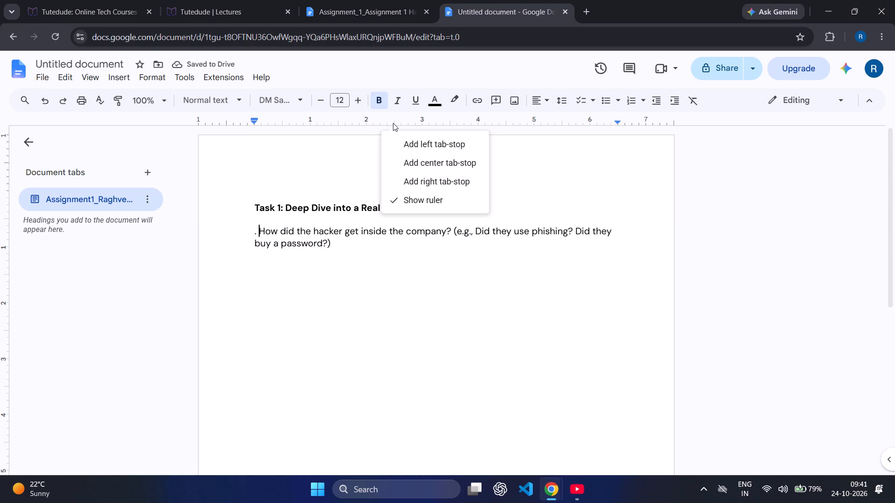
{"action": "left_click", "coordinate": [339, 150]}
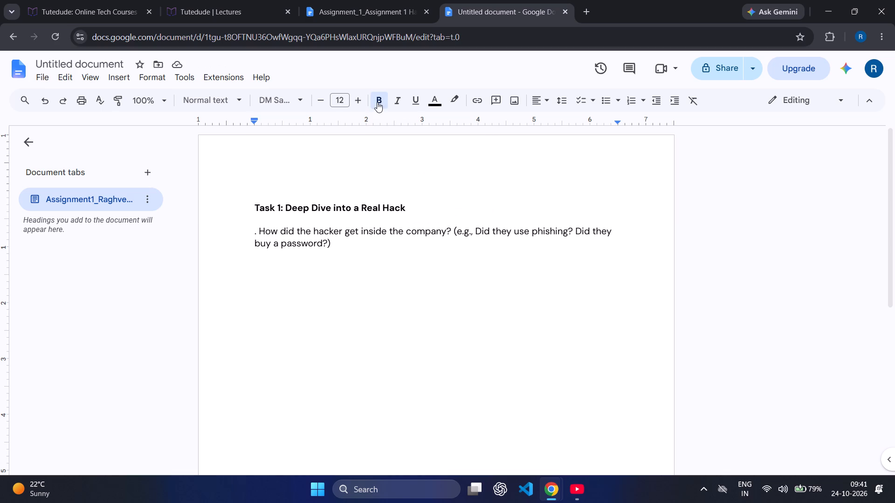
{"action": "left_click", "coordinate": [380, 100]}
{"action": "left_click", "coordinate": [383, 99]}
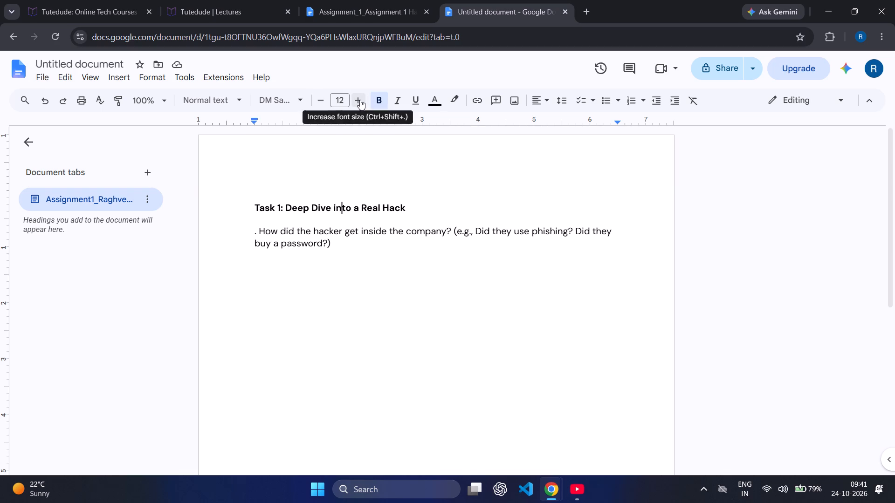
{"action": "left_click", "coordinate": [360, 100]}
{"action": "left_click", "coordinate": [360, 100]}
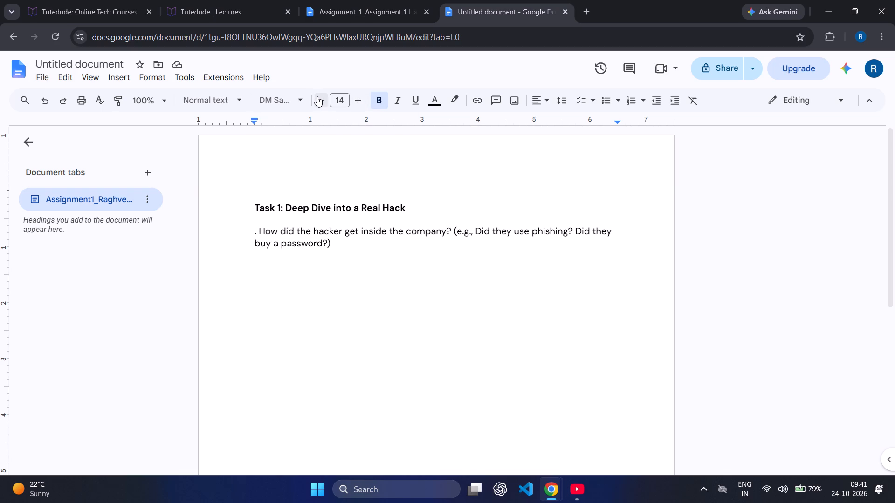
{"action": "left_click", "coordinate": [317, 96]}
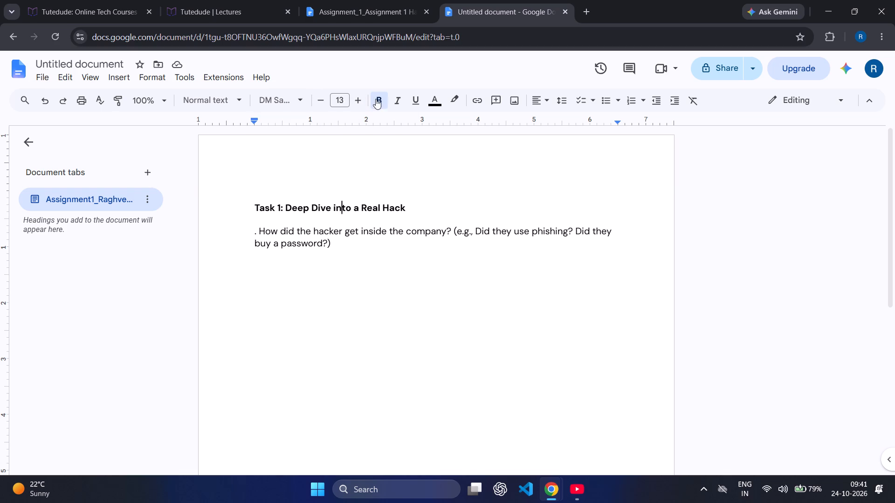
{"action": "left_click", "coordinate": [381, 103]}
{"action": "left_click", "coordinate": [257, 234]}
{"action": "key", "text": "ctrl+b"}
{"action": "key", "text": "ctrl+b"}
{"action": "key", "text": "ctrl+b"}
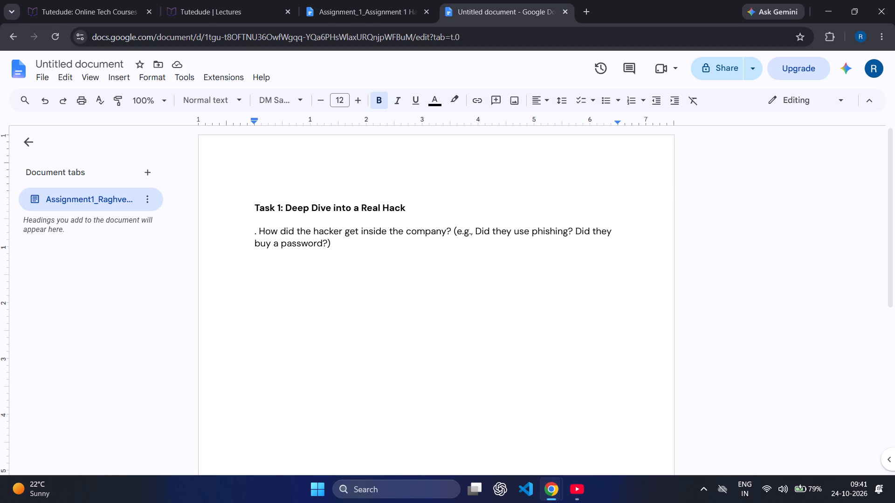
Start an answer line below the question with the arrow marker "->".
{"action": "left_click", "coordinate": [342, 245]}
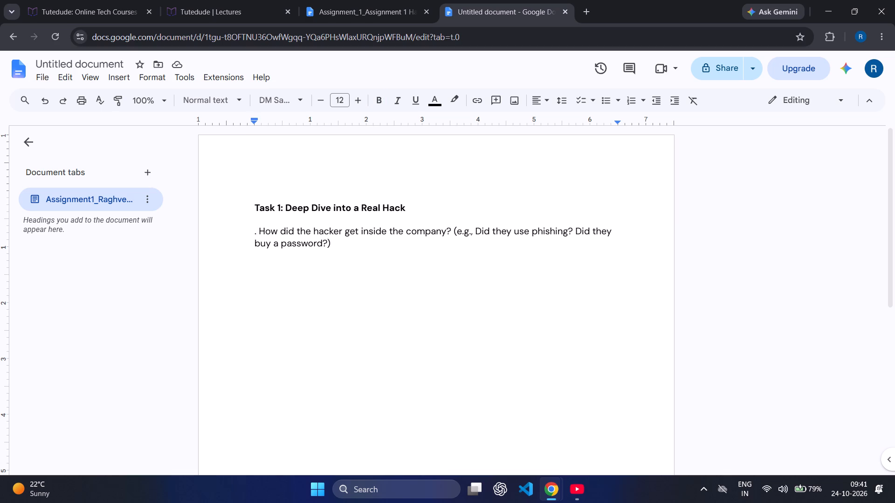
{"action": "key", "text": "Return"}
{"action": "key", "text": "Up"}
{"action": "key", "text": "Down"}
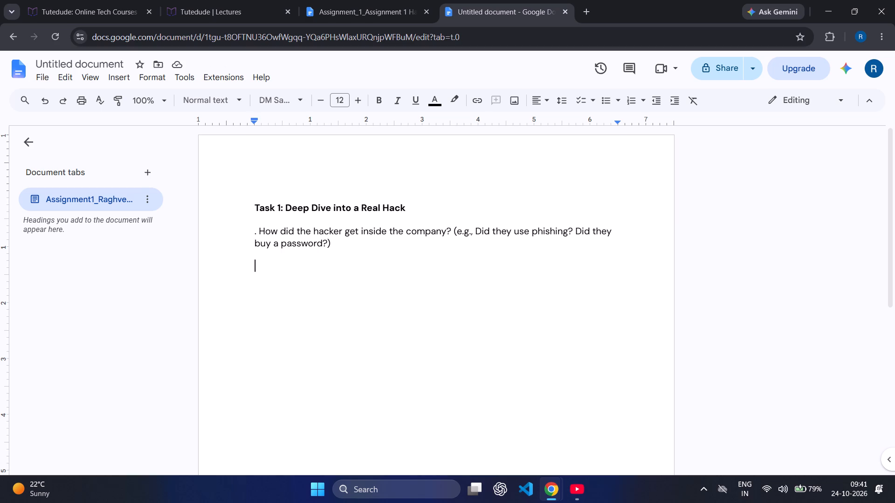
{"action": "key", "text": "shift+underscore"}
{"action": "key", "text": "BackSpace"}
{"action": "key", "text": "minus"}
{"action": "key", "text": "shift+greater"}
Open a new browser tab, then copy the assignment's Task 1 text from "Pick a famous cyber attack" through the "Action: Add pictures or diagrams" line.
{"action": "left_click", "coordinate": [586, 14]}
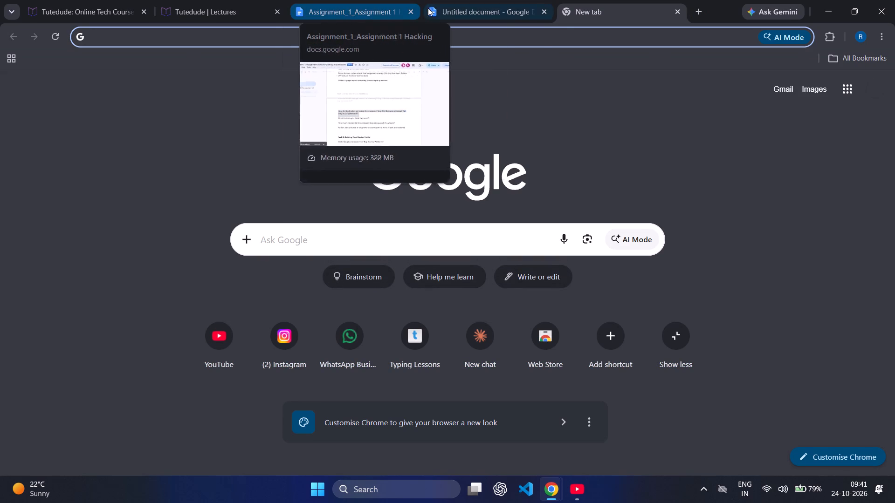
{"action": "left_click", "coordinate": [375, 10]}
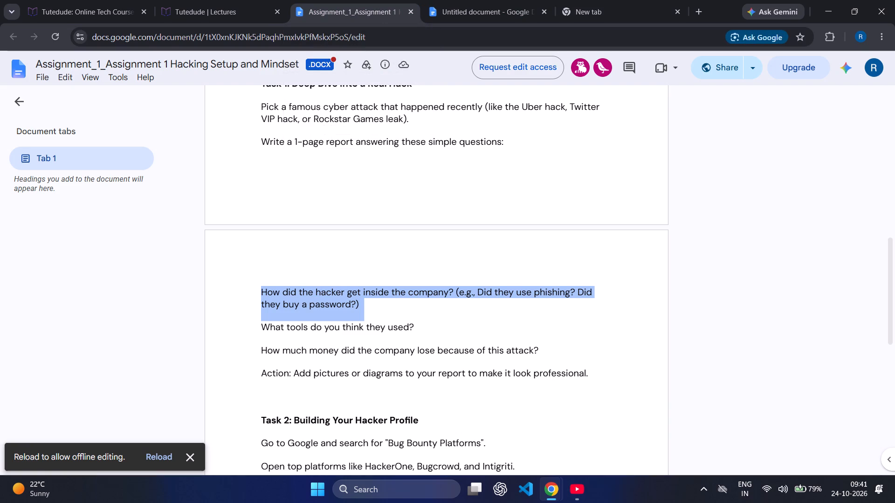
{"action": "left_click", "coordinate": [355, 240]}
{"action": "scroll", "coordinate": [352, 226], "scroll_direction": "up", "scroll_amount": 4}
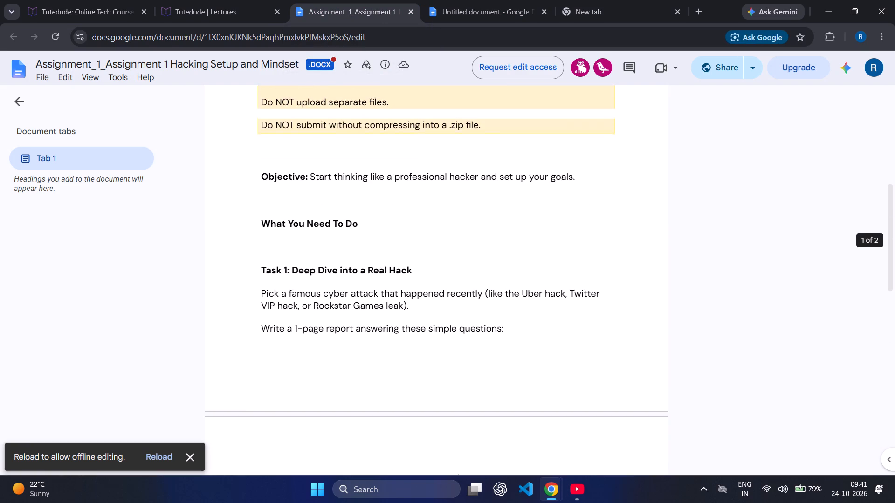
{"action": "scroll", "coordinate": [352, 226], "scroll_direction": "down", "scroll_amount": 2}
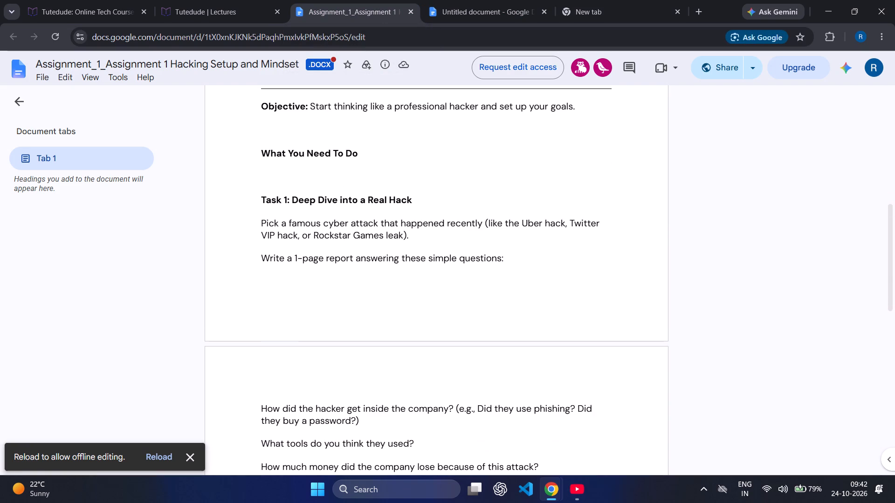
{"action": "left_click_drag", "start_coordinate": [256, 221], "coordinate": [594, 234]}
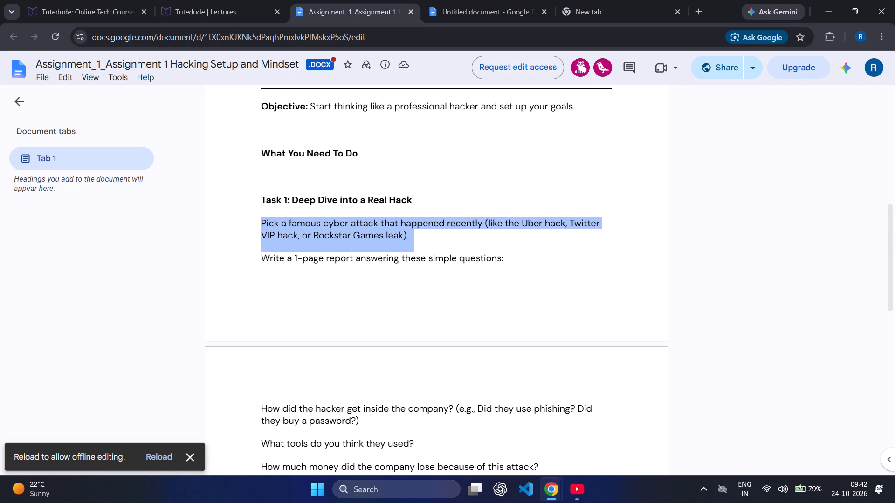
{"action": "left_click_drag", "start_coordinate": [594, 234], "coordinate": [583, 450]}
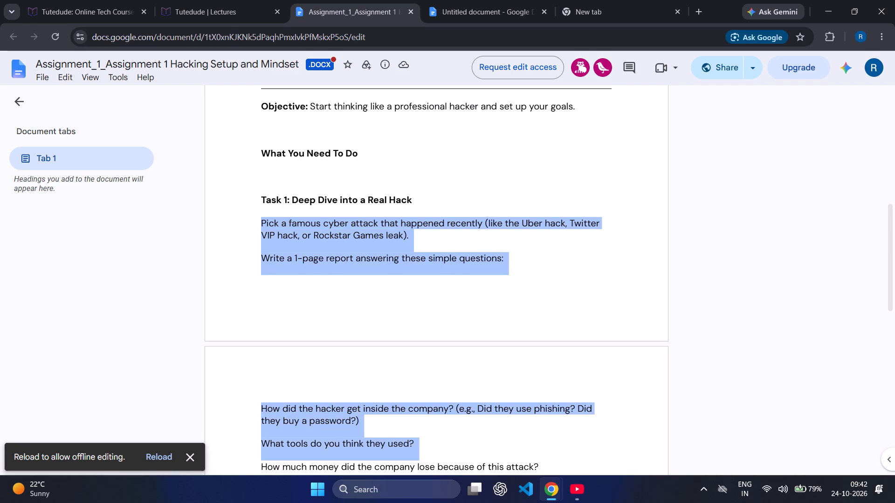
{"action": "left_click_drag", "start_coordinate": [583, 450], "coordinate": [559, 394]}
{"action": "scroll", "coordinate": [583, 450], "scroll_direction": "down", "scroll_amount": 2}
{"action": "right_click", "coordinate": [546, 370]}
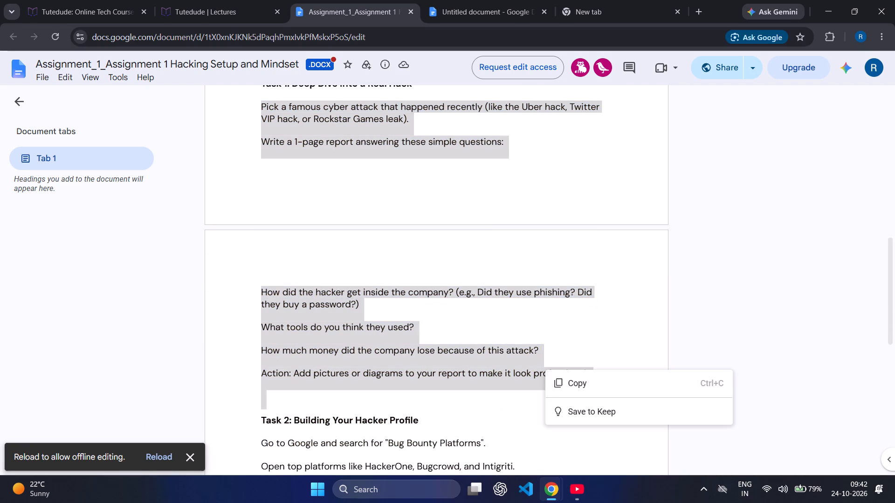
{"action": "left_click", "coordinate": [555, 384]}
Paste the copied Task 1 instructions and questions into the Google search box on the new tab.
{"action": "left_click", "coordinate": [581, 17]}
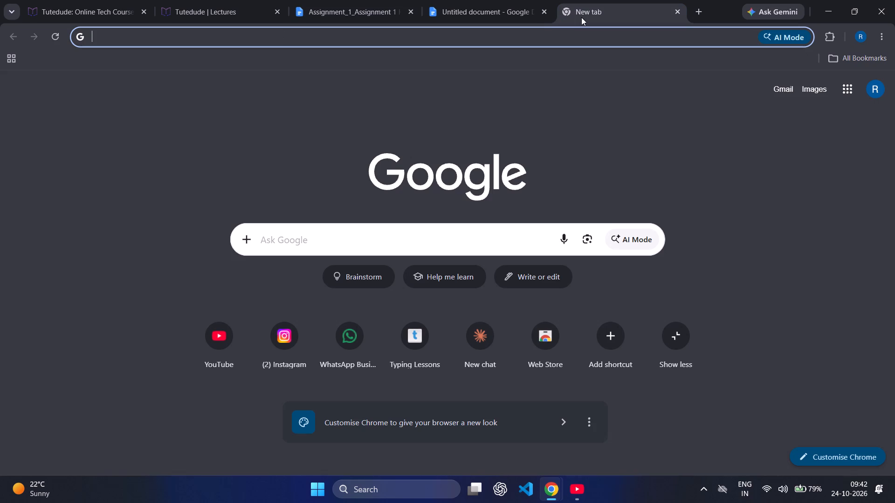
{"action": "left_click", "coordinate": [343, 245]}
{"action": "right_click", "coordinate": [340, 242]}
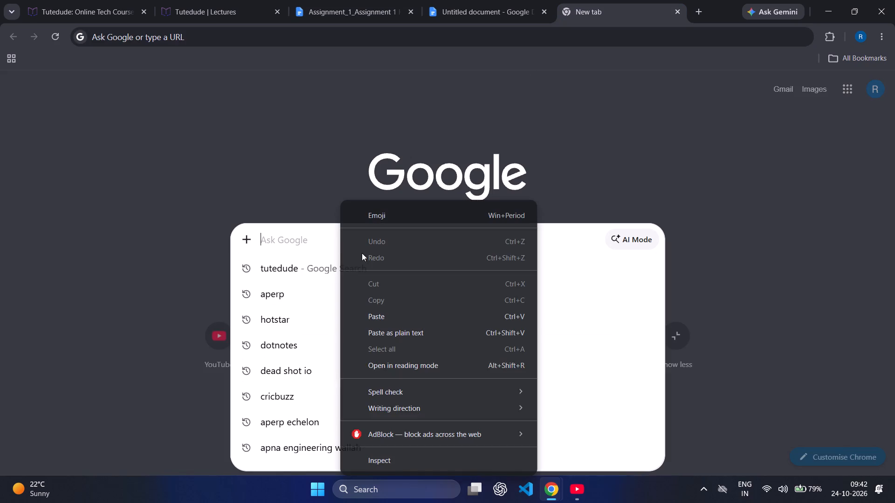
{"action": "left_click", "coordinate": [390, 313]}
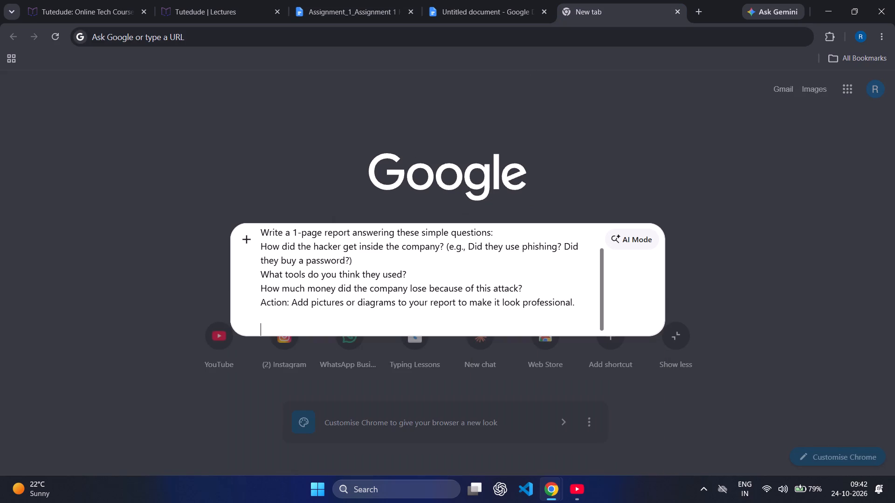
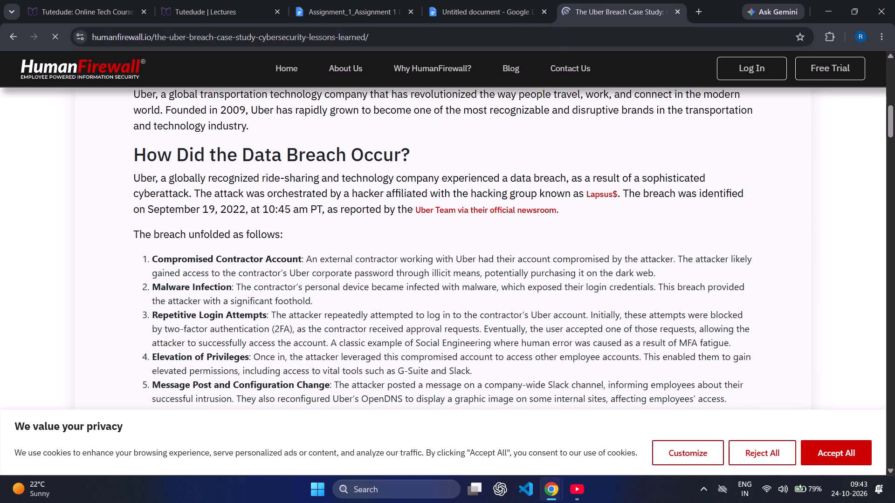
Read how the breach occurred and what was compromised in the Uber breach article, checking back against the report's question.
{"action": "scroll", "coordinate": [207, 190], "scroll_direction": "down", "scroll_amount": 1}
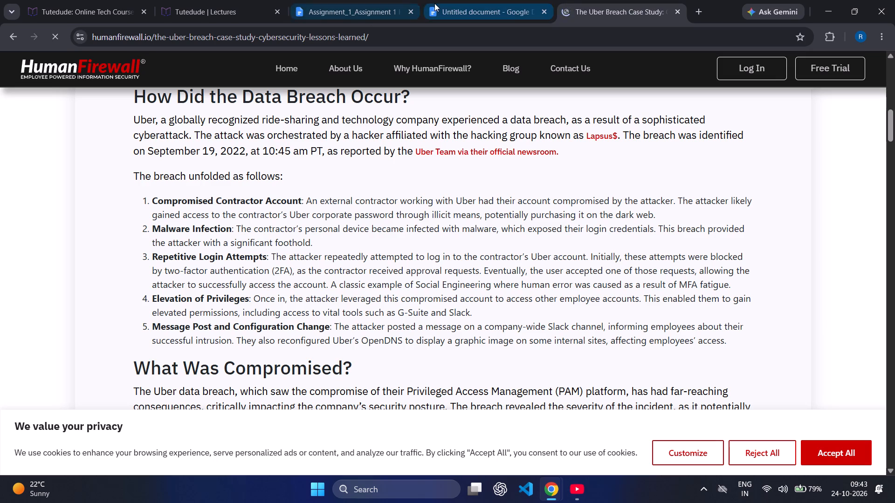
{"action": "scroll", "coordinate": [264, 223], "scroll_direction": "down", "scroll_amount": 4}
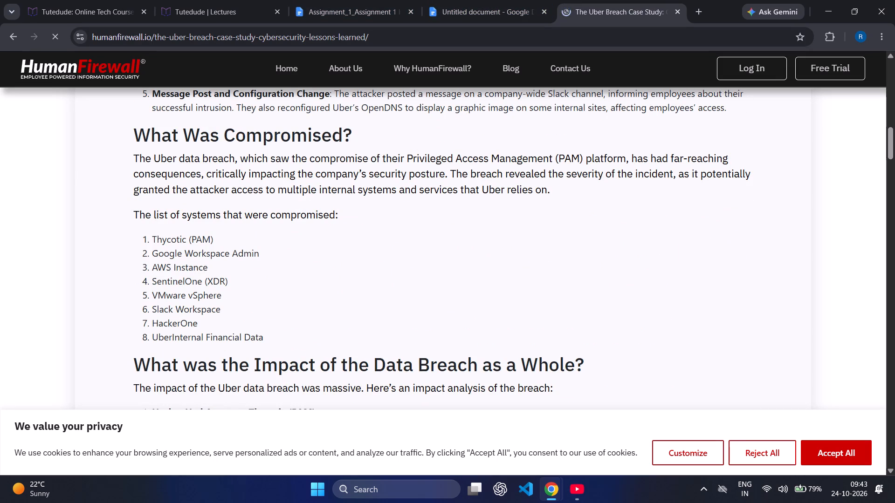
{"action": "scroll", "coordinate": [264, 219], "scroll_direction": "up", "scroll_amount": 3}
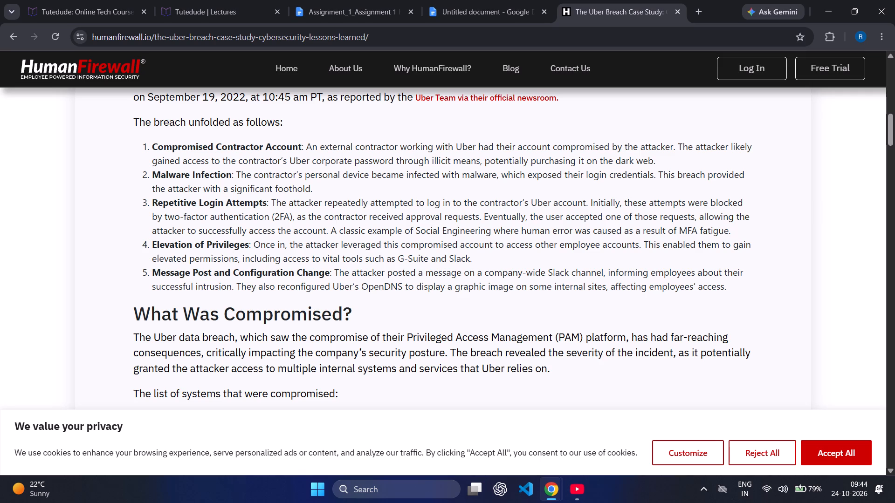
{"action": "scroll", "coordinate": [252, 215], "scroll_direction": "up", "scroll_amount": 1}
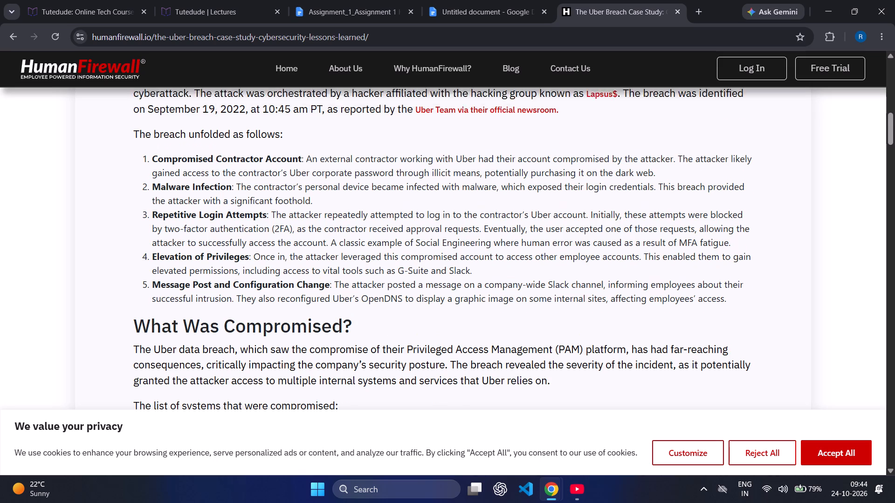
{"action": "scroll", "coordinate": [252, 215], "scroll_direction": "up", "scroll_amount": 1}
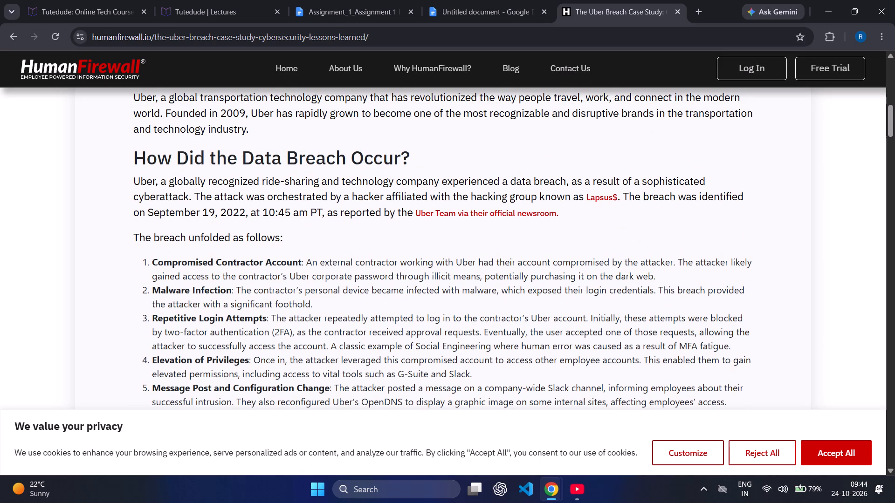
{"action": "left_click", "coordinate": [491, 21]}
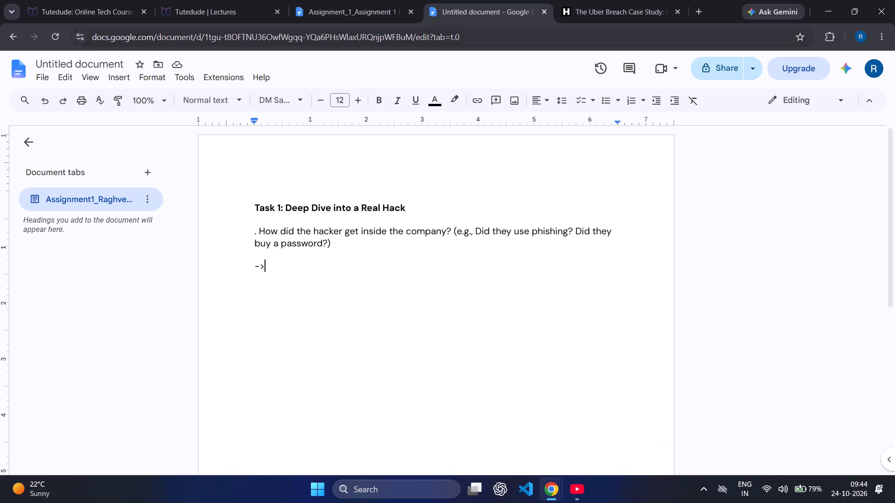
{"action": "left_click", "coordinate": [588, 13]}
Copy the "About Uber" heading from the breach article and paste it after the "->" arrow in the report.
{"action": "scroll", "coordinate": [222, 201], "scroll_direction": "up", "scroll_amount": 1}
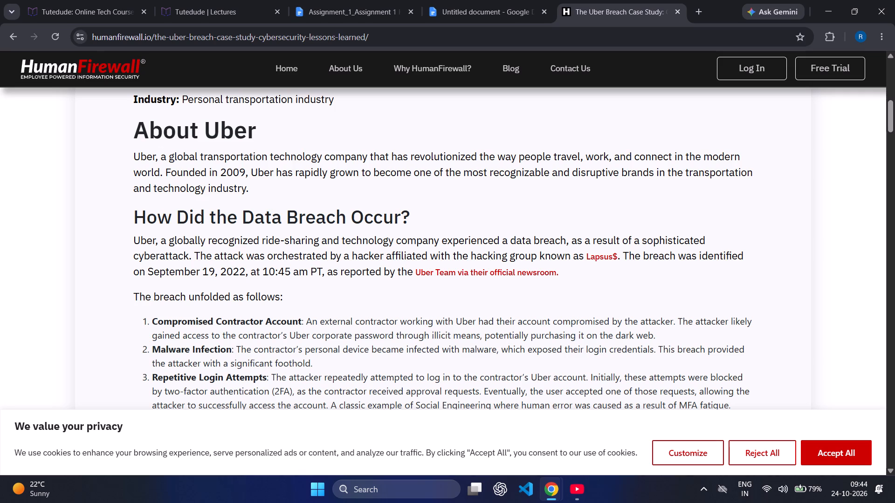
{"action": "left_click_drag", "start_coordinate": [128, 128], "coordinate": [144, 124]}
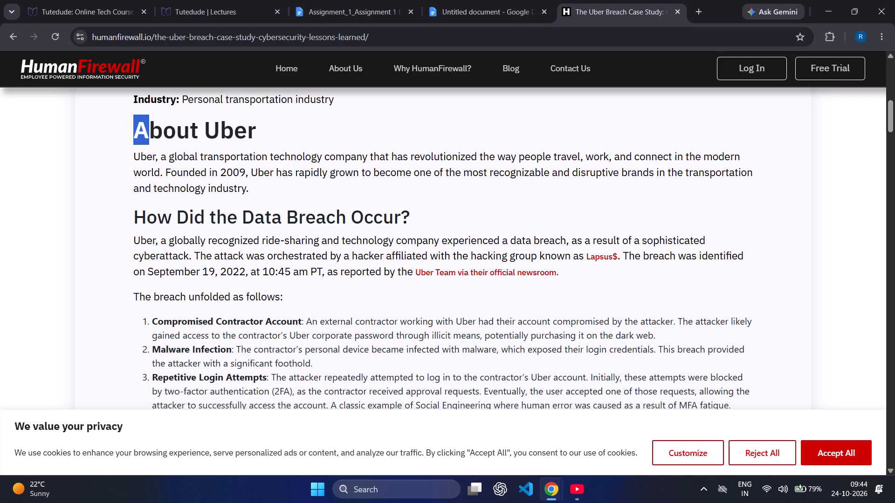
{"action": "left_click_drag", "start_coordinate": [144, 124], "coordinate": [254, 125]}
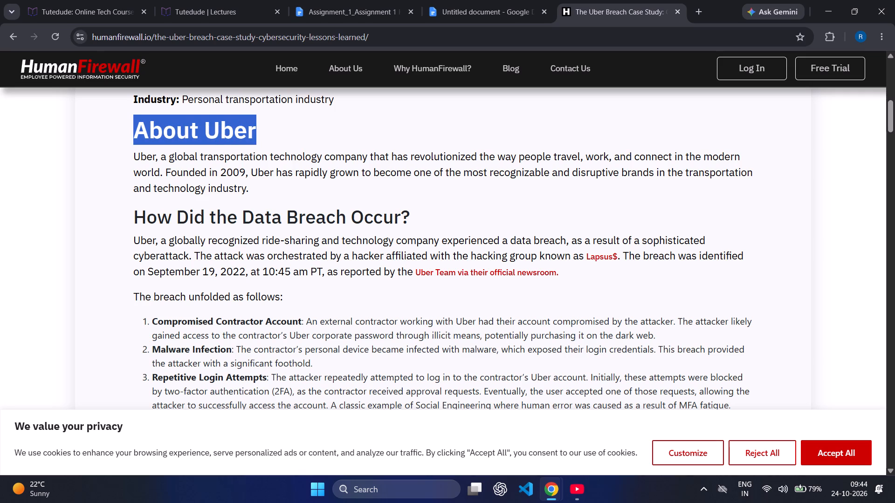
{"action": "right_click", "coordinate": [254, 125]}
{"action": "left_click", "coordinate": [286, 144]}
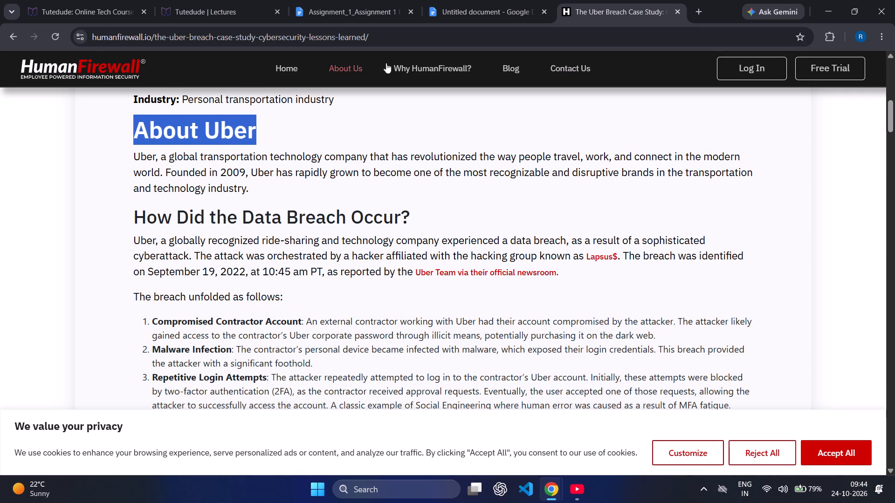
{"action": "left_click", "coordinate": [452, 16]}
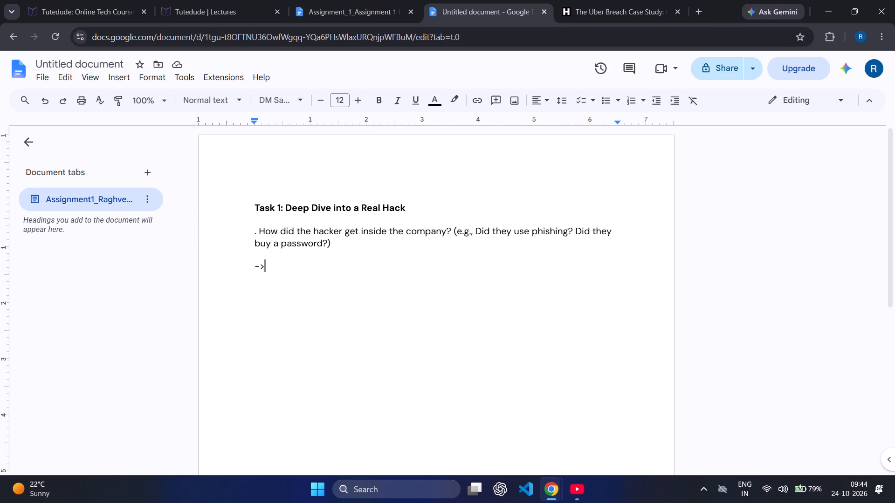
{"action": "left_click", "coordinate": [273, 267]}
{"action": "right_click", "coordinate": [269, 266]}
{"action": "left_click", "coordinate": [283, 256]}
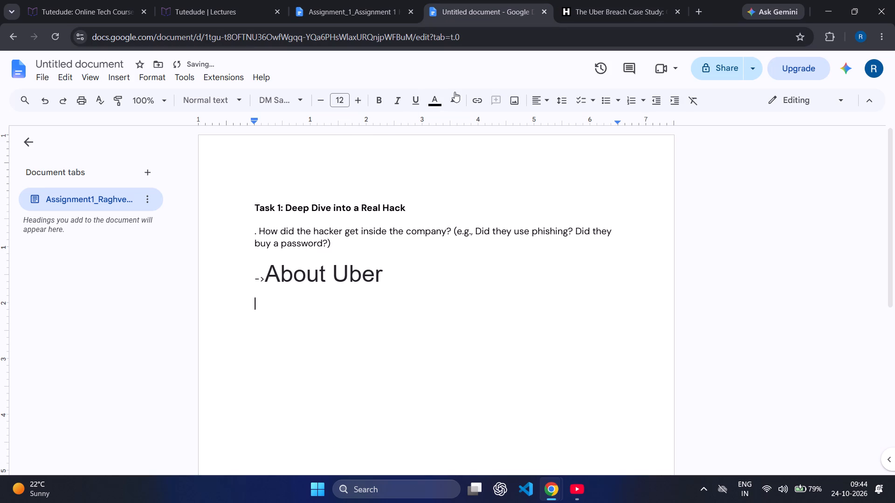
Return to the Uber breach article's numbered list under "The breach unfolded as follows".
{"action": "left_click", "coordinate": [579, 4]}
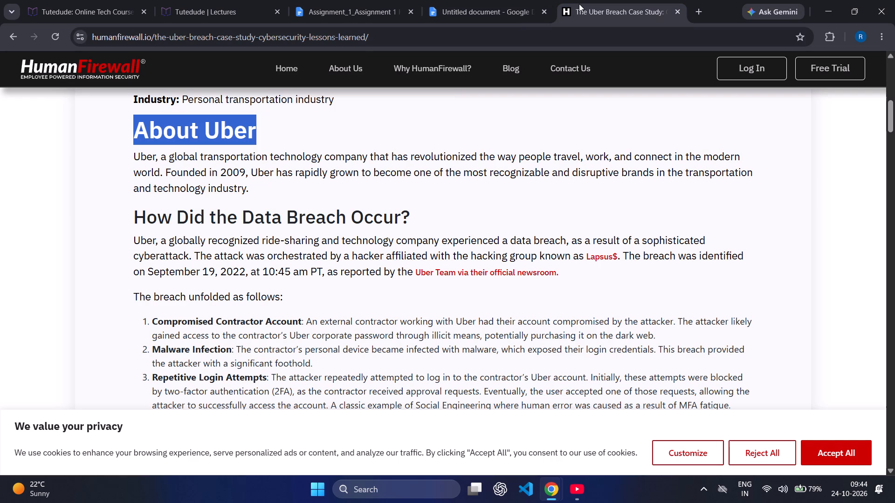
{"action": "scroll", "coordinate": [221, 270], "scroll_direction": "down", "scroll_amount": 3}
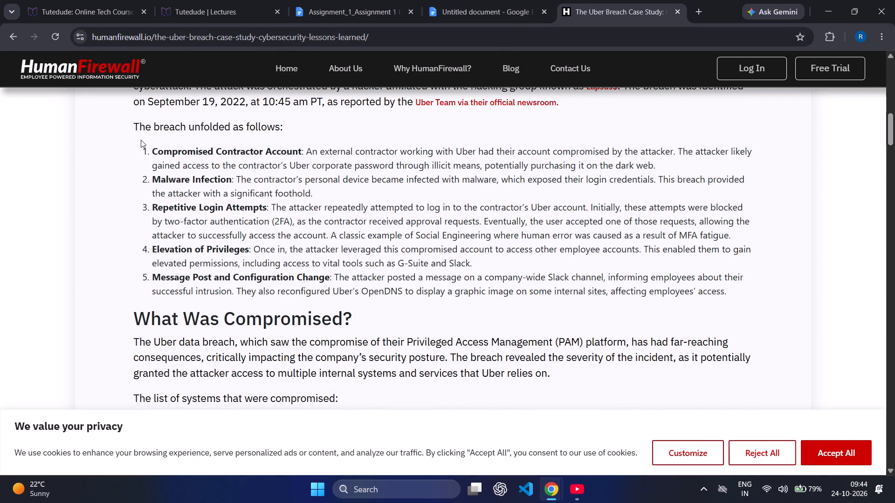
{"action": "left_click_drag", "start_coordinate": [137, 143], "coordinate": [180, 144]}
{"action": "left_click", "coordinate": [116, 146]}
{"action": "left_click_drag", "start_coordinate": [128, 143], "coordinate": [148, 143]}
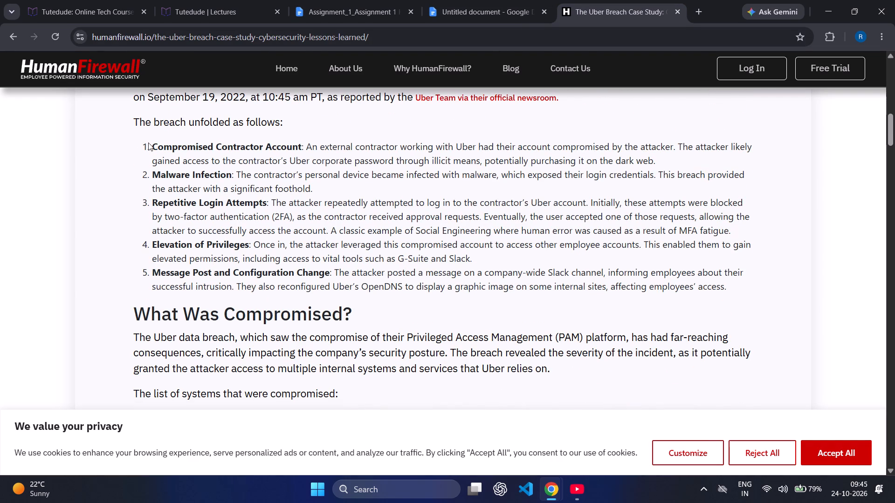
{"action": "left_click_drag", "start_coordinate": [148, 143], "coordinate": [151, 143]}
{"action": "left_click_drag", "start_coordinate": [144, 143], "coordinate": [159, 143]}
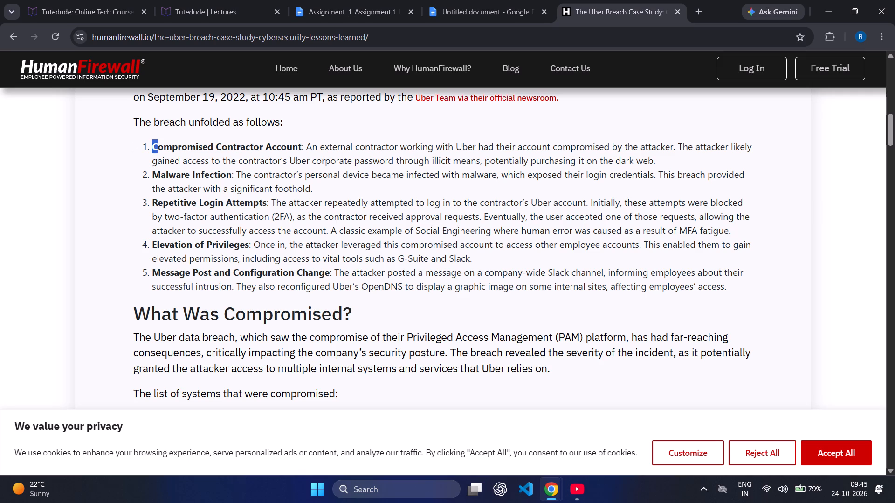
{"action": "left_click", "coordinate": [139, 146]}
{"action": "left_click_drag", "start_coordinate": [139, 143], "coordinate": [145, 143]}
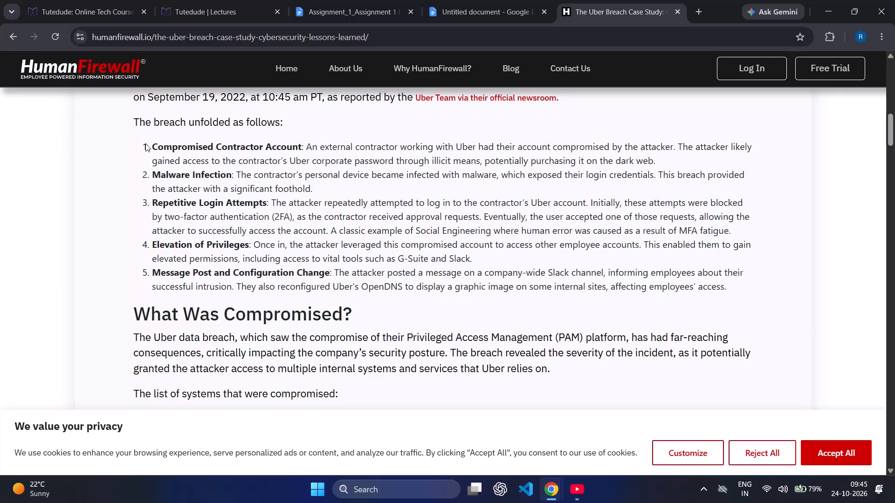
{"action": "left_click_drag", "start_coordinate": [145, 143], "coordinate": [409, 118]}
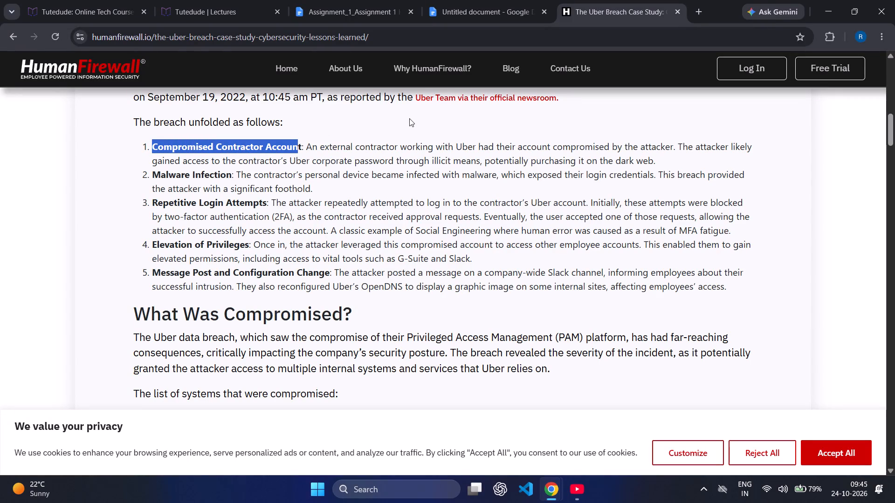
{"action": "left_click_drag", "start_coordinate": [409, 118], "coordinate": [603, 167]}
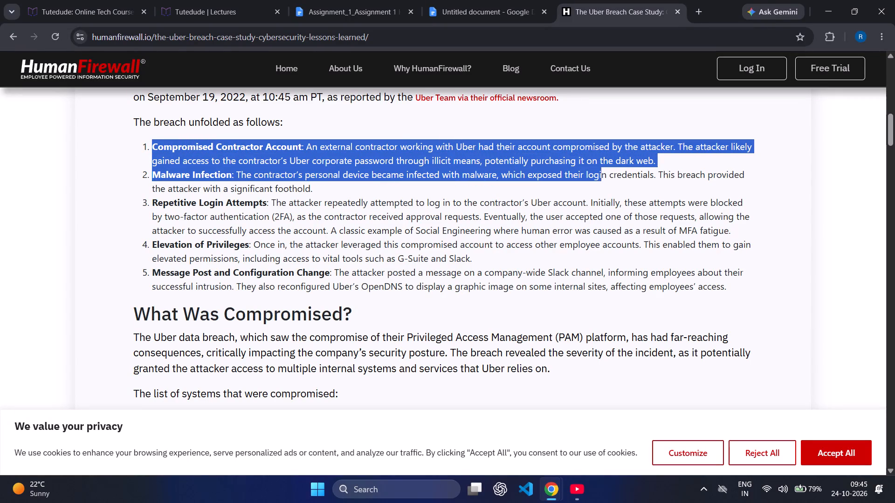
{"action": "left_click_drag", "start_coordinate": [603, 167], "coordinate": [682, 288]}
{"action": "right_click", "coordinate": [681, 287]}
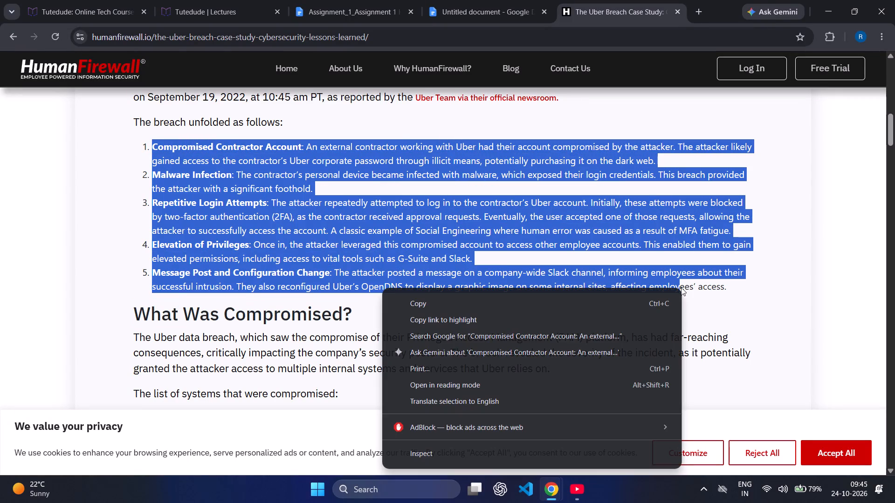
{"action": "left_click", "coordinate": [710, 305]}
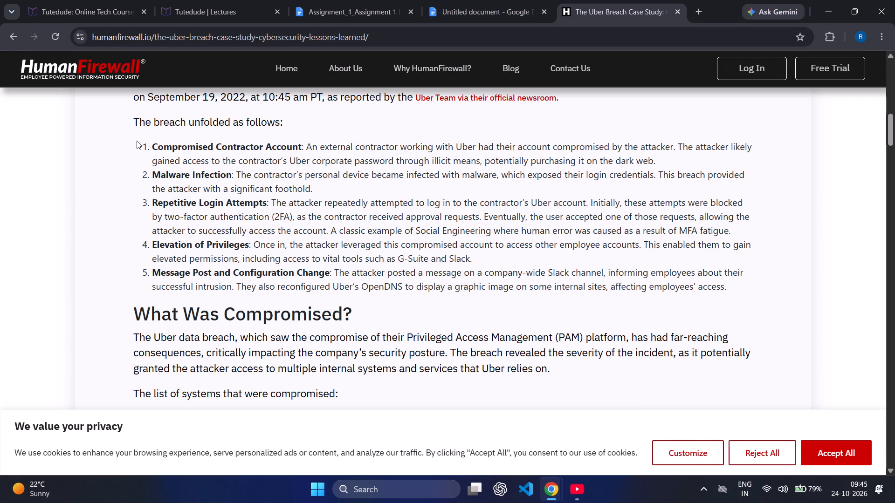
Copy the full five-point list, from "Compromised Contractor Account" to "affecting employees' access.", and paste it below "About Uber" in the report.
{"action": "left_click_drag", "start_coordinate": [138, 141], "coordinate": [151, 142]}
{"action": "left_click_drag", "start_coordinate": [144, 144], "coordinate": [316, 201]}
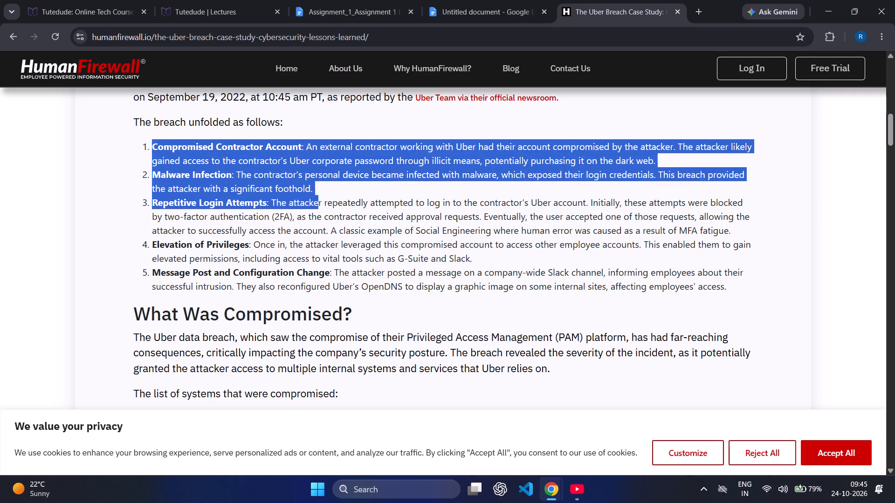
{"action": "left_click_drag", "start_coordinate": [316, 201], "coordinate": [337, 286]}
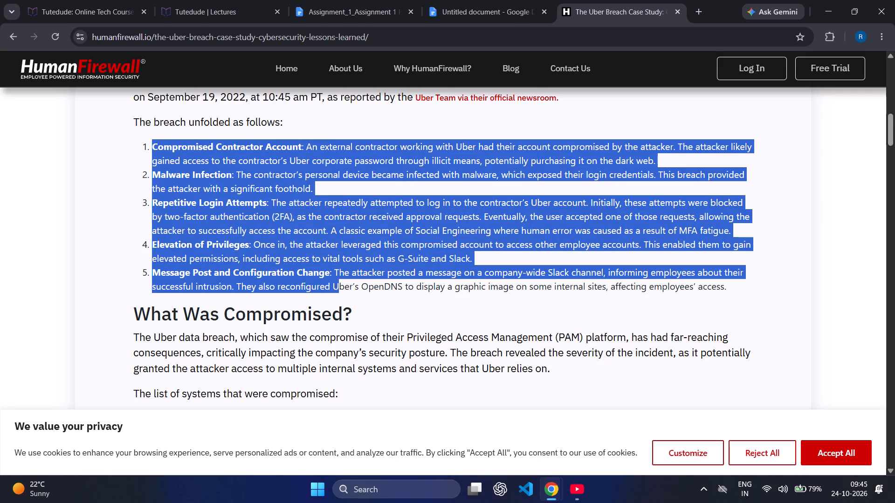
{"action": "left_click_drag", "start_coordinate": [337, 286], "coordinate": [710, 288]}
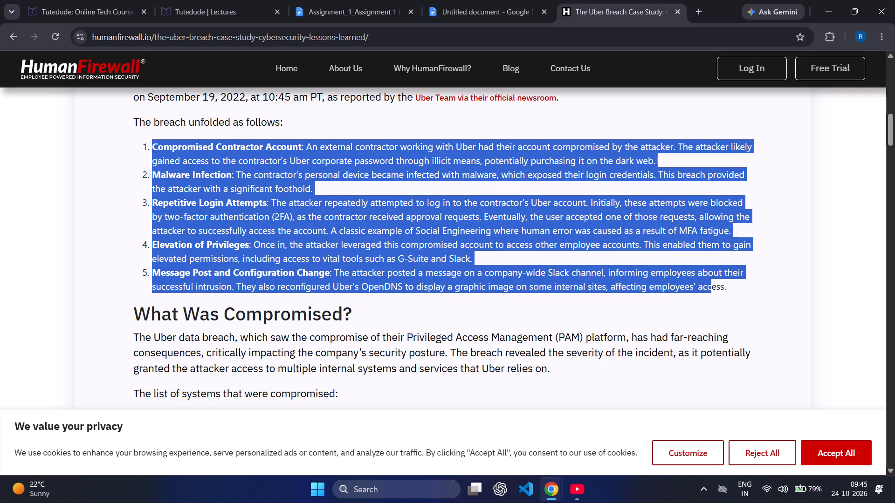
{"action": "left_click_drag", "start_coordinate": [710, 288], "coordinate": [727, 288]}
{"action": "right_click", "coordinate": [727, 288]}
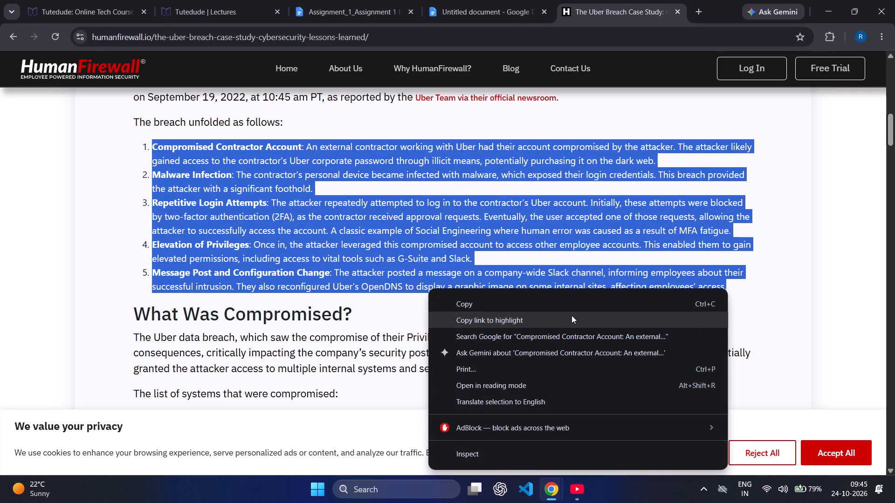
{"action": "left_click", "coordinate": [563, 306]}
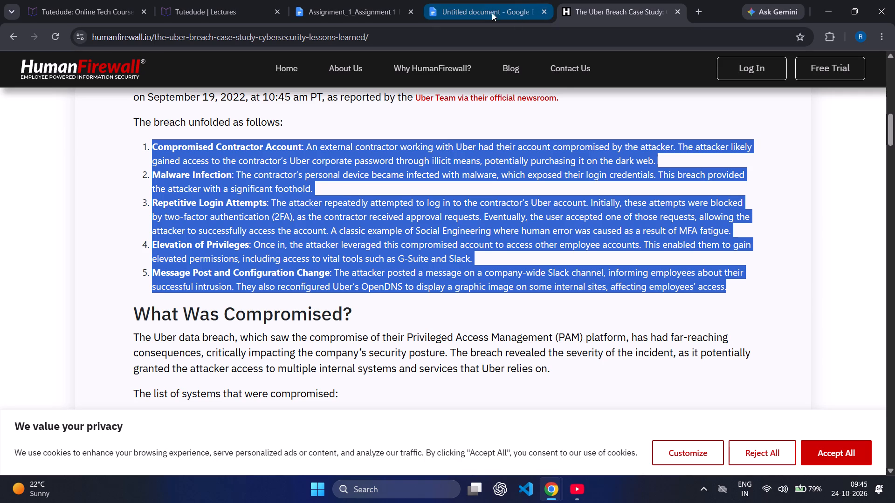
{"action": "left_click", "coordinate": [481, 14]}
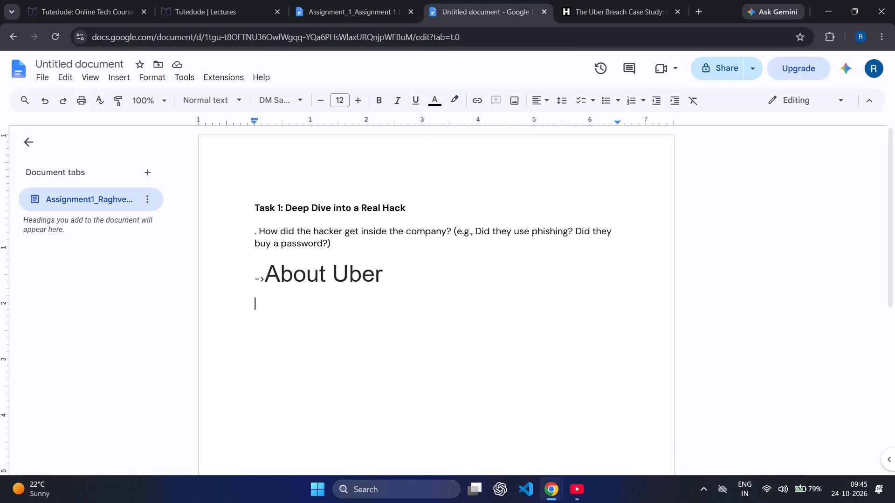
{"action": "left_click", "coordinate": [260, 304]}
{"action": "right_click", "coordinate": [260, 303]}
{"action": "left_click", "coordinate": [282, 153]}
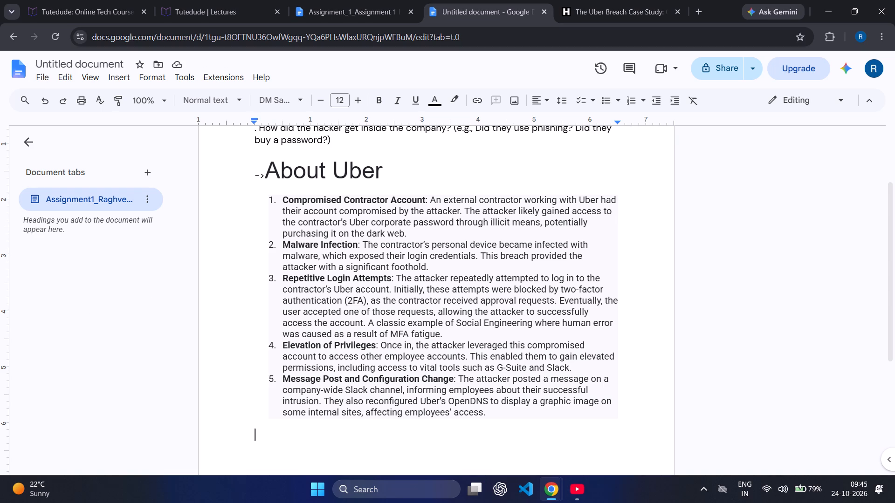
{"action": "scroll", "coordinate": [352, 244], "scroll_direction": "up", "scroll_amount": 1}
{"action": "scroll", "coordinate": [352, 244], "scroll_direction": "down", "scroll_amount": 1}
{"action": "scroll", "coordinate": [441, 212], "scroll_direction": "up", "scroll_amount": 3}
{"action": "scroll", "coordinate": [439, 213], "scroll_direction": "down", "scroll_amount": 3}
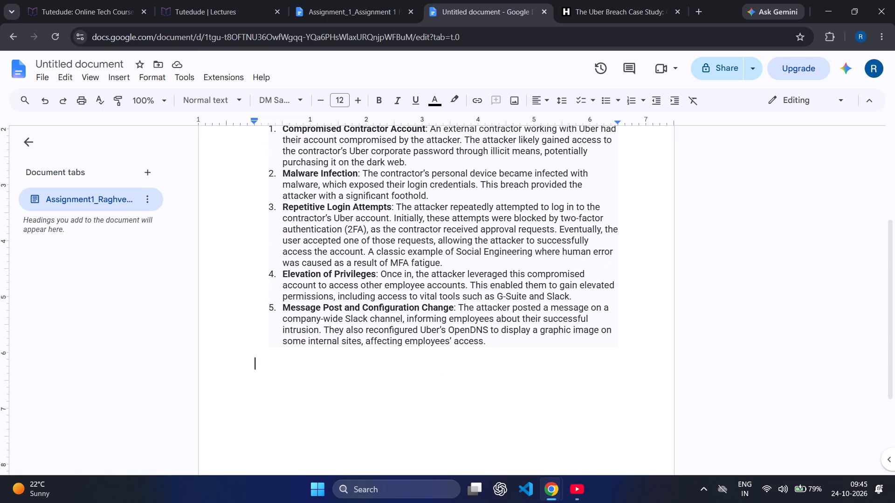
Copy the question "What tools do you think they used?" from the assignment document and paste it below the five-point list in the report.
{"action": "left_click", "coordinate": [337, 9]}
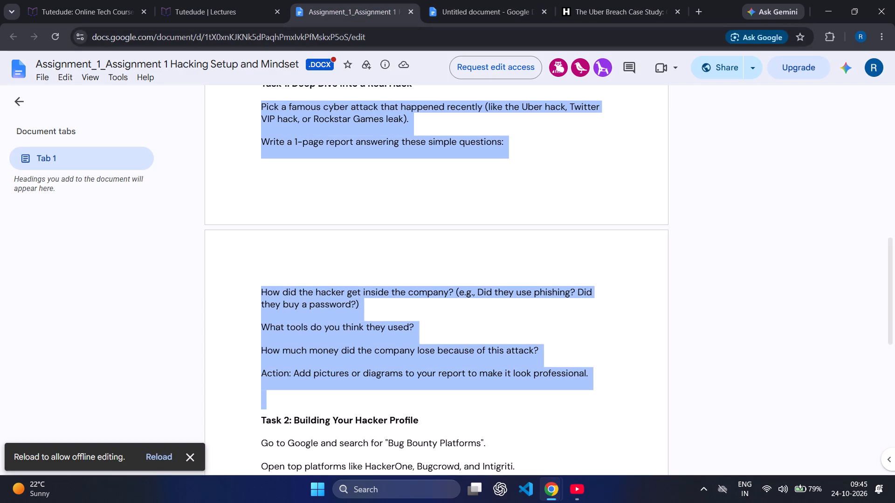
{"action": "left_click", "coordinate": [303, 253]}
{"action": "scroll", "coordinate": [303, 252], "scroll_direction": "down", "scroll_amount": 2}
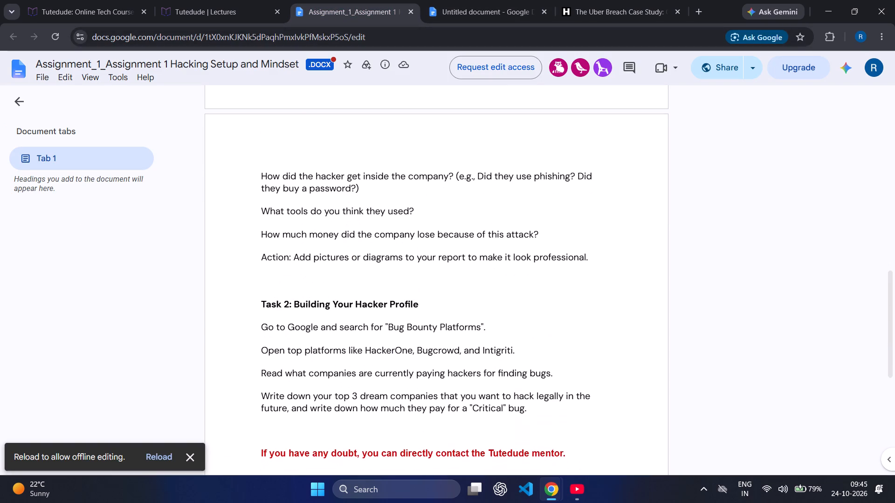
{"action": "left_click_drag", "start_coordinate": [260, 209], "coordinate": [329, 209]}
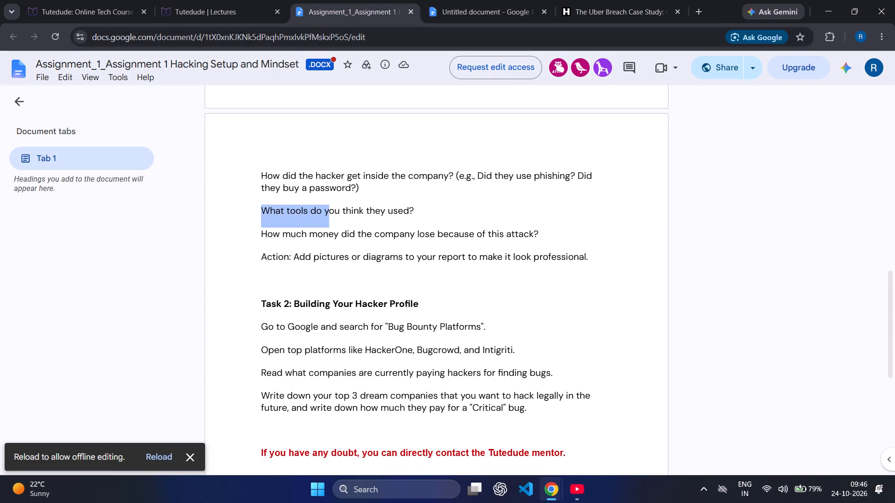
{"action": "left_click_drag", "start_coordinate": [329, 209], "coordinate": [415, 212]}
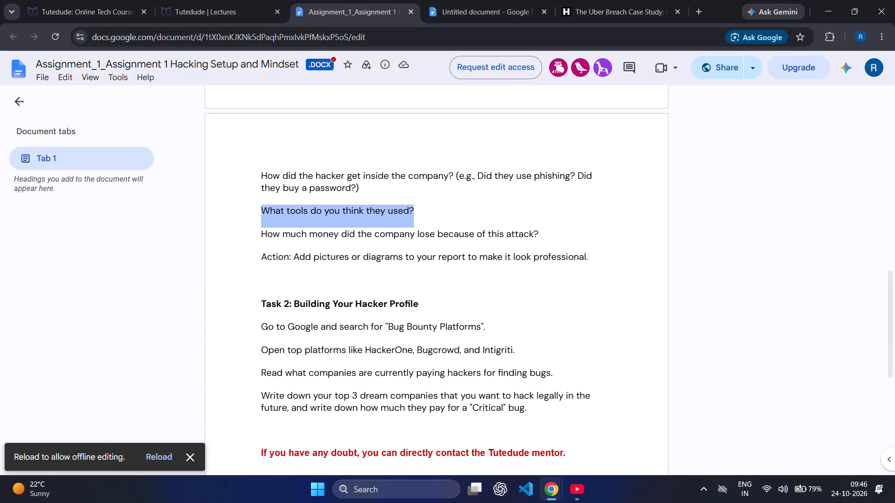
{"action": "left_click_drag", "start_coordinate": [415, 212], "coordinate": [415, 212]}
{"action": "right_click", "coordinate": [415, 212]}
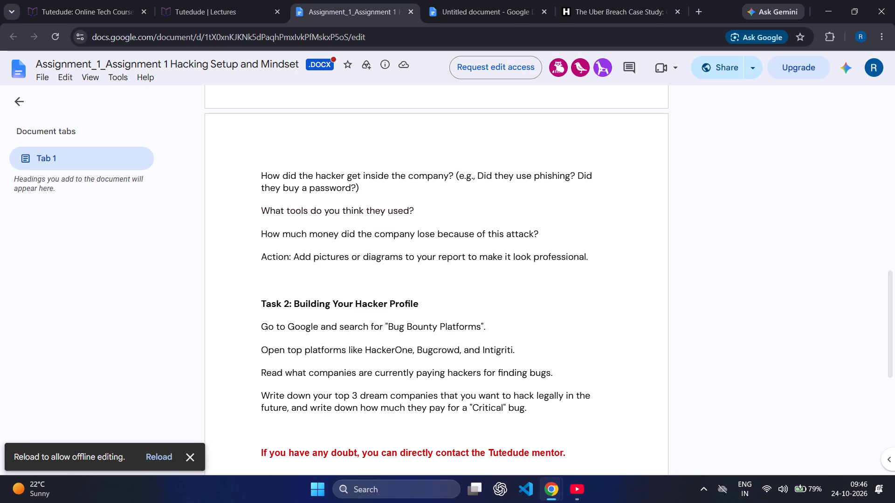
{"action": "left_click_drag", "start_coordinate": [260, 209], "coordinate": [304, 209]}
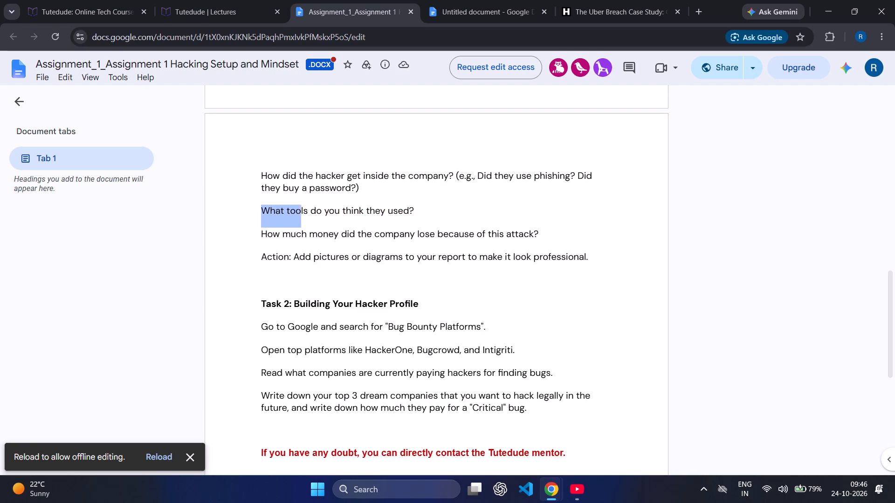
{"action": "left_click_drag", "start_coordinate": [304, 209], "coordinate": [420, 209]}
{"action": "right_click", "coordinate": [420, 209]}
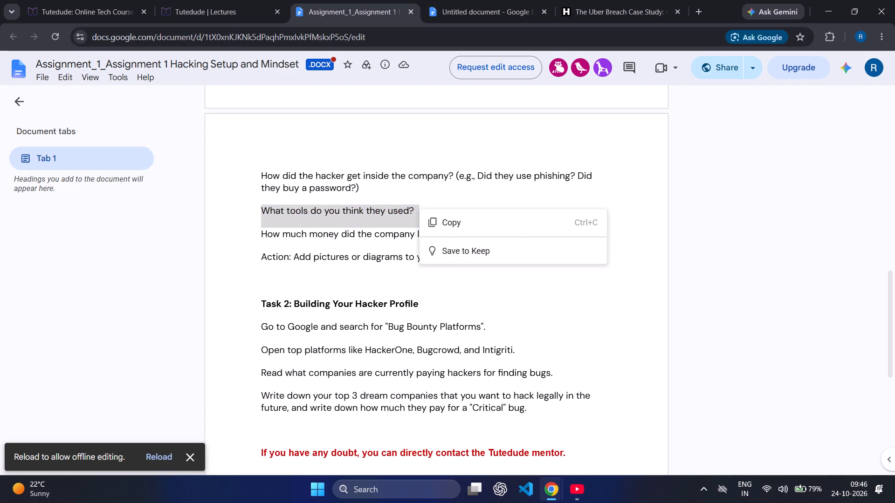
{"action": "left_click", "coordinate": [431, 225]}
{"action": "left_click", "coordinate": [496, 22]}
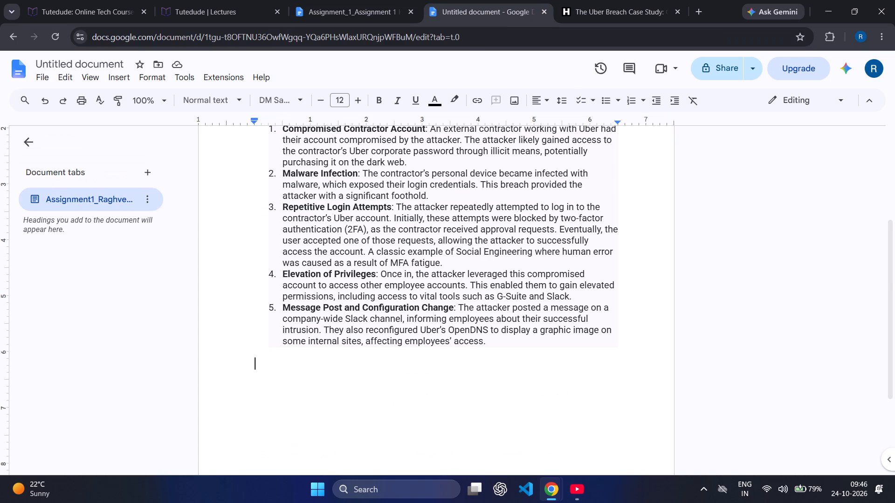
{"action": "left_click", "coordinate": [259, 363]}
{"action": "right_click", "coordinate": [259, 363]}
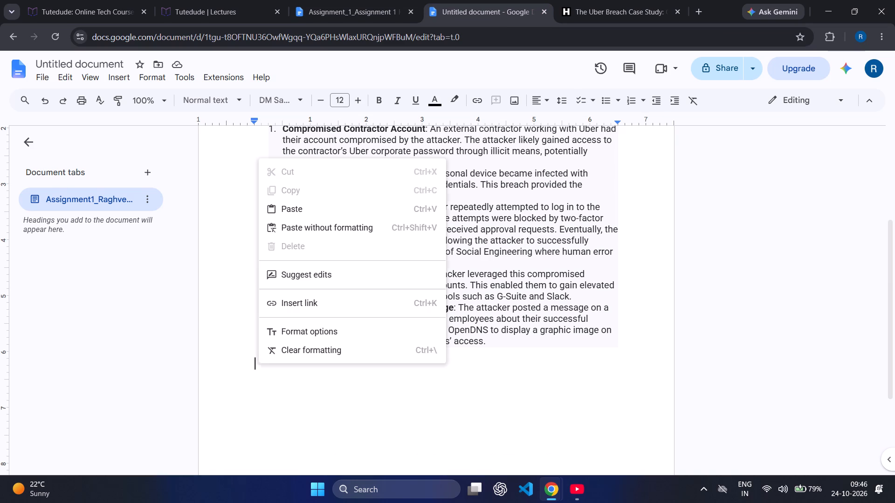
{"action": "left_click", "coordinate": [297, 204]}
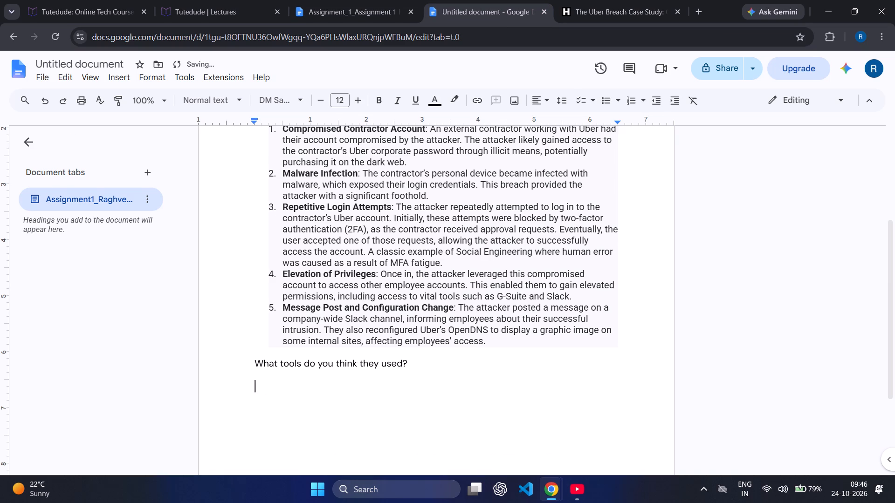
Skim the Uber breach article from the compromised systems list through the impact analysis to the conclusion, looking for the tools the attacker used.
{"action": "left_click", "coordinate": [607, 12]}
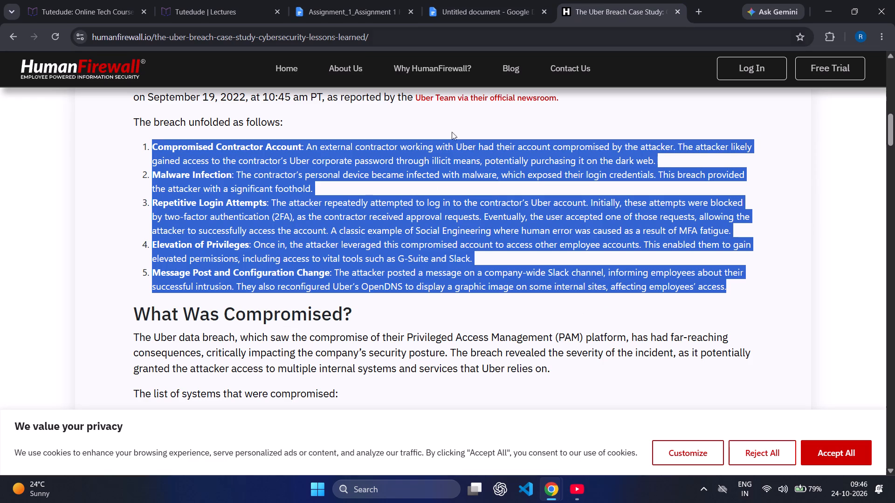
{"action": "scroll", "coordinate": [303, 279], "scroll_direction": "down", "scroll_amount": 3}
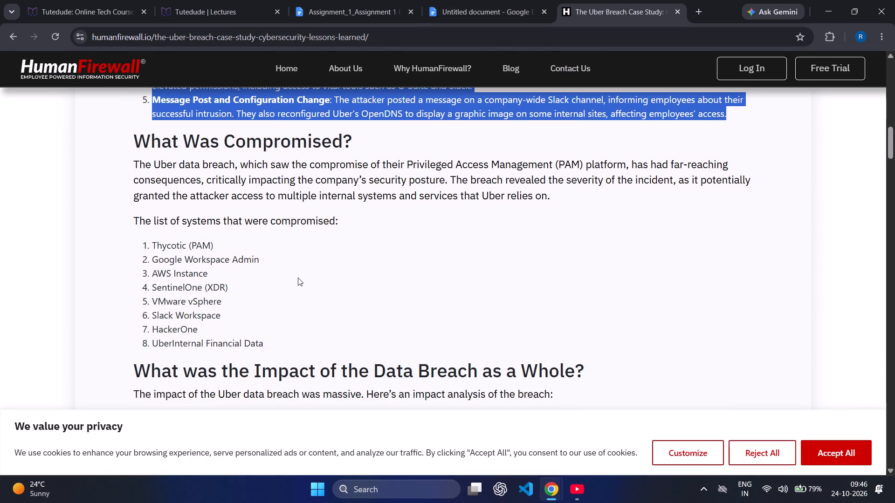
{"action": "scroll", "coordinate": [296, 275], "scroll_direction": "down", "scroll_amount": 5}
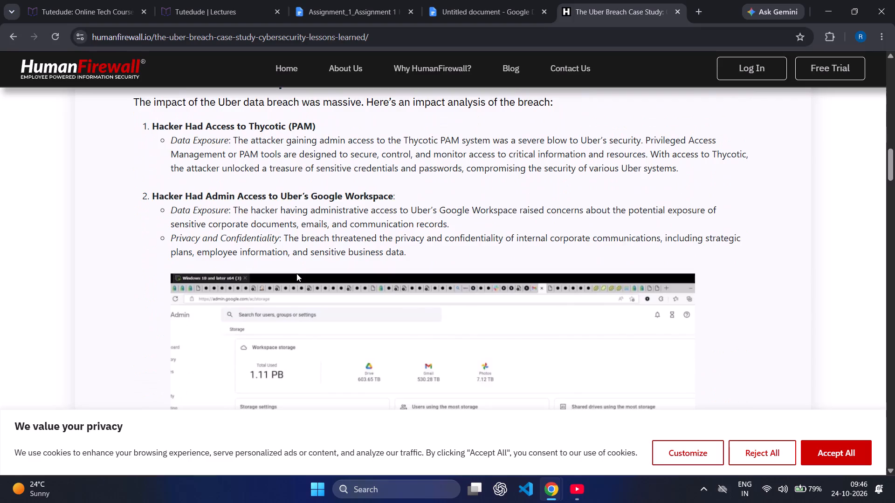
{"action": "scroll", "coordinate": [296, 273], "scroll_direction": "down", "scroll_amount": 6}
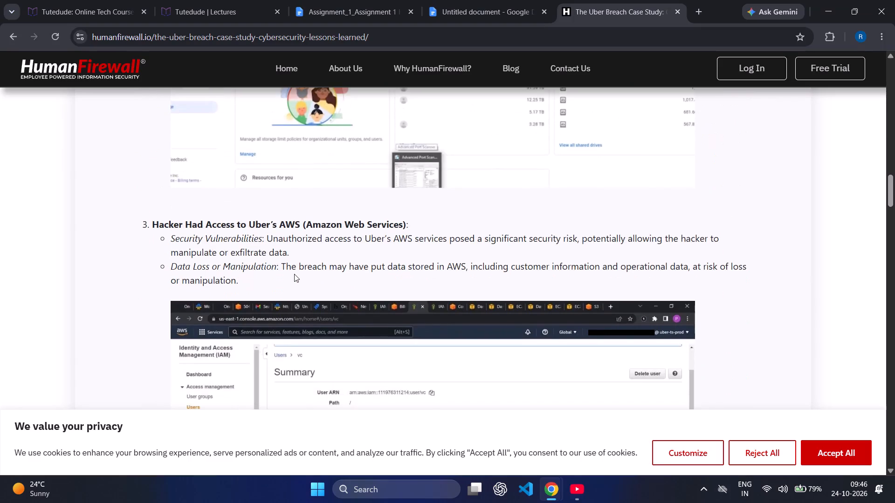
{"action": "scroll", "coordinate": [294, 274], "scroll_direction": "down", "scroll_amount": 4}
{"action": "scroll", "coordinate": [294, 274], "scroll_direction": "up", "scroll_amount": 5}
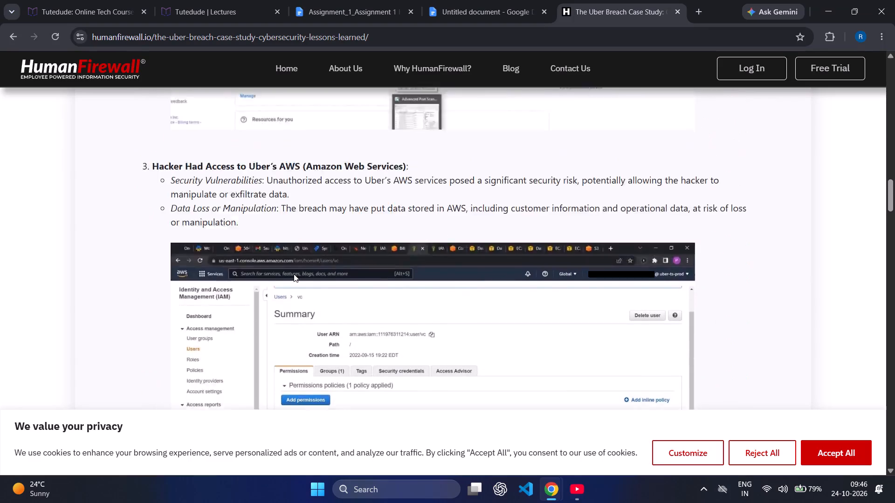
{"action": "scroll", "coordinate": [294, 274], "scroll_direction": "up", "scroll_amount": 3}
{"action": "scroll", "coordinate": [294, 274], "scroll_direction": "down", "scroll_amount": 16}
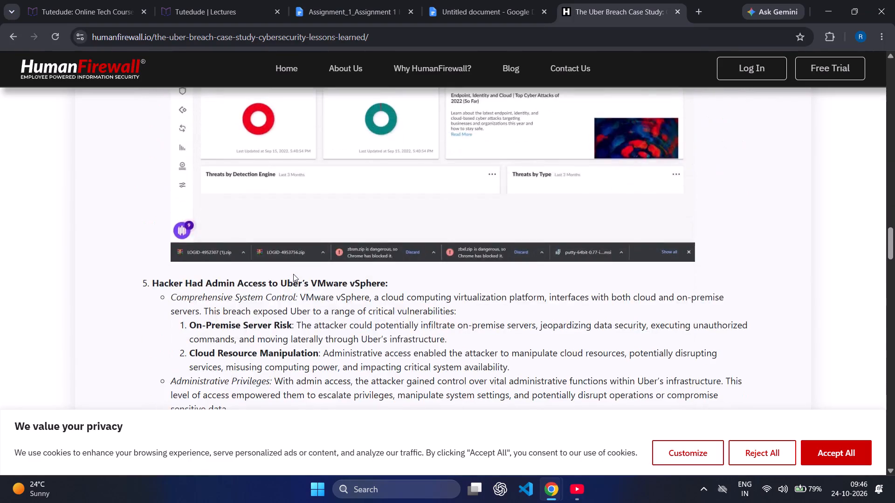
{"action": "scroll", "coordinate": [293, 274], "scroll_direction": "down", "scroll_amount": 12}
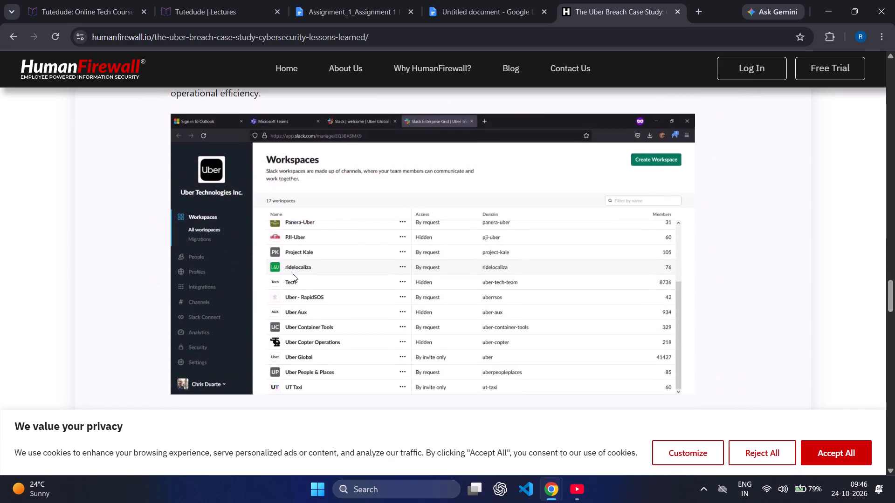
{"action": "scroll", "coordinate": [293, 274], "scroll_direction": "down", "scroll_amount": 9}
{"action": "scroll", "coordinate": [293, 274], "scroll_direction": "up", "scroll_amount": 5}
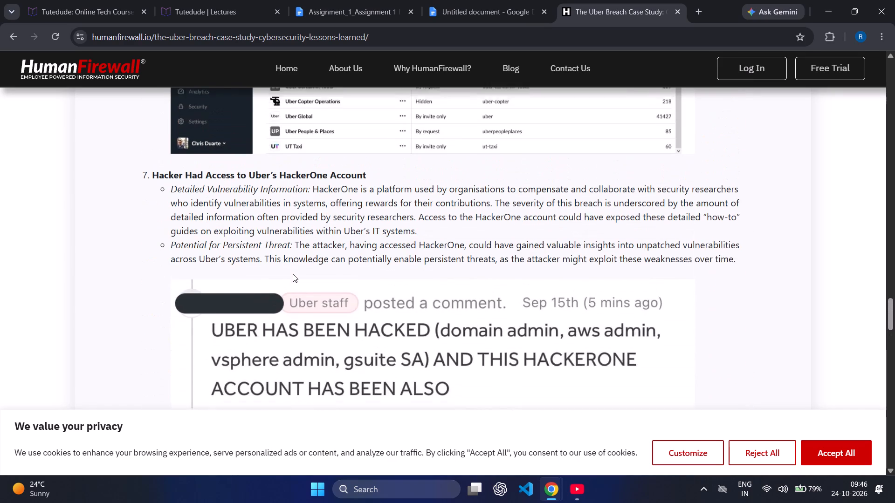
{"action": "scroll", "coordinate": [293, 274], "scroll_direction": "down", "scroll_amount": 4}
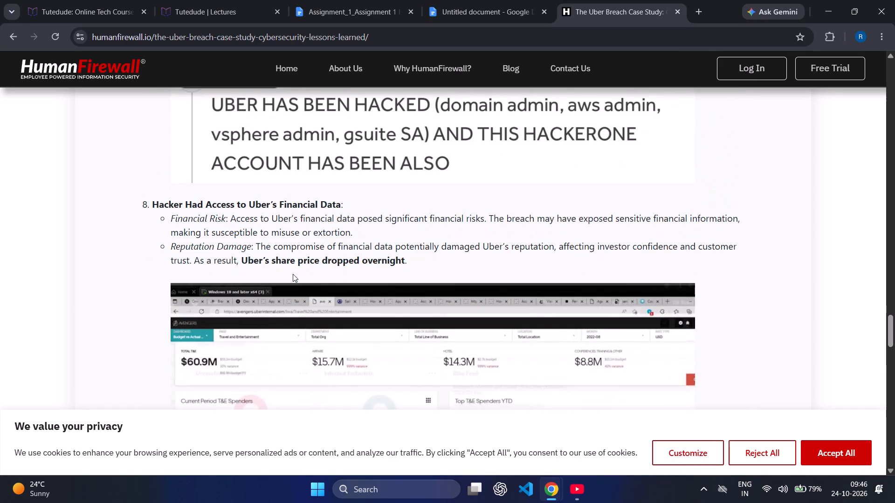
{"action": "scroll", "coordinate": [293, 274], "scroll_direction": "down", "scroll_amount": 11}
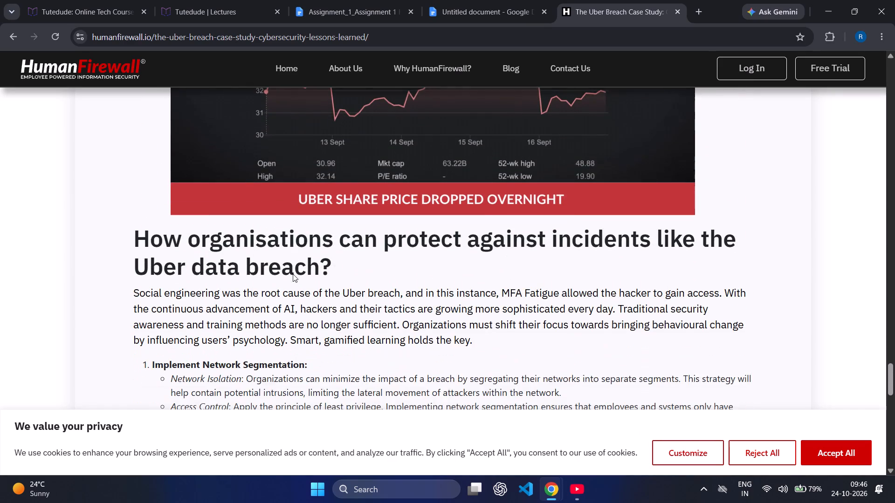
{"action": "scroll", "coordinate": [292, 273], "scroll_direction": "down", "scroll_amount": 6}
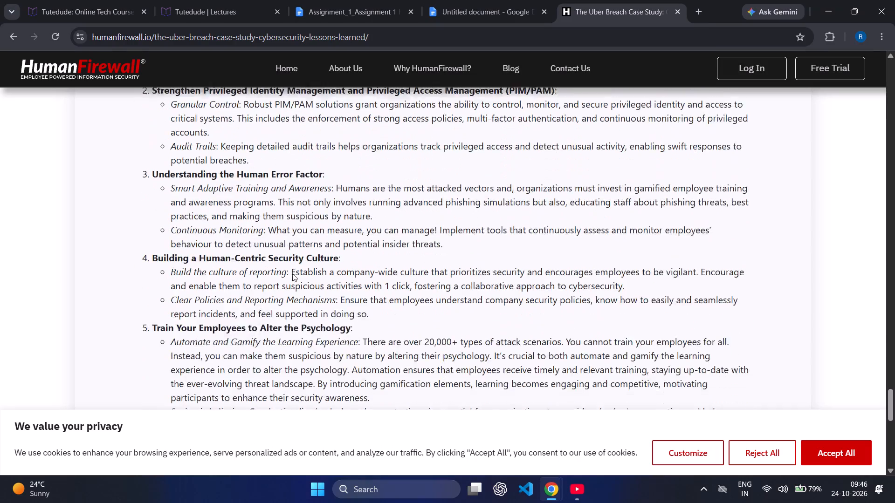
{"action": "scroll", "coordinate": [292, 273], "scroll_direction": "down", "scroll_amount": 10}
Reread the Uber breach article from the breach timeline through the VMware vSphere impact section, looking for the tools the attacker used.
{"action": "scroll", "coordinate": [292, 273], "scroll_direction": "up", "scroll_amount": 4}
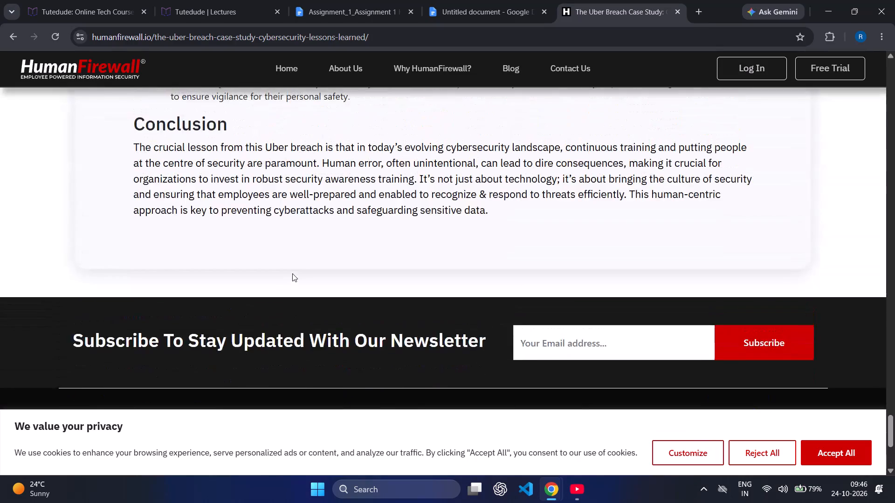
{"action": "scroll", "coordinate": [292, 273], "scroll_direction": "up", "scroll_amount": 19}
{"action": "scroll", "coordinate": [292, 273], "scroll_direction": "up", "scroll_amount": 7}
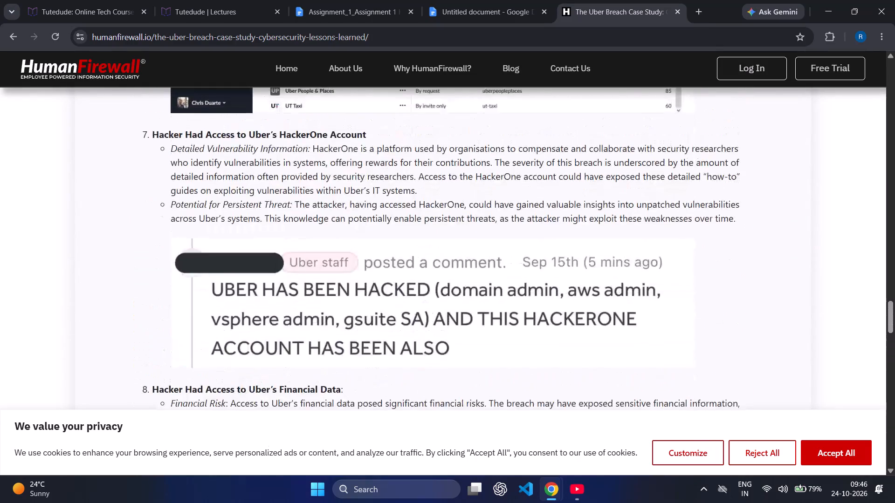
{"action": "scroll", "coordinate": [292, 273], "scroll_direction": "up", "scroll_amount": 20}
{"action": "scroll", "coordinate": [291, 272], "scroll_direction": "up", "scroll_amount": 6}
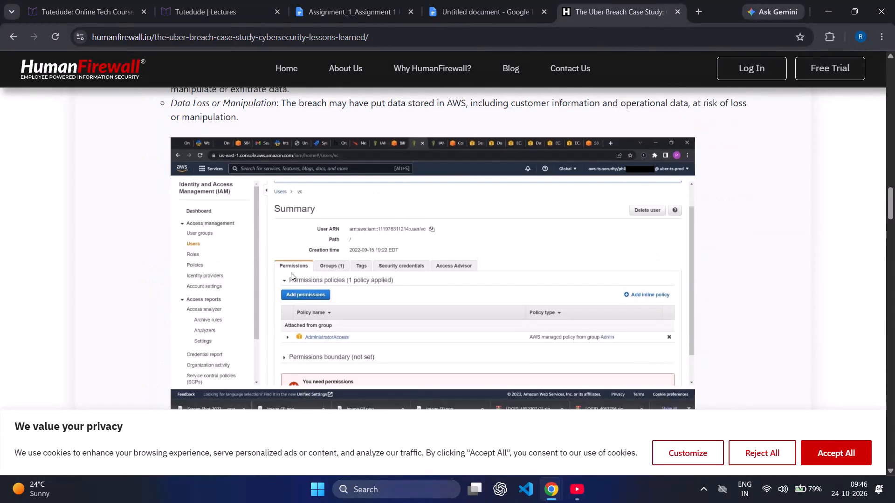
{"action": "scroll", "coordinate": [291, 272], "scroll_direction": "up", "scroll_amount": 14}
{"action": "scroll", "coordinate": [291, 272], "scroll_direction": "up", "scroll_amount": 14}
{"action": "scroll", "coordinate": [291, 272], "scroll_direction": "up", "scroll_amount": 13}
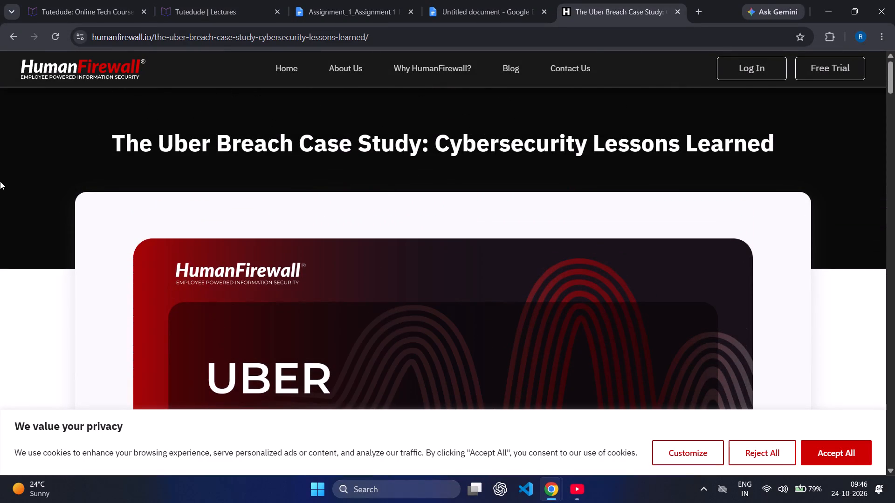
{"action": "scroll", "coordinate": [220, 285], "scroll_direction": "down", "scroll_amount": 5}
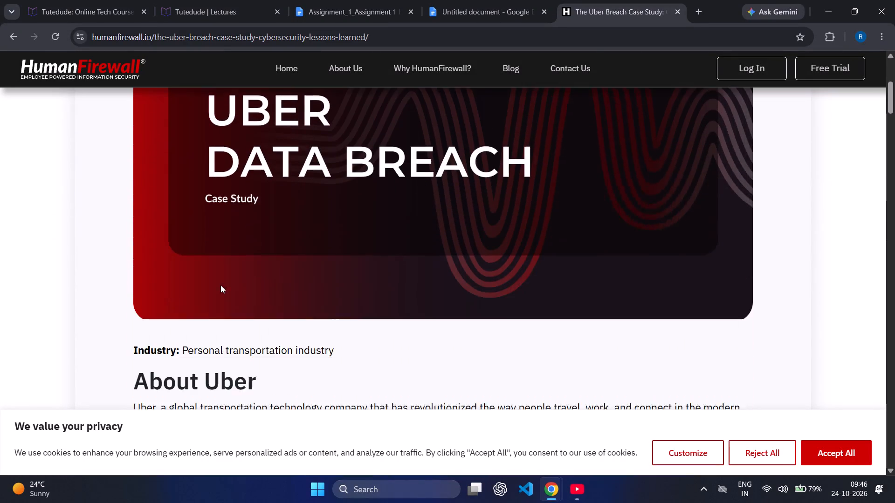
{"action": "scroll", "coordinate": [219, 286], "scroll_direction": "down", "scroll_amount": 7}
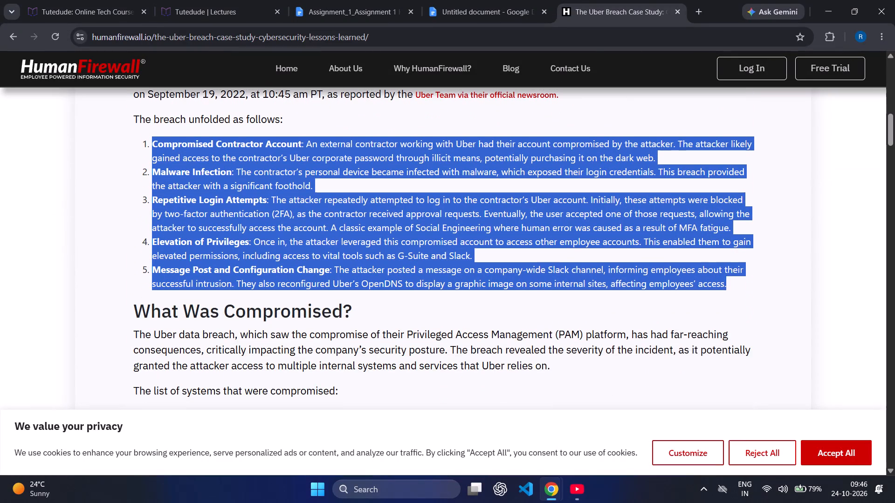
{"action": "left_click", "coordinate": [402, 306]}
{"action": "scroll", "coordinate": [307, 306], "scroll_direction": "down", "scroll_amount": 3}
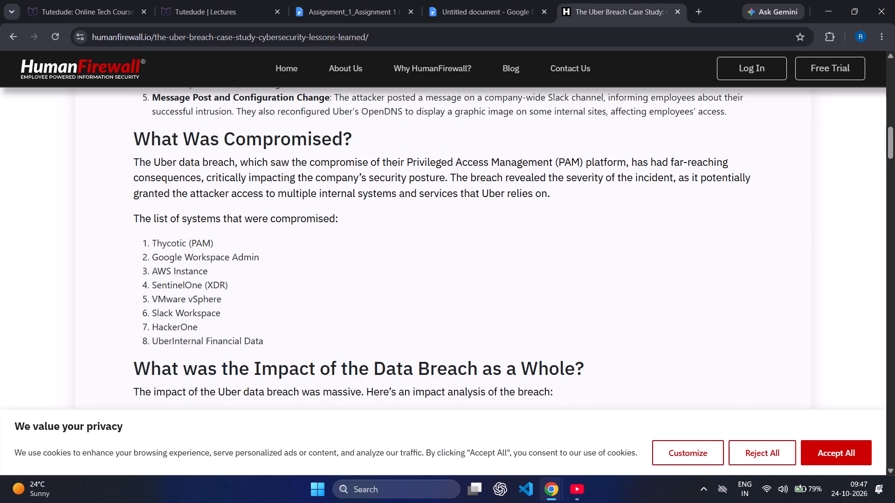
{"action": "scroll", "coordinate": [200, 304], "scroll_direction": "down", "scroll_amount": 2}
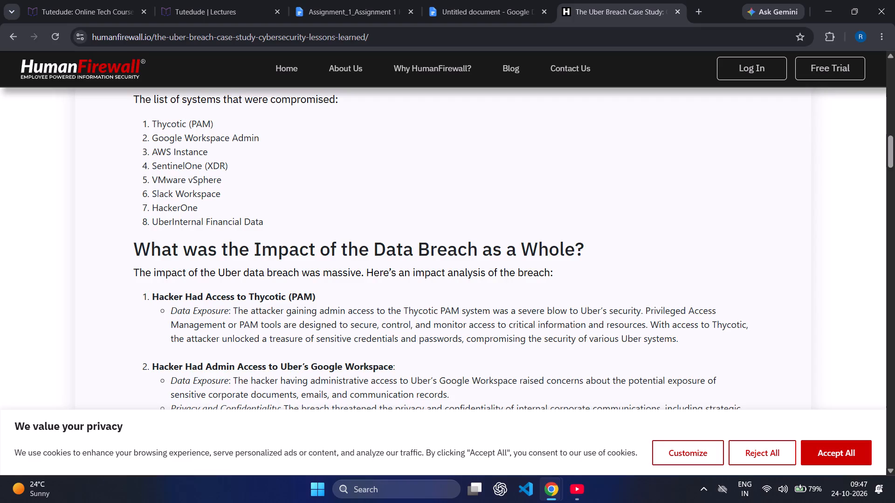
{"action": "scroll", "coordinate": [241, 304], "scroll_direction": "down", "scroll_amount": 2}
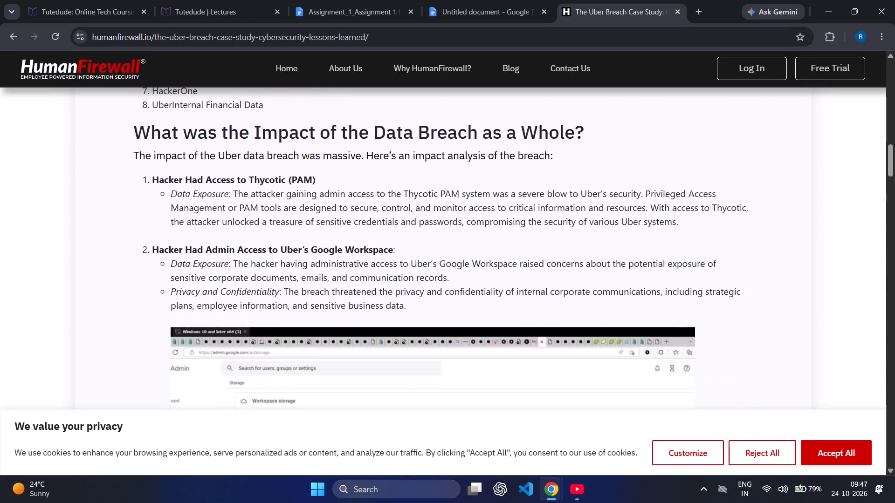
{"action": "scroll", "coordinate": [240, 304], "scroll_direction": "down", "scroll_amount": 1}
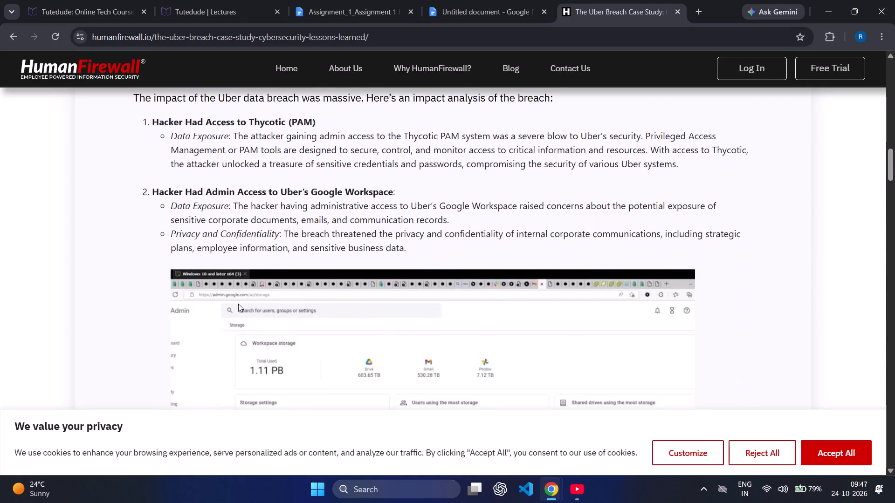
{"action": "scroll", "coordinate": [238, 304], "scroll_direction": "down", "scroll_amount": 4}
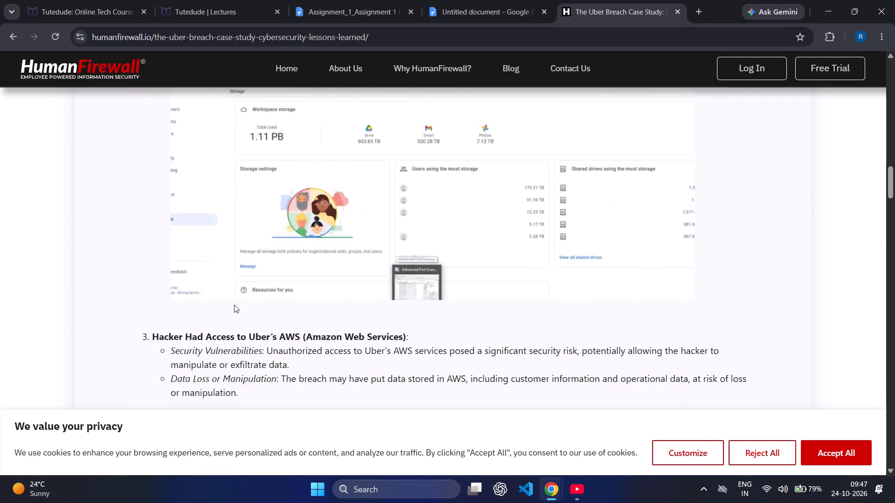
{"action": "scroll", "coordinate": [234, 305], "scroll_direction": "down", "scroll_amount": 2}
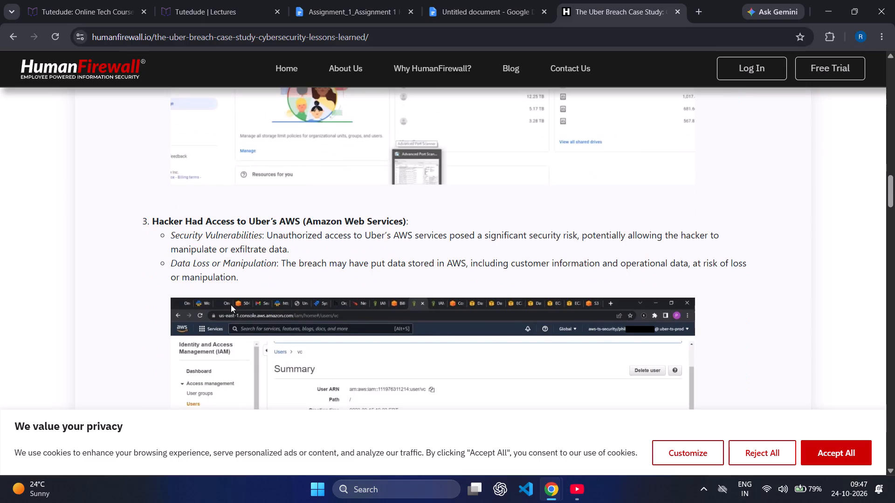
{"action": "scroll", "coordinate": [231, 305], "scroll_direction": "down", "scroll_amount": 4}
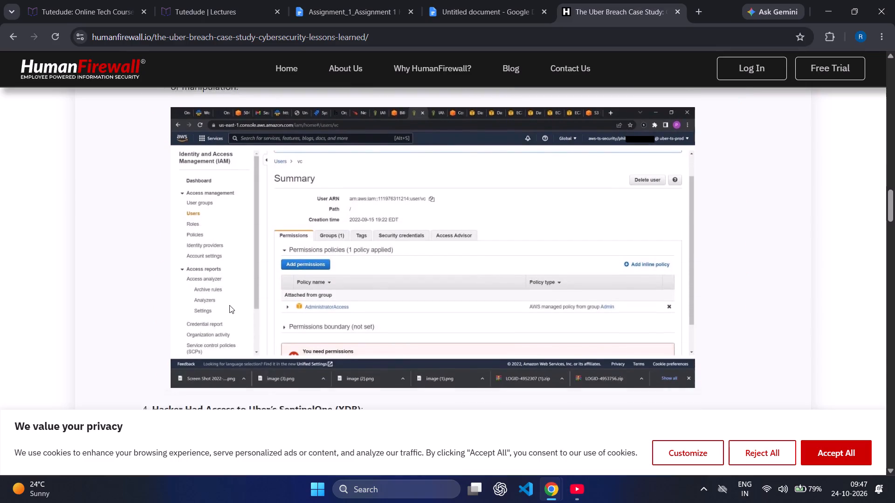
{"action": "scroll", "coordinate": [229, 305], "scroll_direction": "down", "scroll_amount": 9}
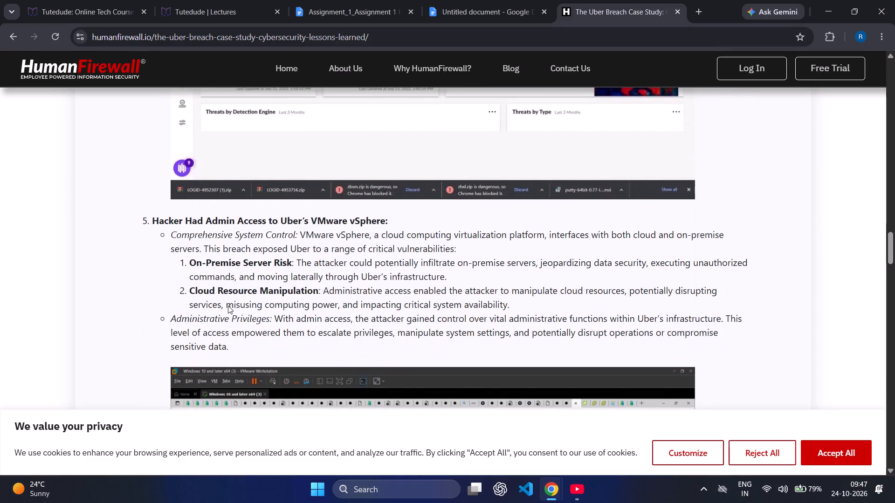
{"action": "scroll", "coordinate": [227, 308], "scroll_direction": "down", "scroll_amount": 4}
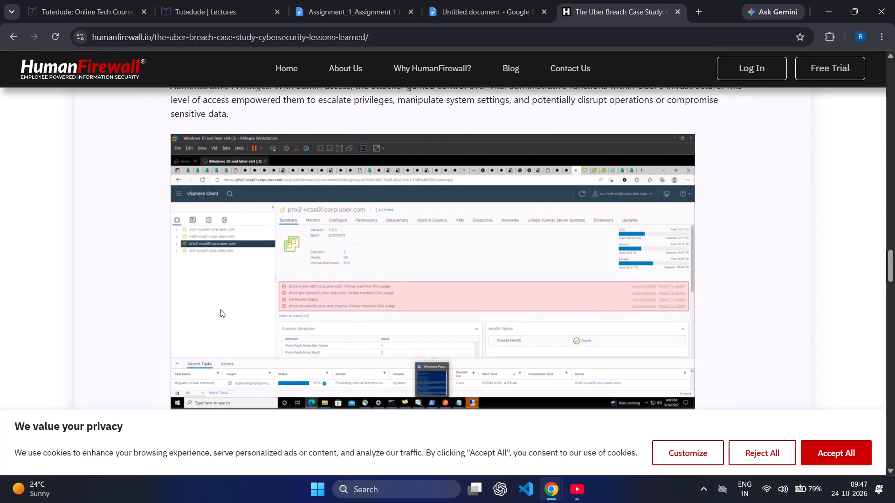
{"action": "scroll", "coordinate": [215, 304], "scroll_direction": "up", "scroll_amount": 4}
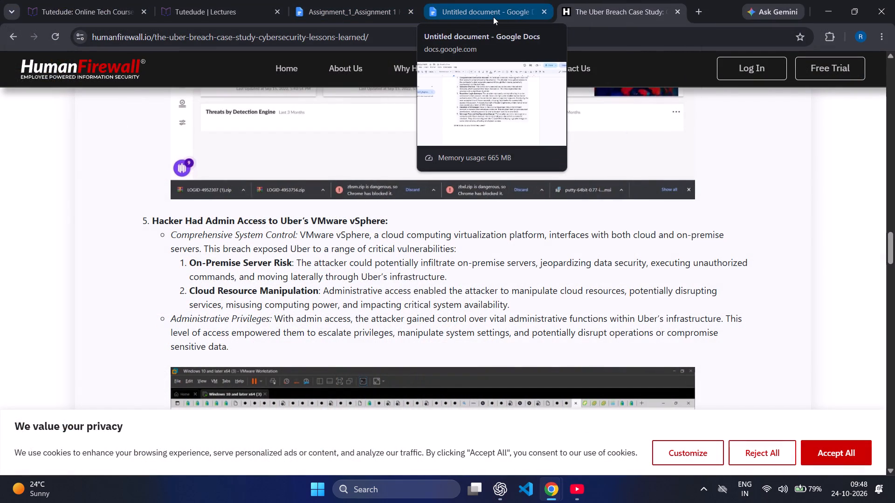
{"action": "left_click", "coordinate": [492, 17]}
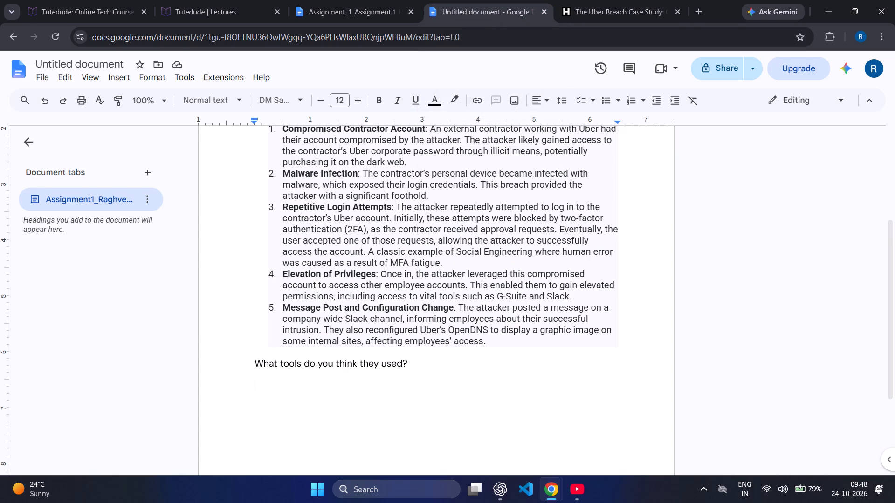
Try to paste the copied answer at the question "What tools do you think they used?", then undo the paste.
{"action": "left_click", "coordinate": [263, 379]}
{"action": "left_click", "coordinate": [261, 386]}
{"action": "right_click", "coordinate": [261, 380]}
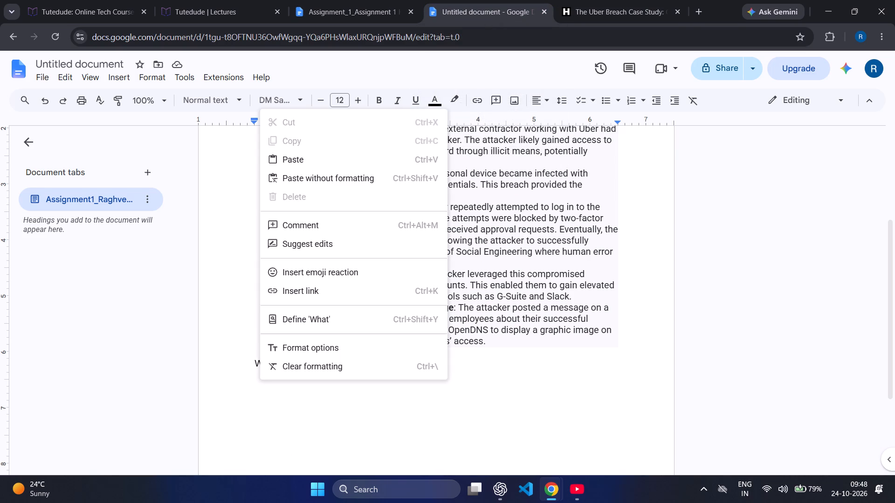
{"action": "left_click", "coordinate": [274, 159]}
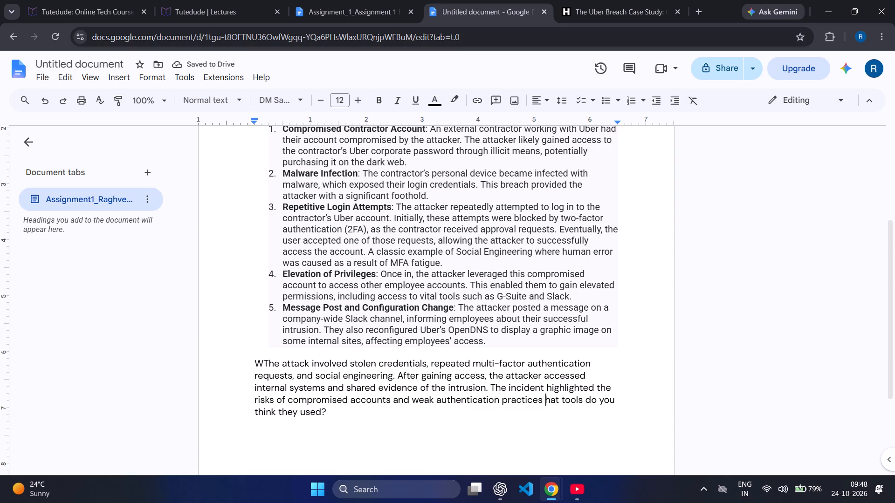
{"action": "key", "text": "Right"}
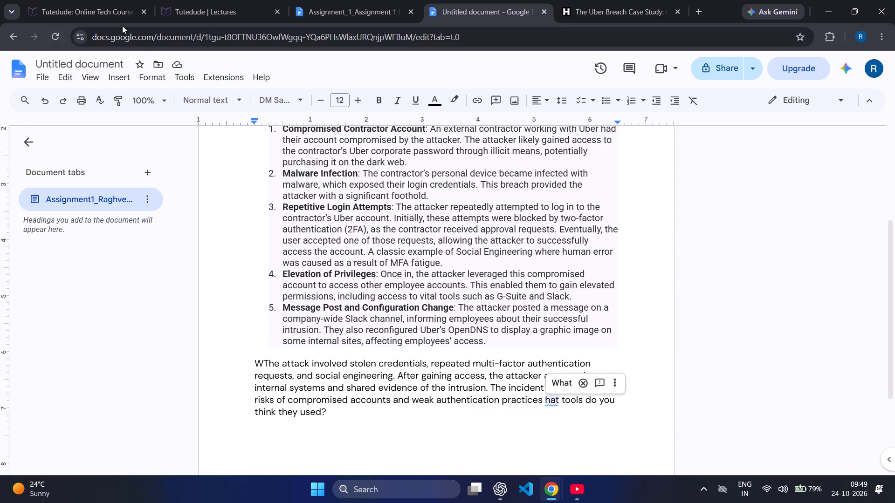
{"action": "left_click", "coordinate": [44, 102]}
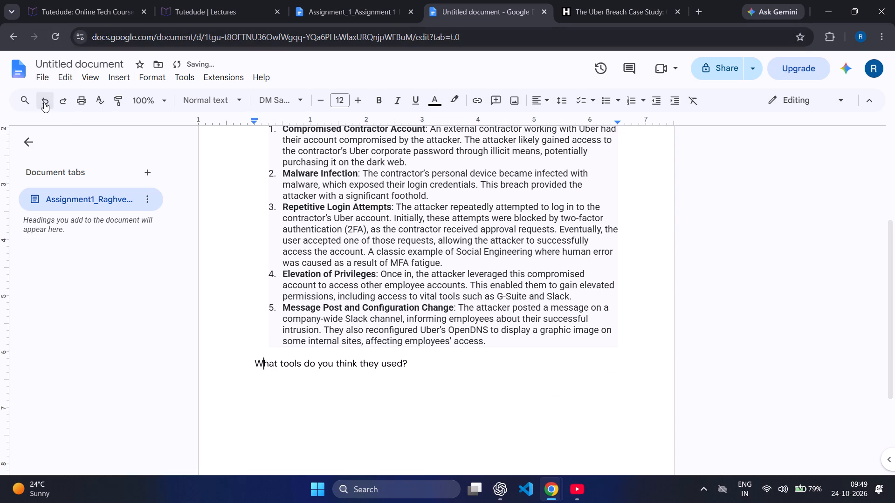
Paste the copied answer on a new line below "What tools do you think they used?" and start another line after it.
{"action": "left_click", "coordinate": [413, 362]}
{"action": "key", "text": "Return"}
{"action": "right_click", "coordinate": [259, 388]}
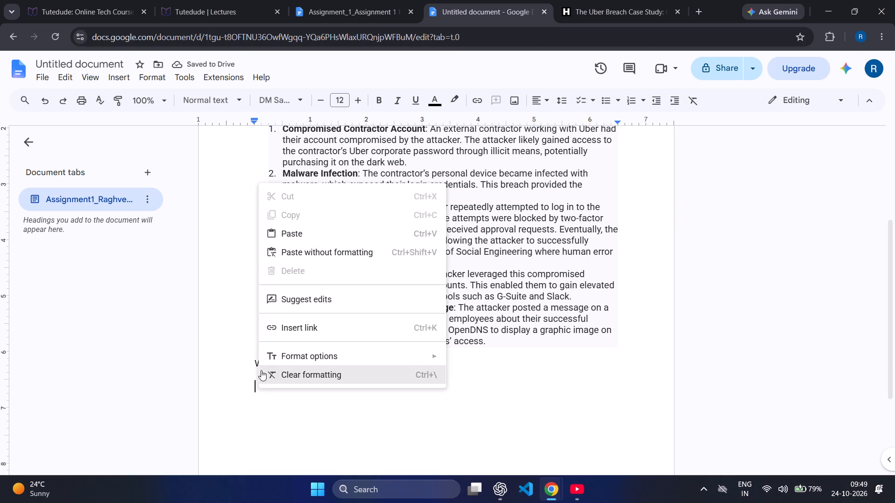
{"action": "left_click", "coordinate": [274, 239]}
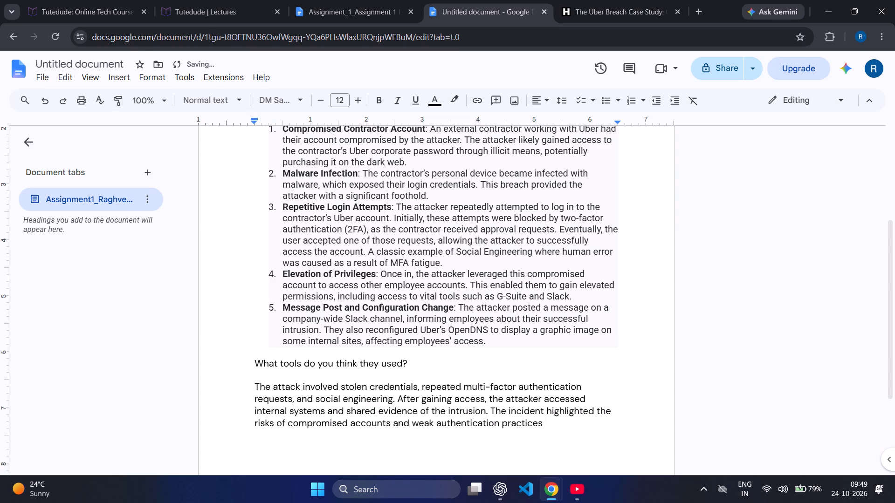
{"action": "key", "text": "Return"}
Copy the question "How much money did the company lose because of this attack?" from the assignment document into the report below the tools answer.
{"action": "scroll", "coordinate": [326, 344], "scroll_direction": "down", "scroll_amount": 2}
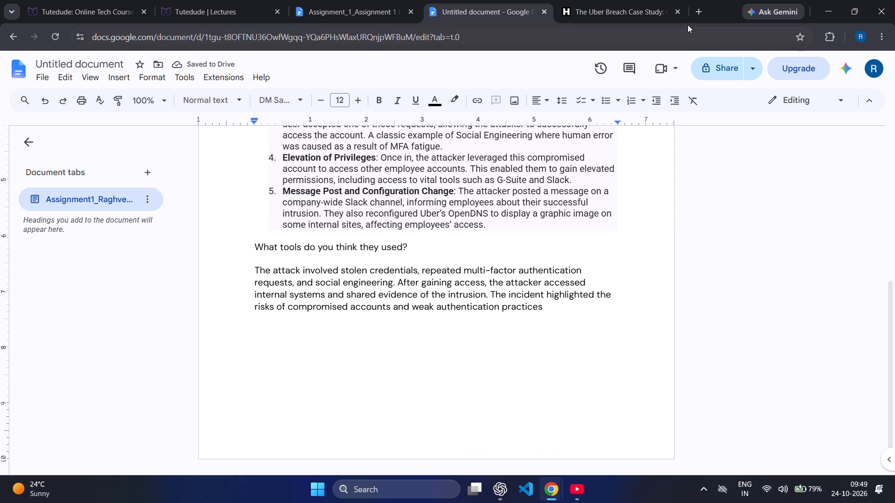
{"action": "left_click", "coordinate": [372, 8]}
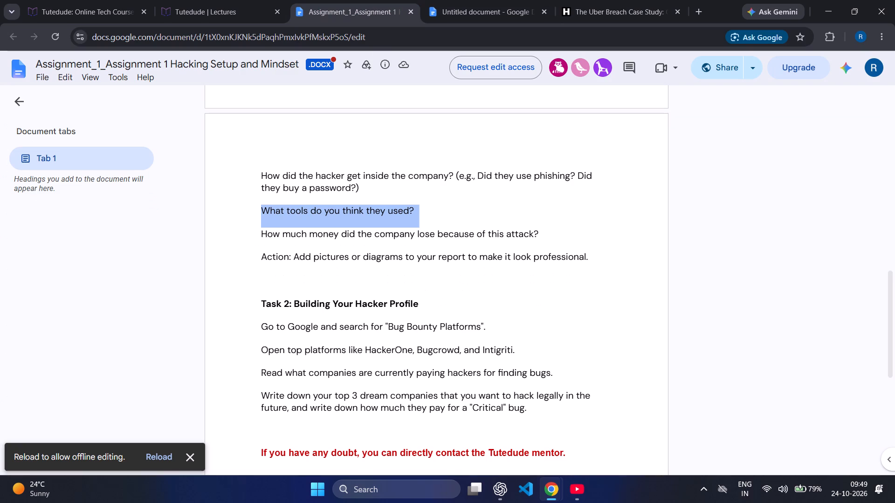
{"action": "scroll", "coordinate": [404, 226], "scroll_direction": "down", "scroll_amount": 2}
{"action": "scroll", "coordinate": [353, 184], "scroll_direction": "up", "scroll_amount": 2}
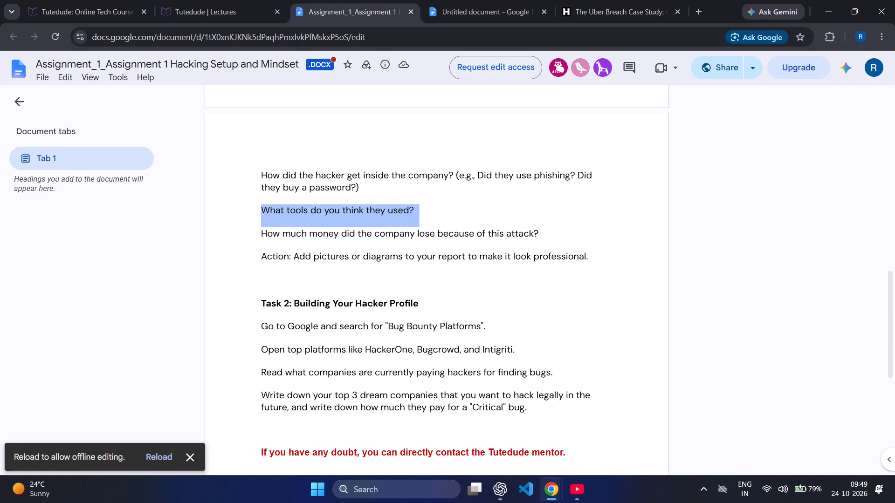
{"action": "left_click_drag", "start_coordinate": [257, 235], "coordinate": [308, 236]}
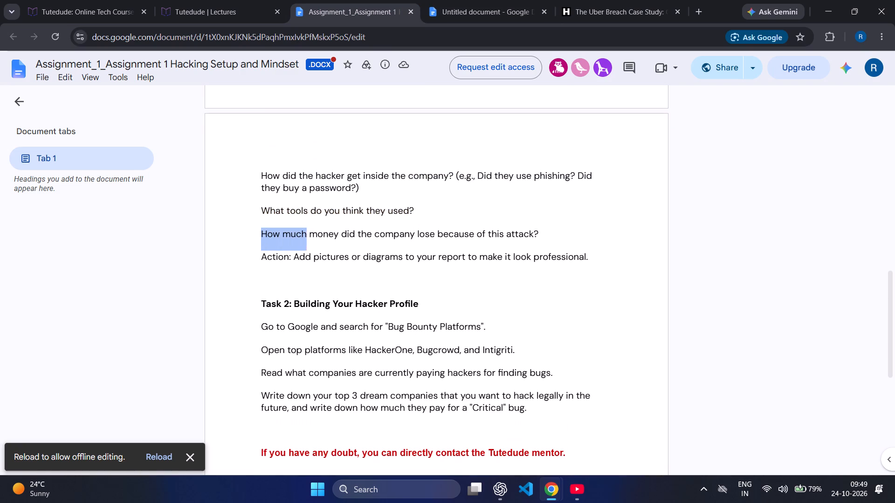
{"action": "left_click_drag", "start_coordinate": [308, 236], "coordinate": [545, 245]}
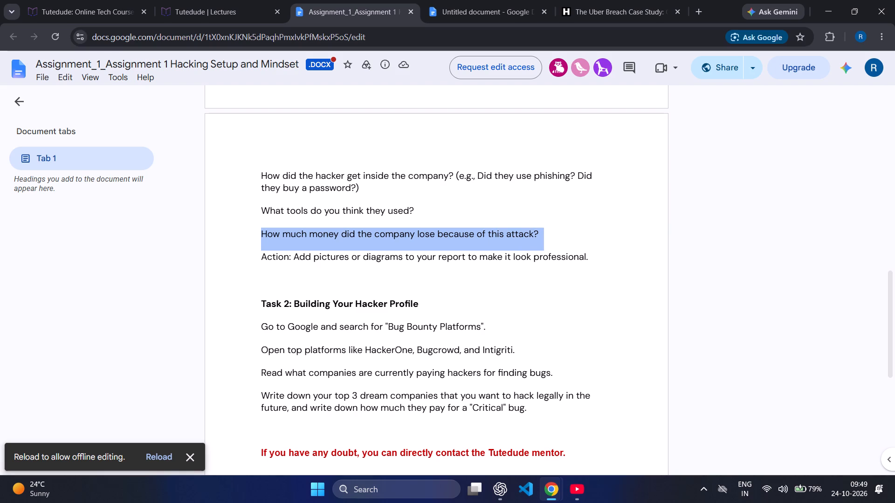
{"action": "right_click_drag", "start_coordinate": [533, 240], "coordinate": [517, 245]}
{"action": "left_click", "coordinate": [530, 257]}
{"action": "scroll", "coordinate": [490, 315], "scroll_direction": "down", "scroll_amount": 4}
{"action": "left_click", "coordinate": [506, 13]}
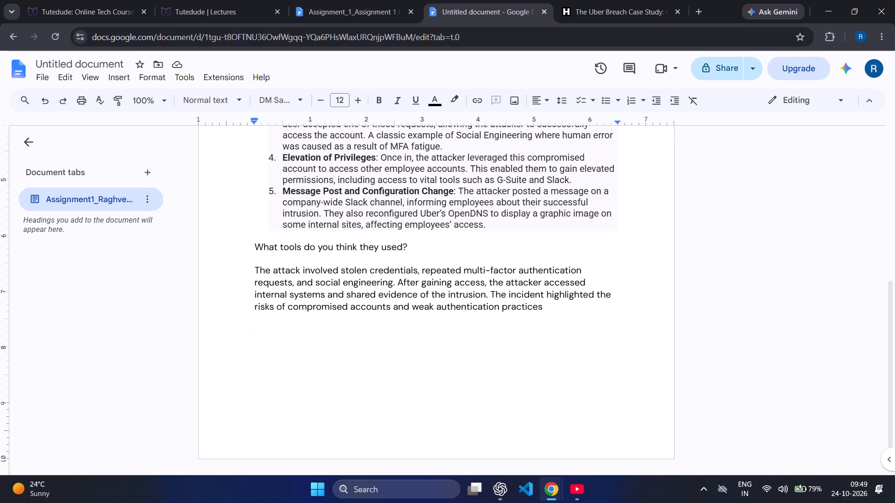
{"action": "left_click", "coordinate": [268, 326]}
{"action": "right_click", "coordinate": [267, 326]}
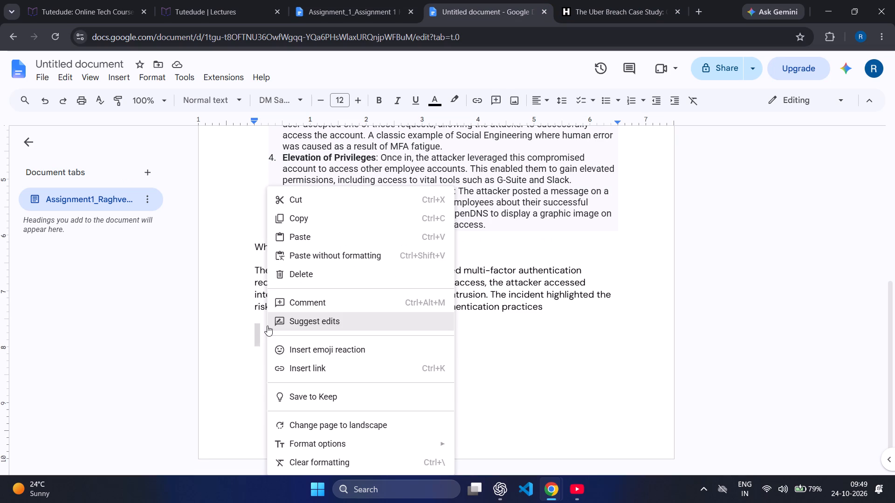
{"action": "left_click", "coordinate": [318, 235]}
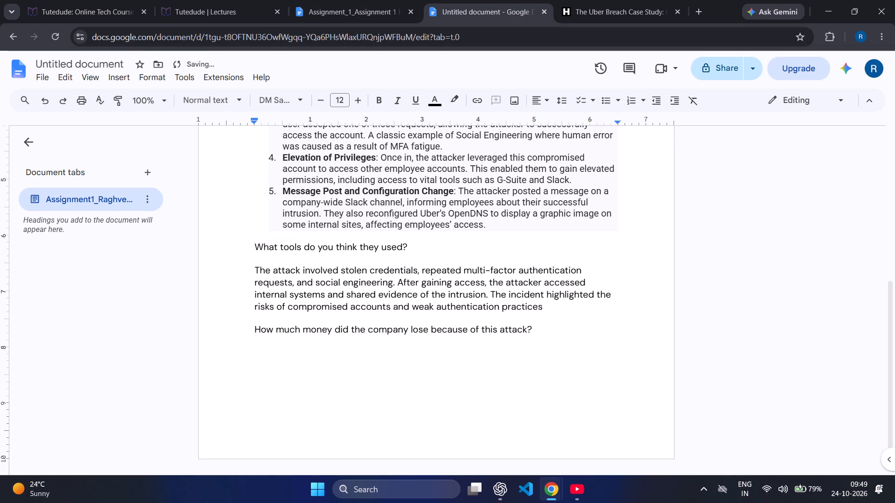
Return to the Uber breach article and examine the compromised systems list and the start of the impact analysis for the company's losses.
{"action": "left_click", "coordinate": [599, 0]}
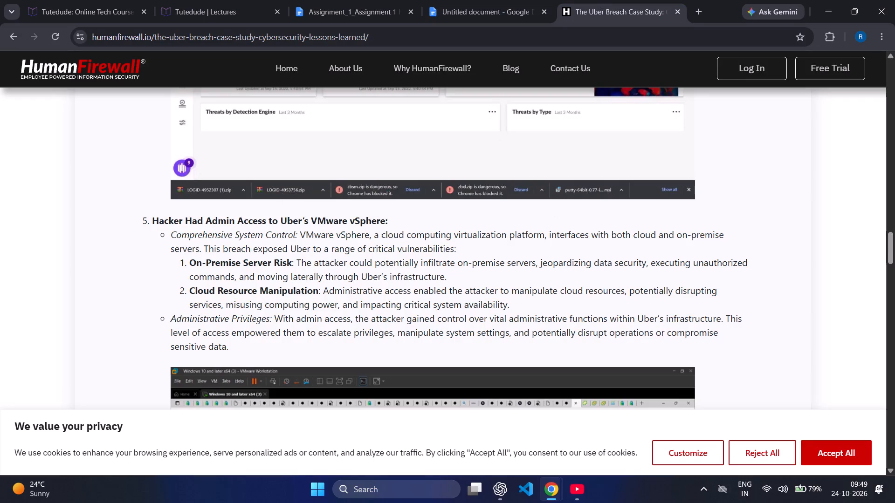
{"action": "scroll", "coordinate": [399, 231], "scroll_direction": "up", "scroll_amount": 15}
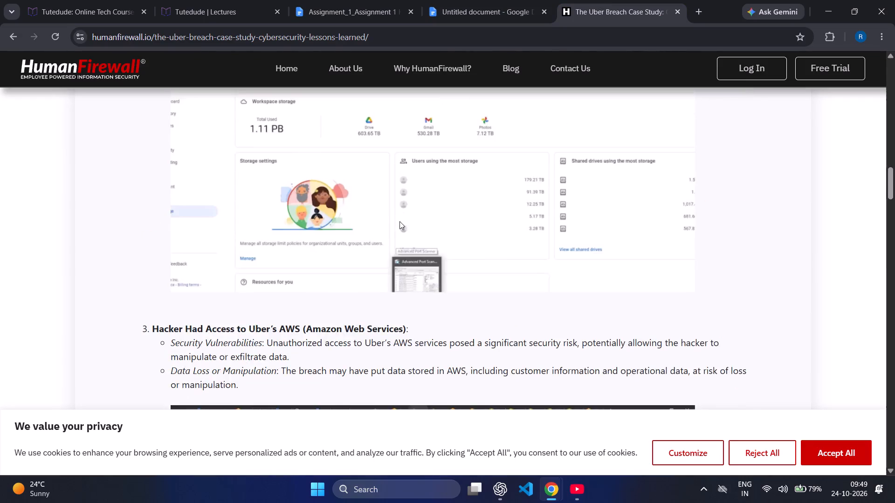
{"action": "scroll", "coordinate": [400, 218], "scroll_direction": "up", "scroll_amount": 9}
{"action": "scroll", "coordinate": [397, 197], "scroll_direction": "down", "scroll_amount": 2}
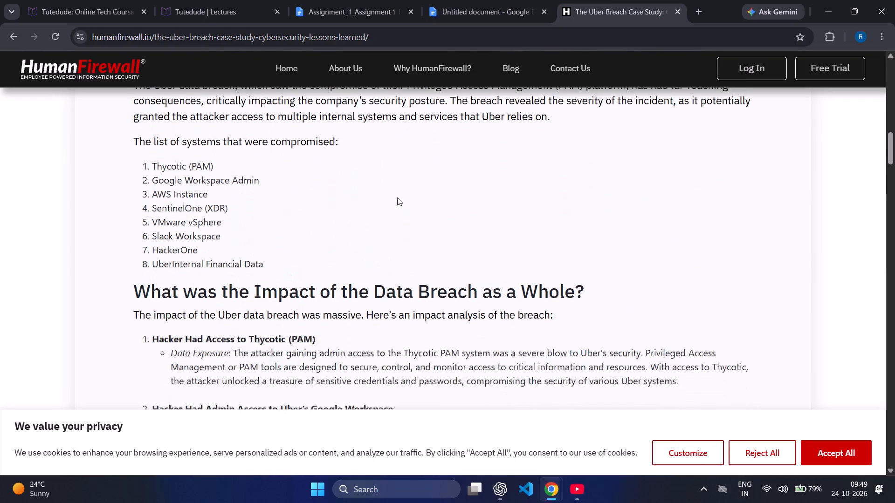
{"action": "scroll", "coordinate": [397, 197], "scroll_direction": "down", "scroll_amount": 2}
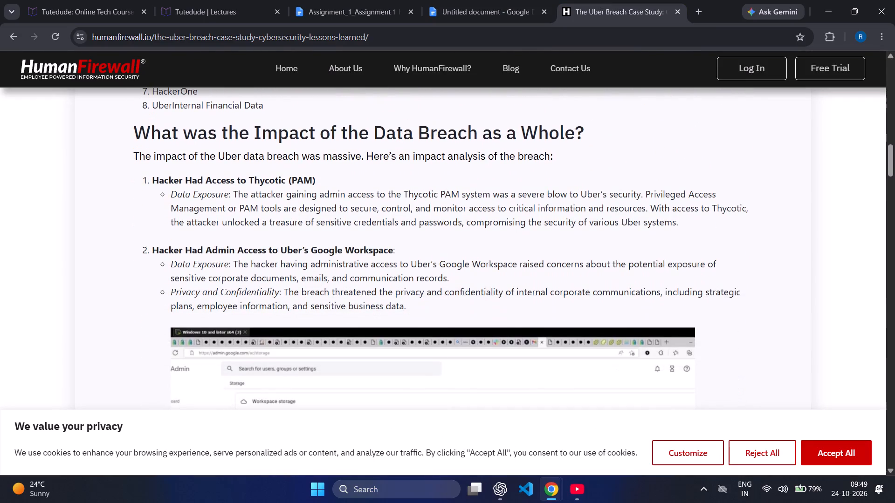
{"action": "scroll", "coordinate": [397, 197], "scroll_direction": "down", "scroll_amount": 3}
{"action": "scroll", "coordinate": [397, 197], "scroll_direction": "up", "scroll_amount": 4}
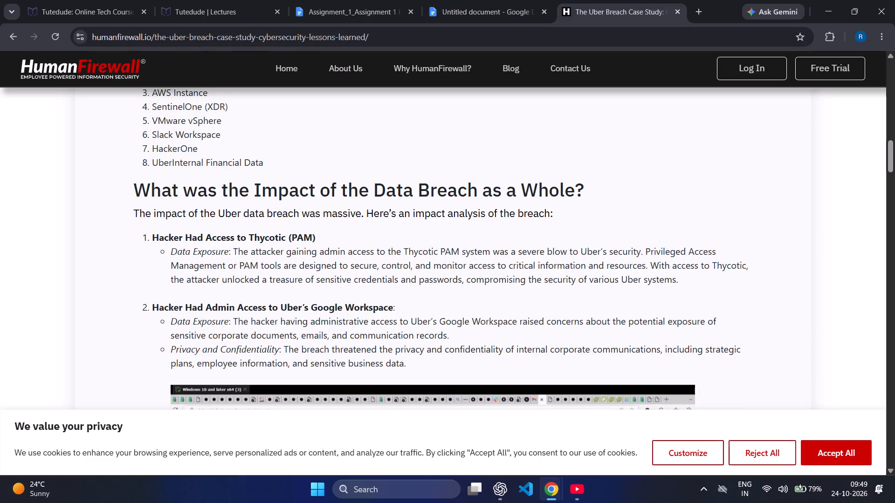
{"action": "scroll", "coordinate": [397, 197], "scroll_direction": "down", "scroll_amount": 1}
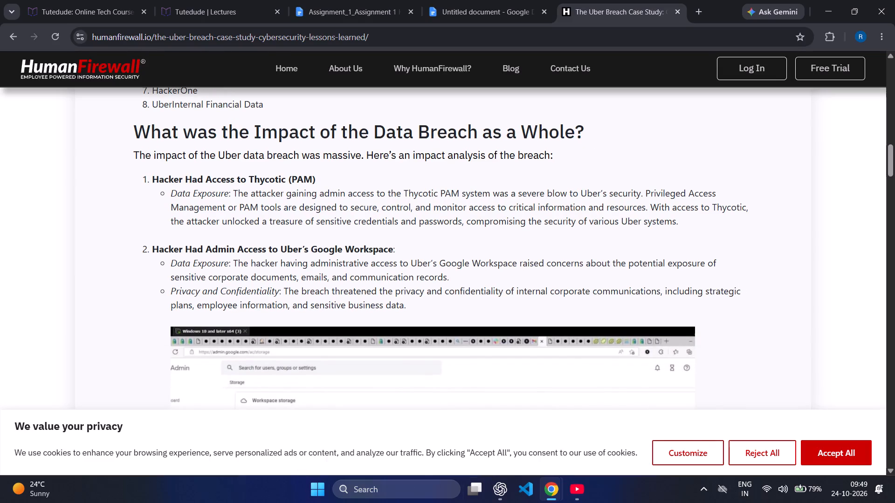
Read on through the impact analysis to the share price chart and the section on Uber's financial data, looking for the financial loss.
{"action": "scroll", "coordinate": [481, 168], "scroll_direction": "down", "scroll_amount": 18}
{"action": "scroll", "coordinate": [480, 166], "scroll_direction": "down", "scroll_amount": 4}
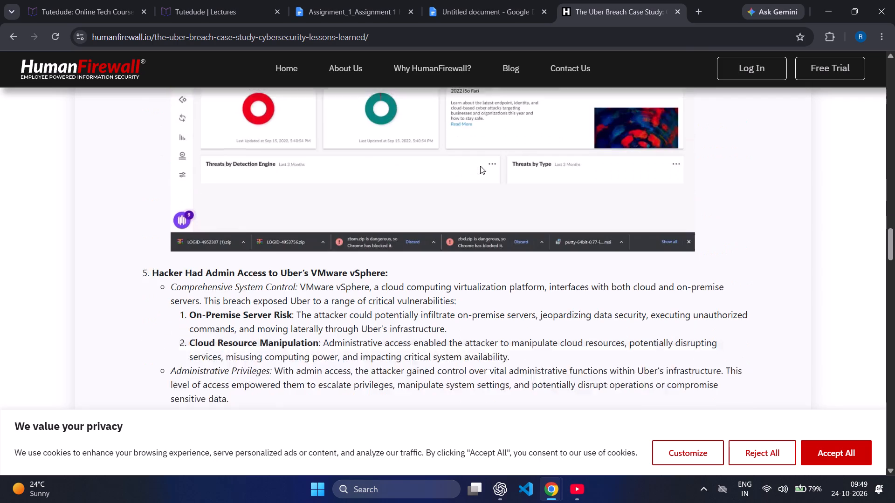
{"action": "scroll", "coordinate": [480, 166], "scroll_direction": "down", "scroll_amount": 16}
{"action": "scroll", "coordinate": [479, 161], "scroll_direction": "down", "scroll_amount": 5}
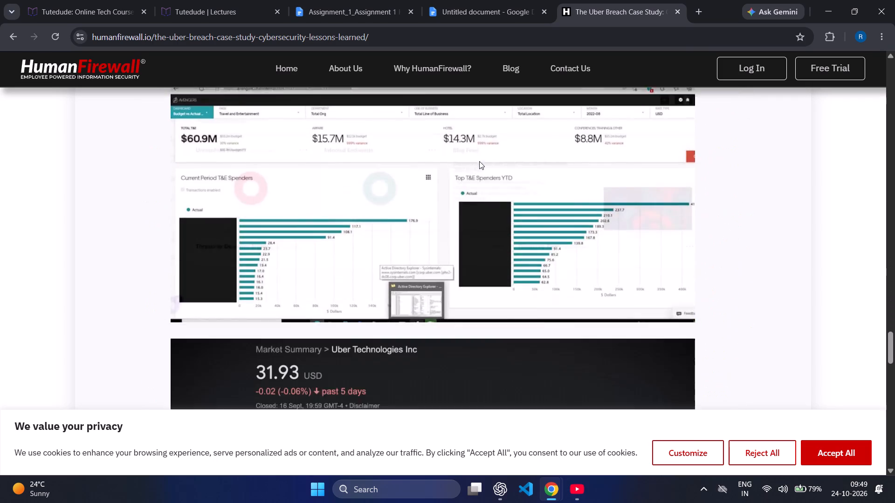
{"action": "scroll", "coordinate": [479, 161], "scroll_direction": "down", "scroll_amount": 5}
{"action": "scroll", "coordinate": [479, 161], "scroll_direction": "up", "scroll_amount": 3}
{"action": "scroll", "coordinate": [479, 161], "scroll_direction": "down", "scroll_amount": 3}
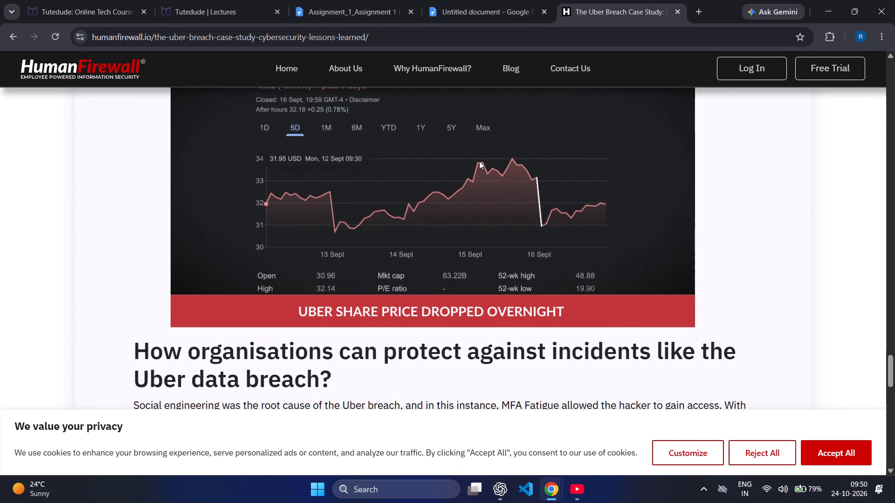
{"action": "scroll", "coordinate": [479, 161], "scroll_direction": "up", "scroll_amount": 1}
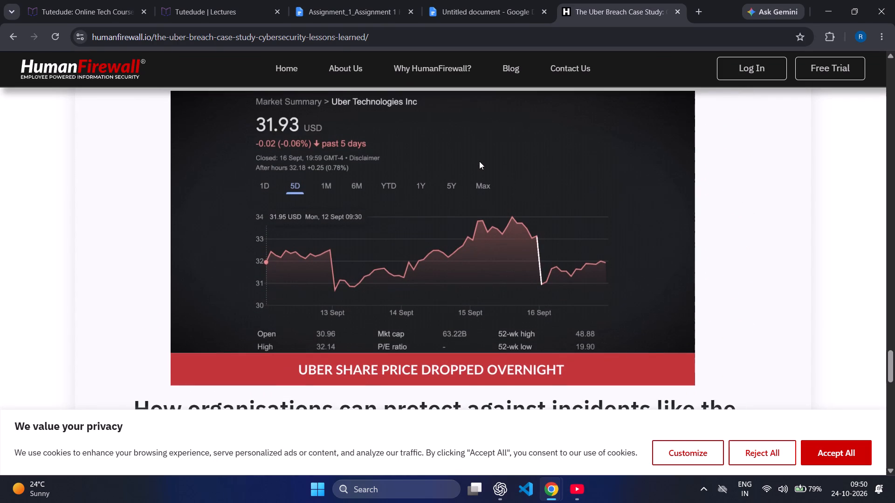
{"action": "scroll", "coordinate": [479, 161], "scroll_direction": "up", "scroll_amount": 7}
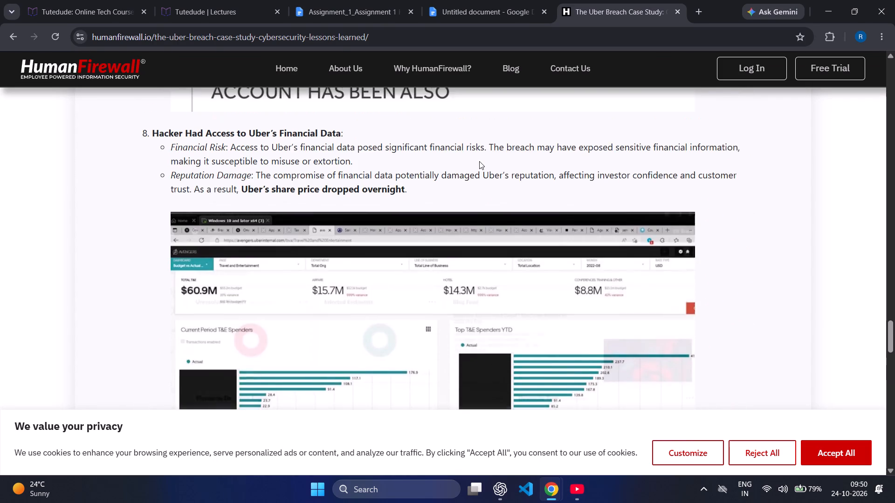
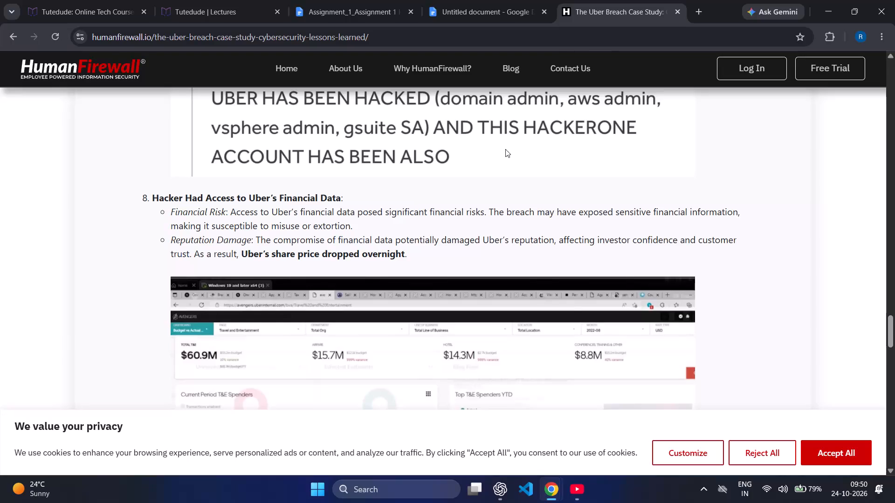
Check the report and assignment, and examine the Uber article's financial data section and its images for the loss answer.
{"action": "left_click", "coordinate": [509, 19]}
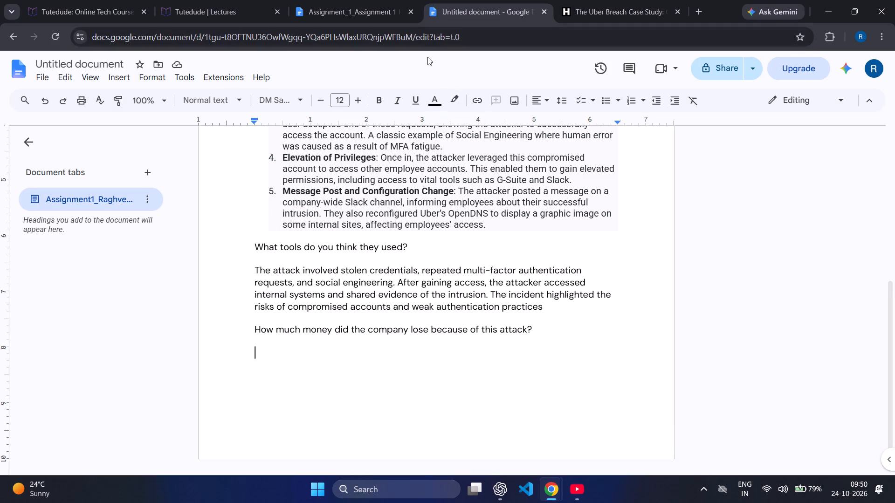
{"action": "left_click", "coordinate": [463, 12]}
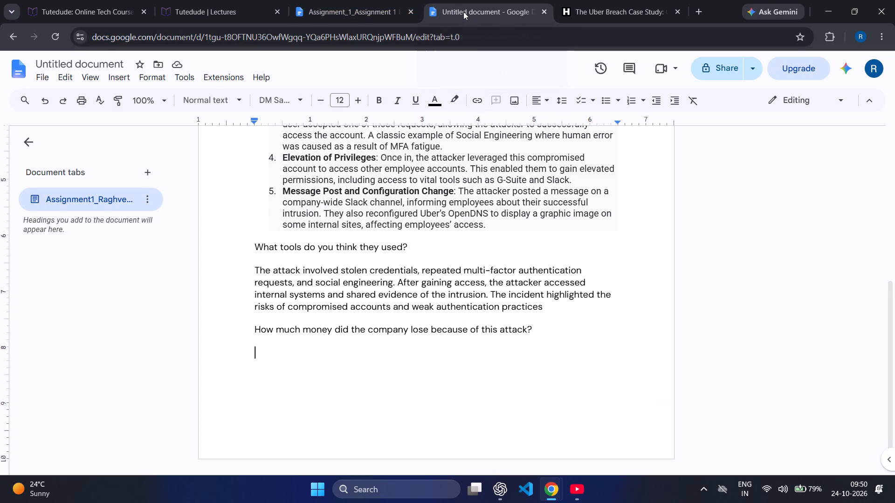
{"action": "left_click", "coordinate": [333, 11]}
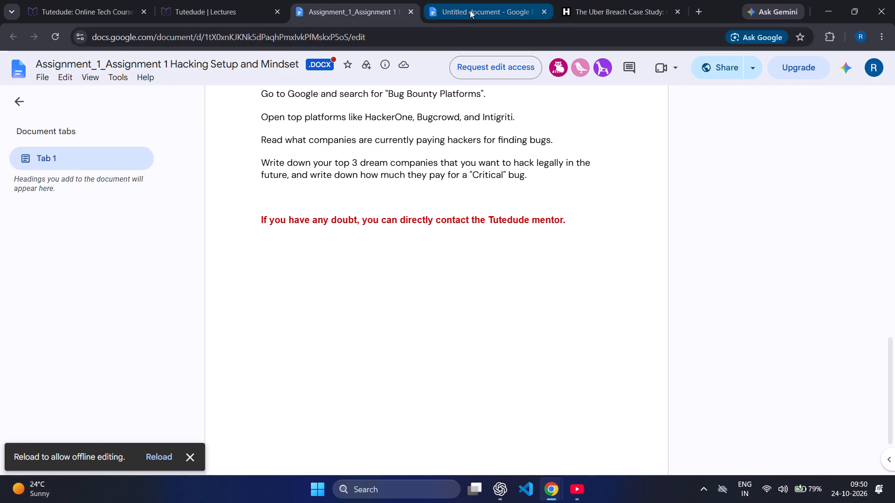
{"action": "left_click", "coordinate": [470, 10]}
{"action": "left_click", "coordinate": [598, 14]}
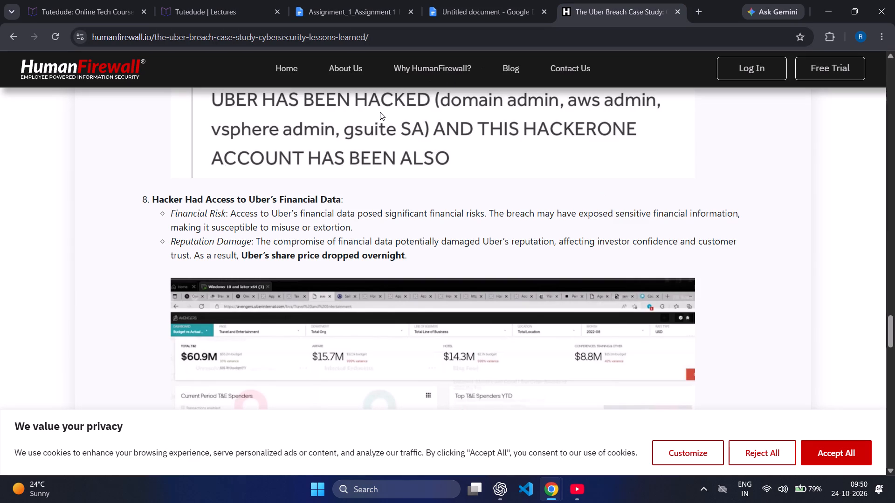
{"action": "scroll", "coordinate": [352, 168], "scroll_direction": "up", "scroll_amount": 2}
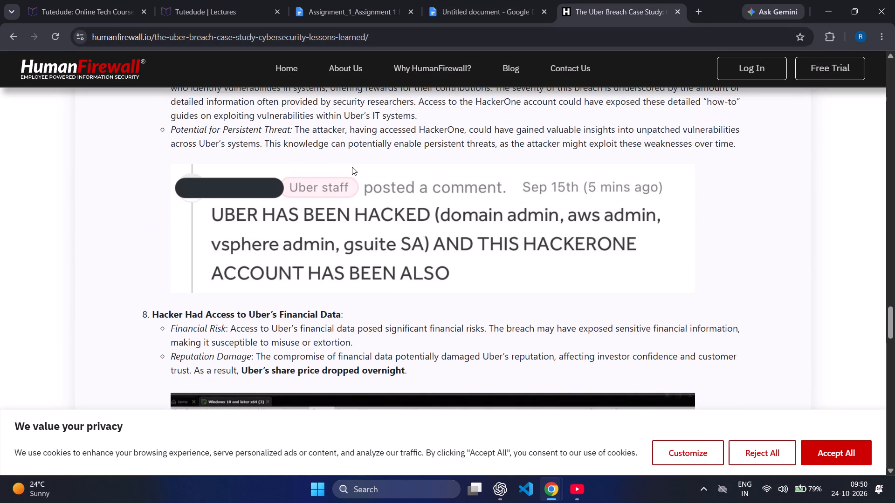
{"action": "scroll", "coordinate": [352, 166], "scroll_direction": "down", "scroll_amount": 5}
{"action": "scroll", "coordinate": [351, 162], "scroll_direction": "up", "scroll_amount": 2}
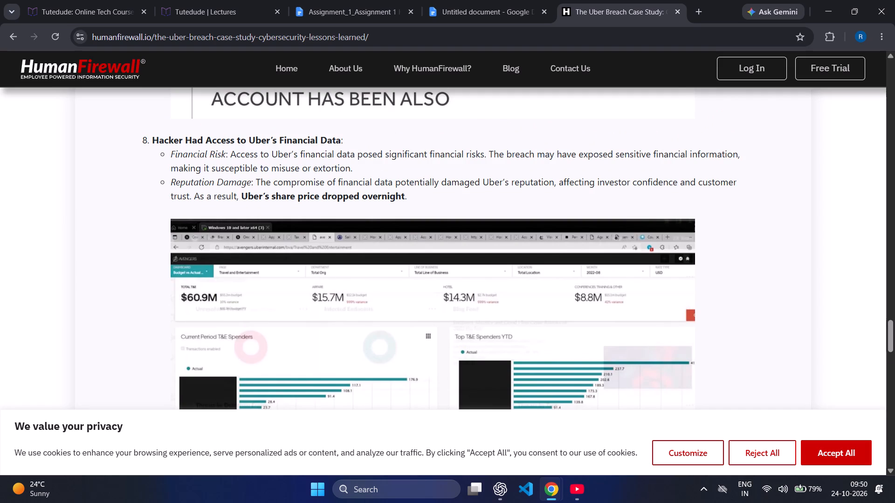
{"action": "scroll", "coordinate": [348, 154], "scroll_direction": "down", "scroll_amount": 3}
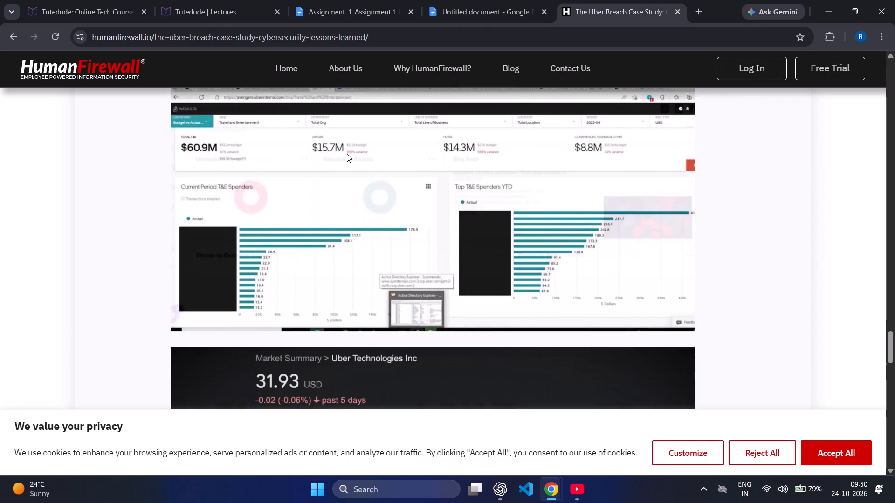
{"action": "scroll", "coordinate": [347, 154], "scroll_direction": "down", "scroll_amount": 3}
{"action": "scroll", "coordinate": [346, 154], "scroll_direction": "up", "scroll_amount": 5}
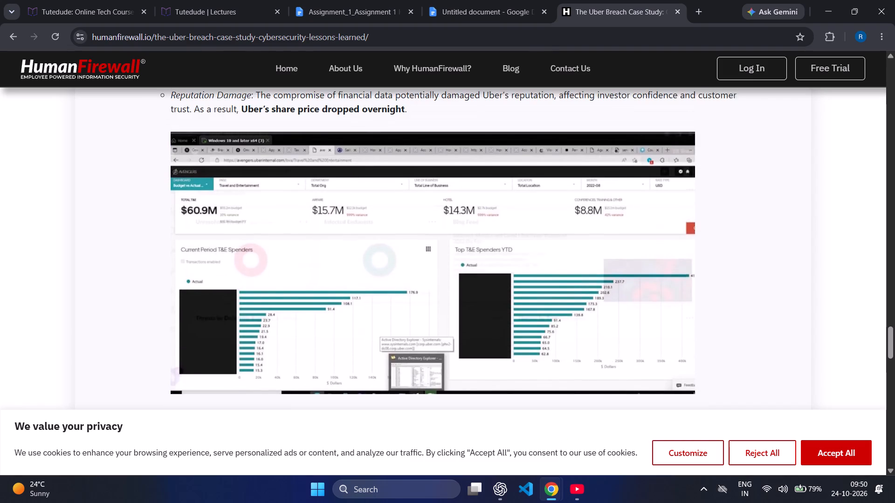
{"action": "scroll", "coordinate": [351, 128], "scroll_direction": "up", "scroll_amount": 1}
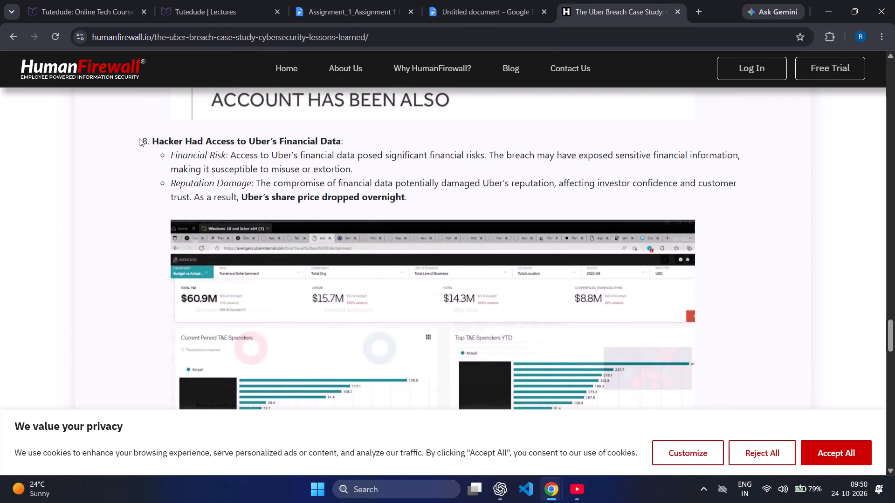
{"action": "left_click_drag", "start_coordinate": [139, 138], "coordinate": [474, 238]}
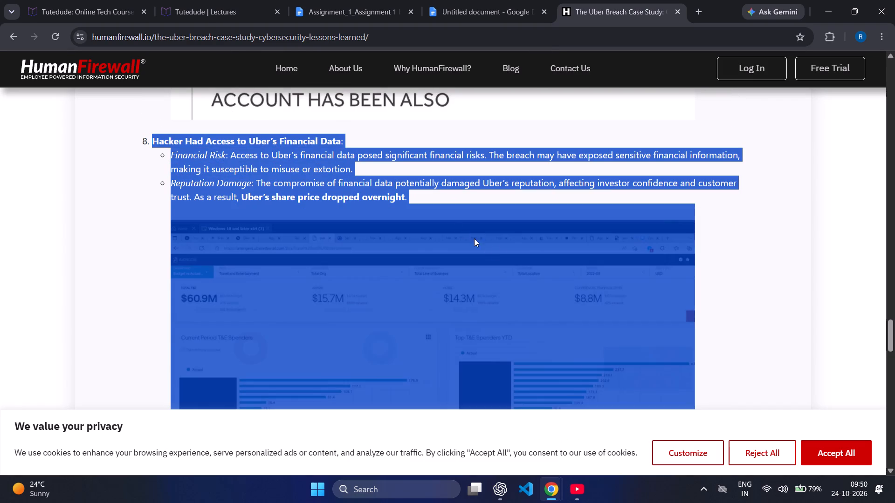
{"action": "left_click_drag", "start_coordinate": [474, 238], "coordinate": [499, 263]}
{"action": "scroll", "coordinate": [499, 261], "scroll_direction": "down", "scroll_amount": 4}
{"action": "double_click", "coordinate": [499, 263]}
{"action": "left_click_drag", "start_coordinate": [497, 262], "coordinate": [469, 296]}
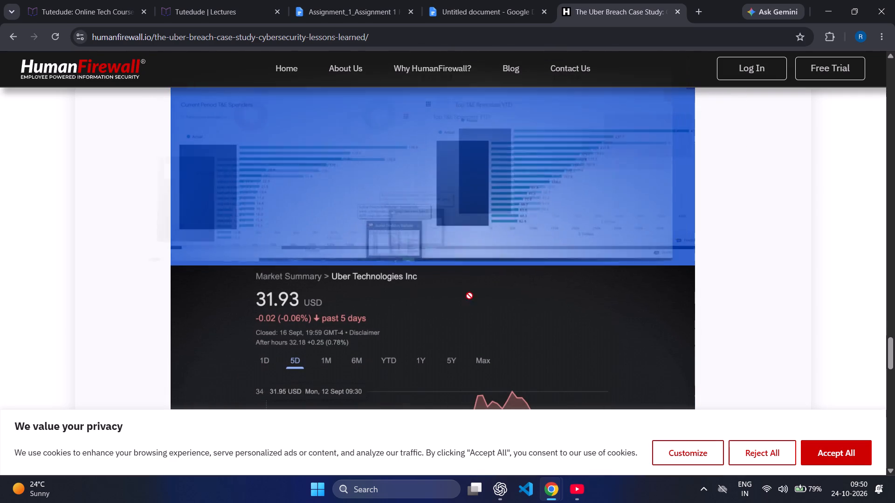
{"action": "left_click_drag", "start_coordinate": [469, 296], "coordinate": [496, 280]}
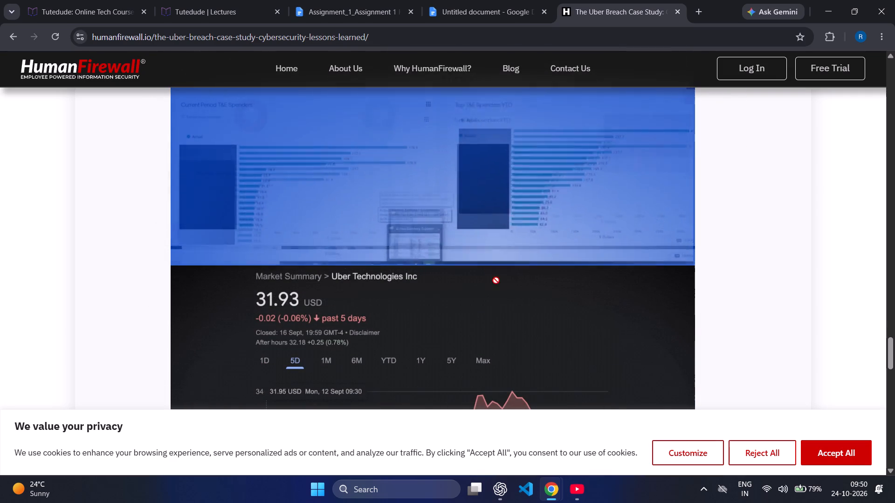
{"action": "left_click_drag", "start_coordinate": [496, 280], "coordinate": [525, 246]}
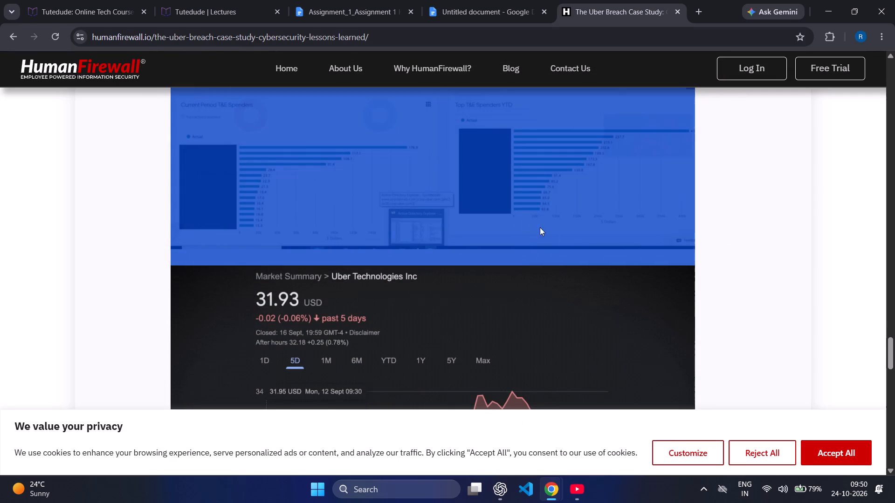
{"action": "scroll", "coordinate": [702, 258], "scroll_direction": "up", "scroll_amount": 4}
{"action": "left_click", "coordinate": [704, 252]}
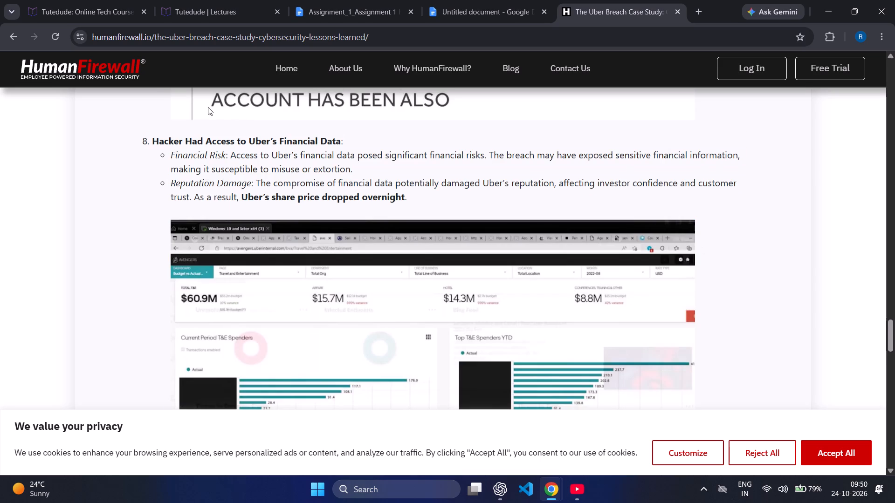
Copy the article's "Hacker Had Access to Uber's Financial Data" heading and its two bullets into the report below the money loss question.
{"action": "left_click_drag", "start_coordinate": [152, 136], "coordinate": [183, 142]}
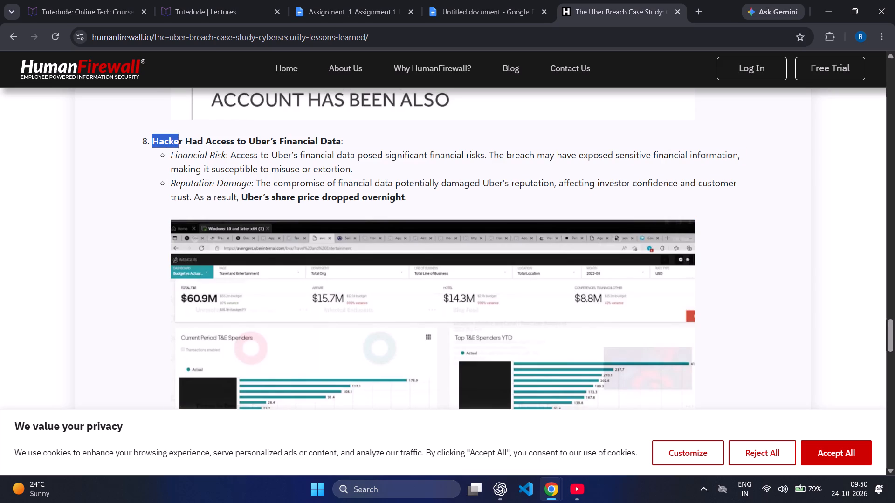
{"action": "left_click_drag", "start_coordinate": [183, 142], "coordinate": [424, 197]}
{"action": "right_click", "coordinate": [424, 197]}
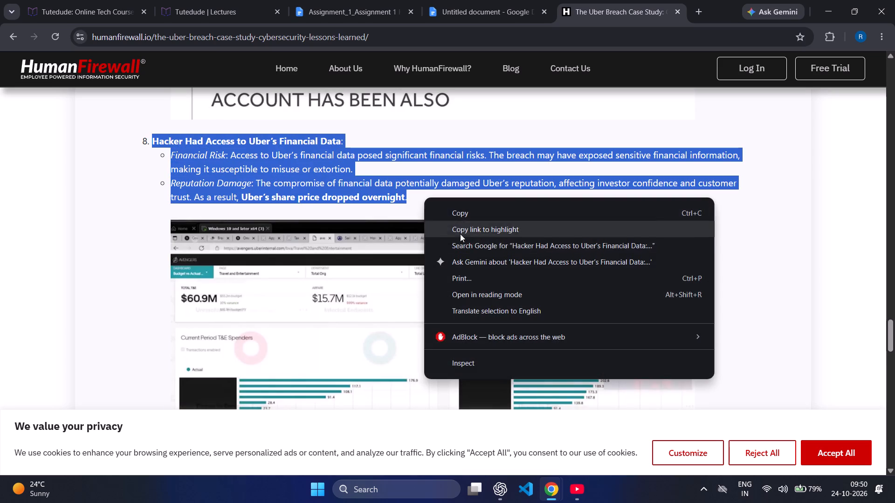
{"action": "left_click", "coordinate": [470, 218]}
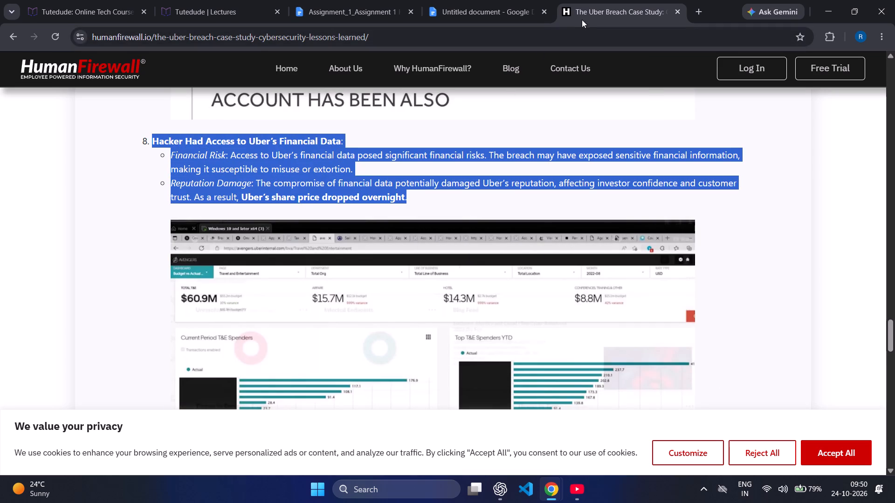
{"action": "left_click", "coordinate": [498, 10]}
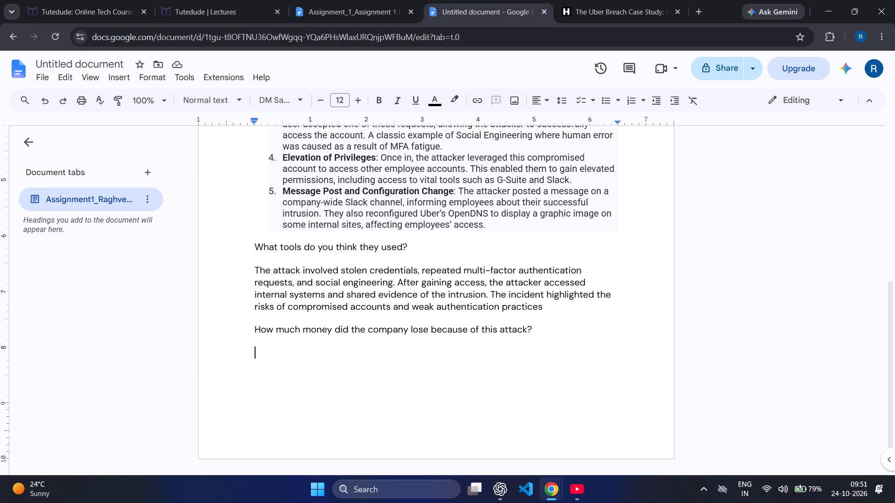
{"action": "right_click", "coordinate": [268, 350]}
{"action": "left_click", "coordinate": [315, 200]}
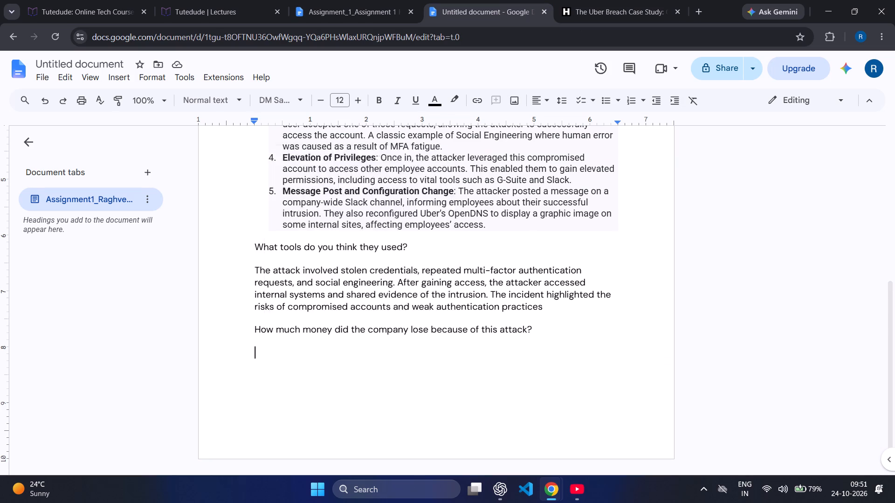
{"action": "scroll", "coordinate": [347, 234], "scroll_direction": "down", "scroll_amount": 4}
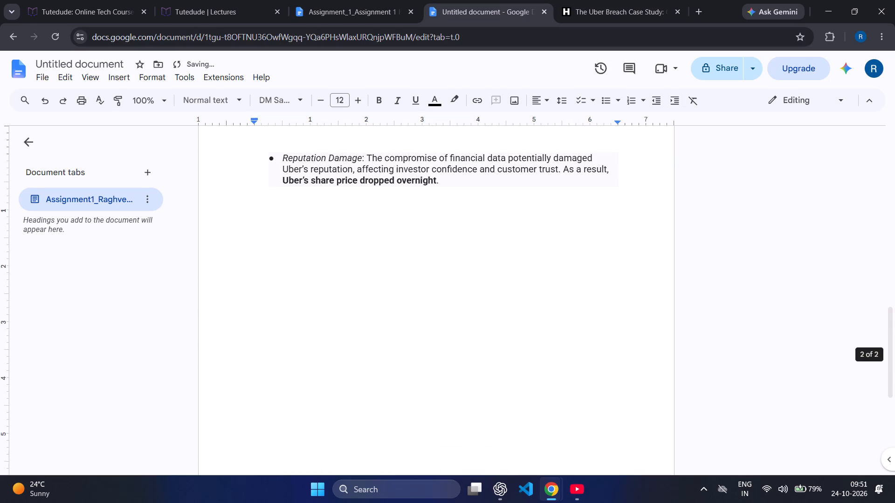
Copy the spending dashboard image from the Uber article into the report below the Reputation Damage bullet.
{"action": "left_click", "coordinate": [623, 12]}
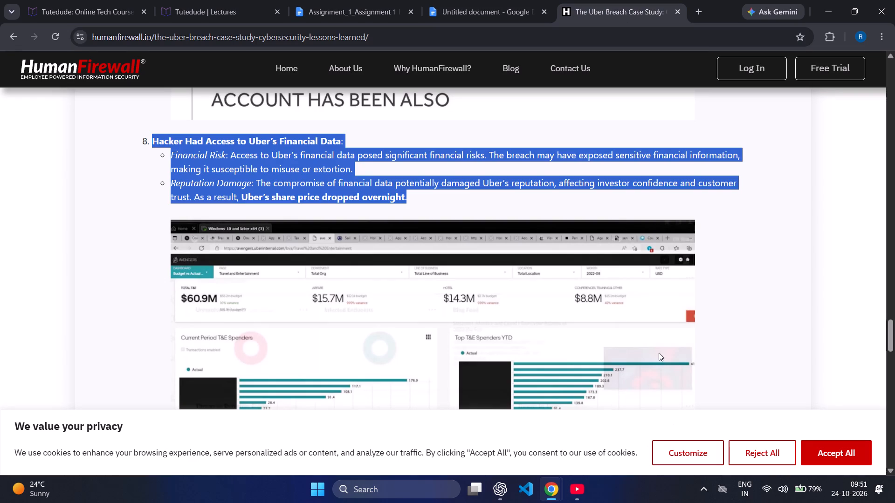
{"action": "left_click", "coordinate": [640, 341]}
{"action": "left_click", "coordinate": [720, 216]}
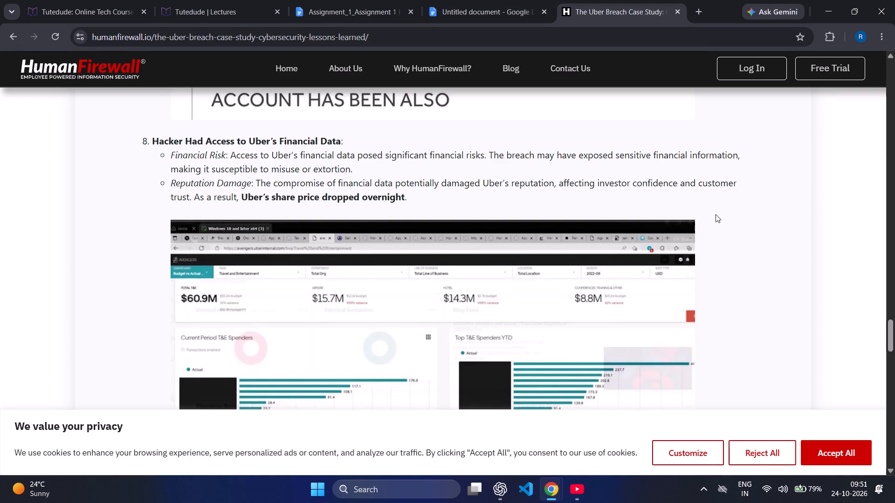
{"action": "scroll", "coordinate": [715, 214], "scroll_direction": "down", "scroll_amount": 3}
{"action": "scroll", "coordinate": [706, 211], "scroll_direction": "up", "scroll_amount": 1}
{"action": "right_click", "coordinate": [562, 210]}
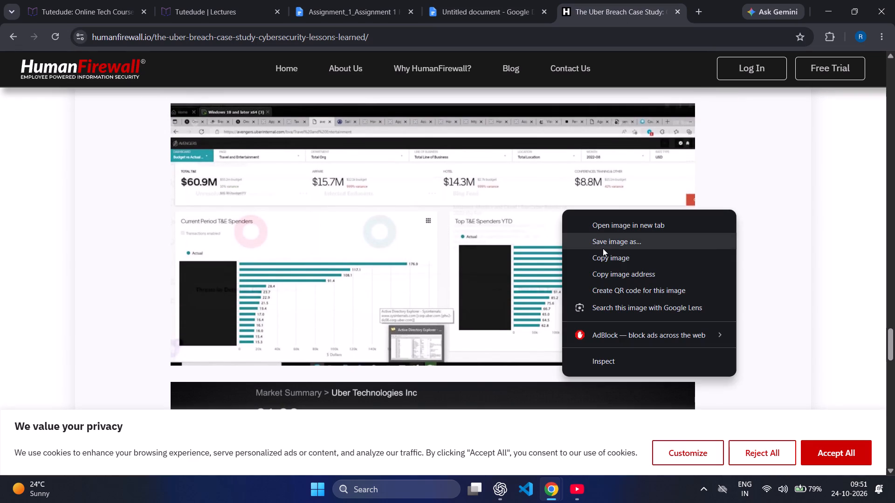
{"action": "left_click", "coordinate": [602, 254]}
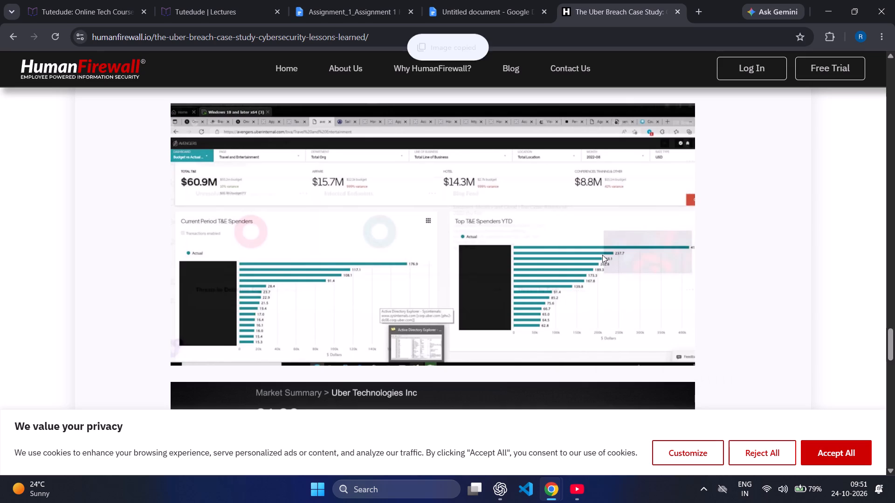
{"action": "left_click", "coordinate": [483, 9]}
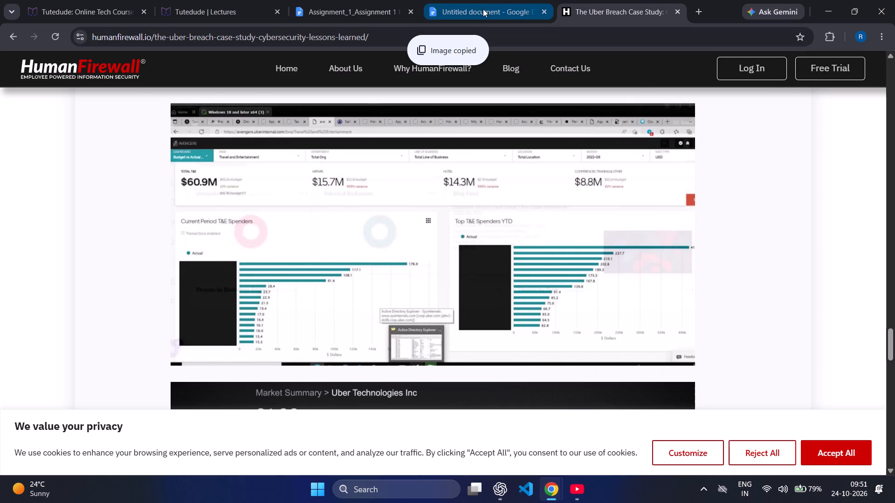
{"action": "right_click", "coordinate": [268, 207]}
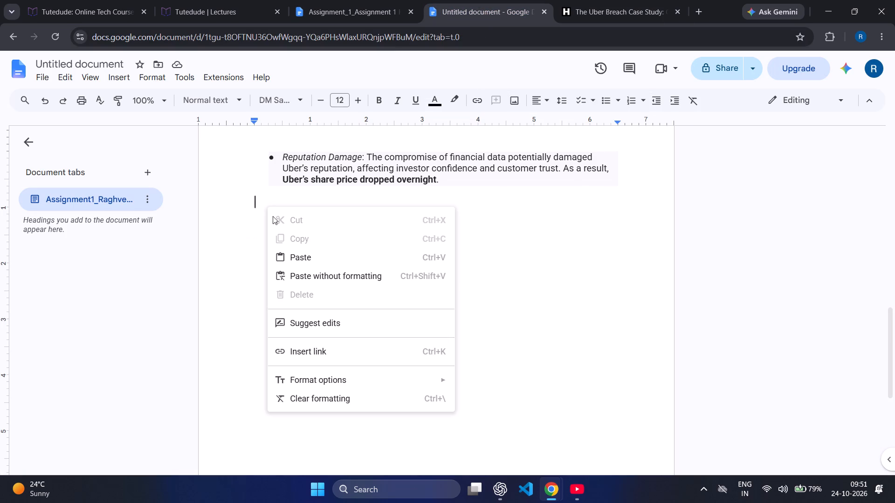
{"action": "left_click", "coordinate": [290, 259]}
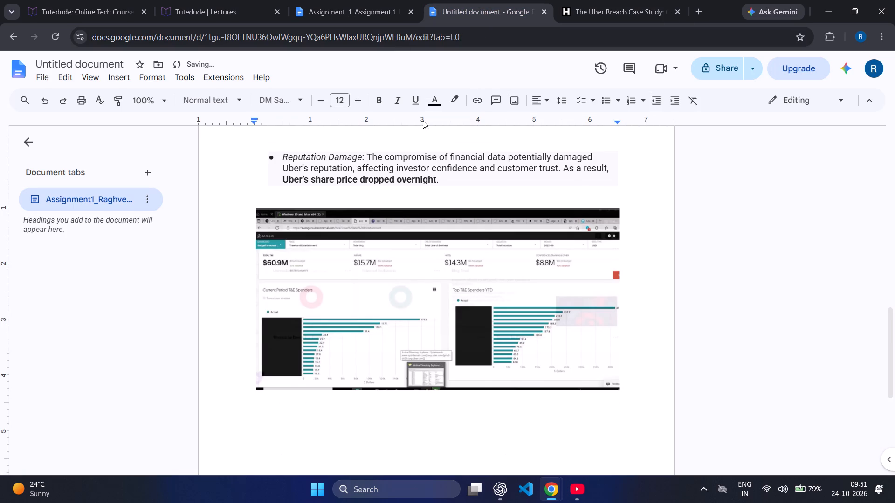
Copy the article's "Uber Share Price Dropped Overnight" chart image into the report below the dashboard image.
{"action": "left_click", "coordinate": [623, 20]}
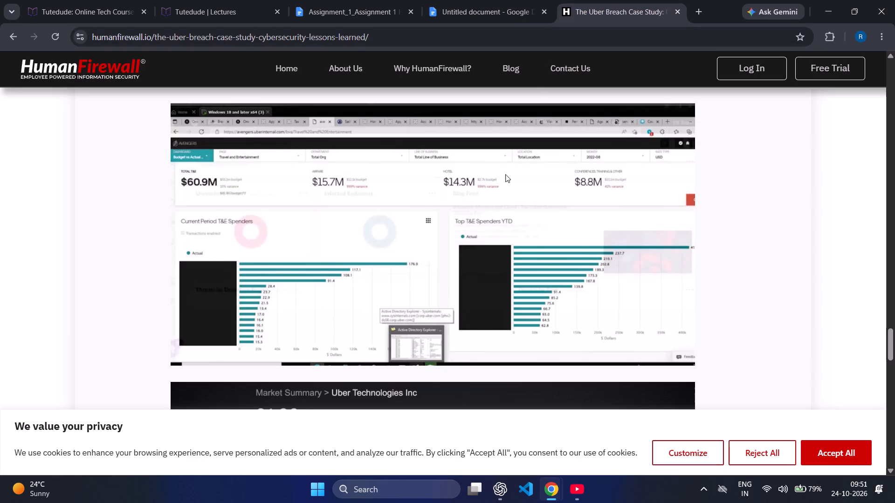
{"action": "scroll", "coordinate": [505, 176], "scroll_direction": "down", "scroll_amount": 5}
{"action": "right_click", "coordinate": [553, 197]}
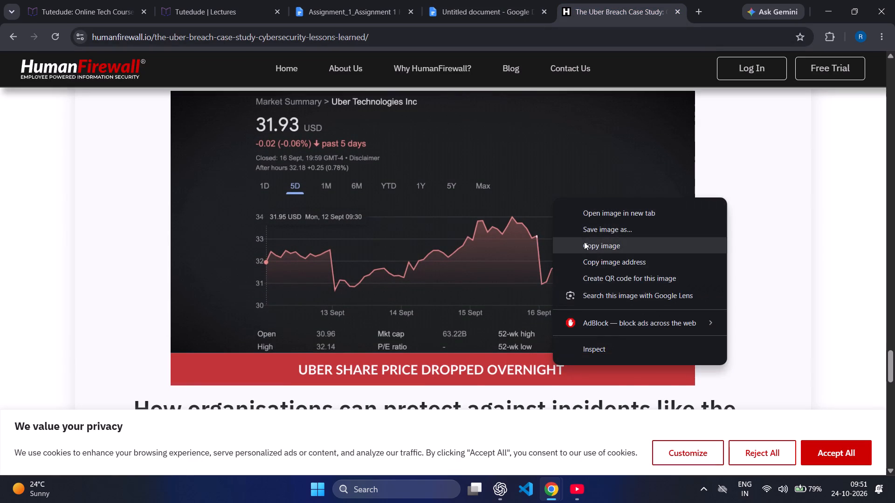
{"action": "left_click", "coordinate": [584, 242]}
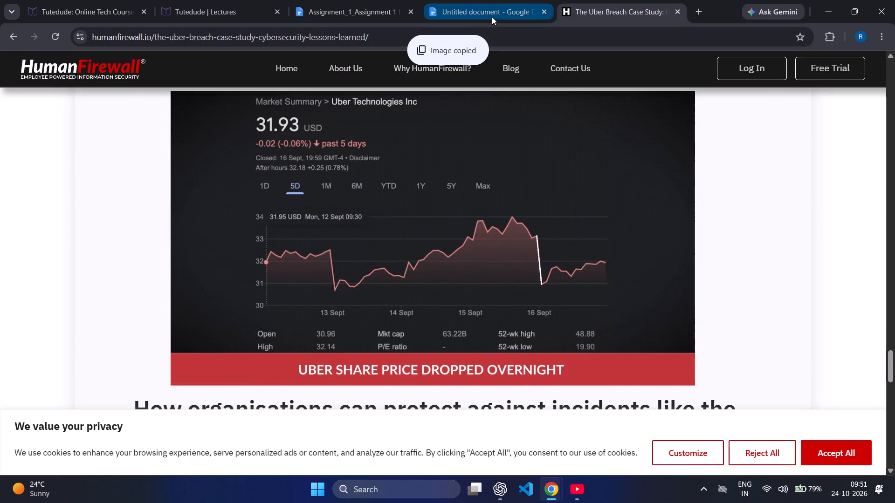
{"action": "left_click", "coordinate": [492, 17]}
{"action": "scroll", "coordinate": [440, 188], "scroll_direction": "down", "scroll_amount": 4}
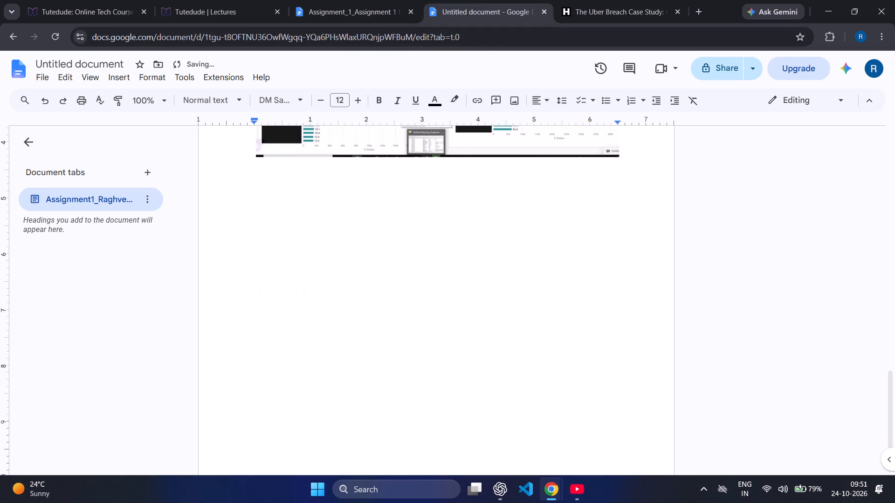
{"action": "right_click", "coordinate": [397, 198]}
{"action": "left_click", "coordinate": [415, 249]}
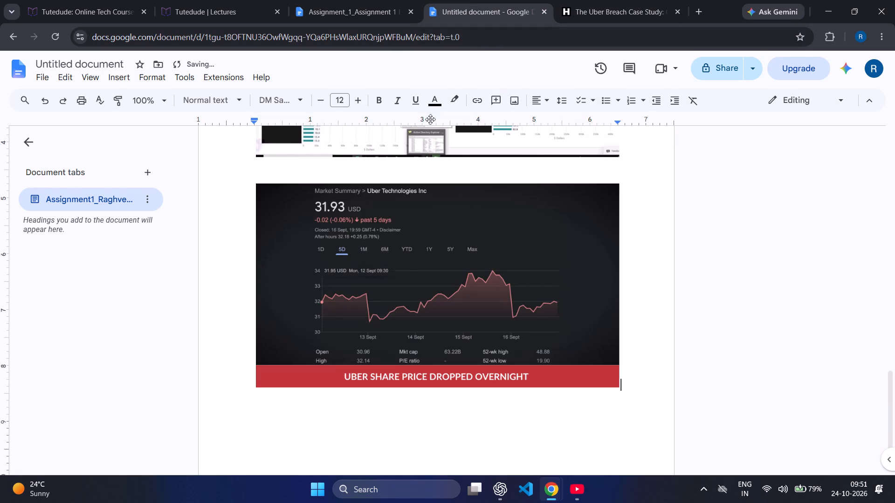
Copy the "Task 2: Building Your Hacker Profile" heading from the assignment document.
{"action": "left_click", "coordinate": [625, 6]}
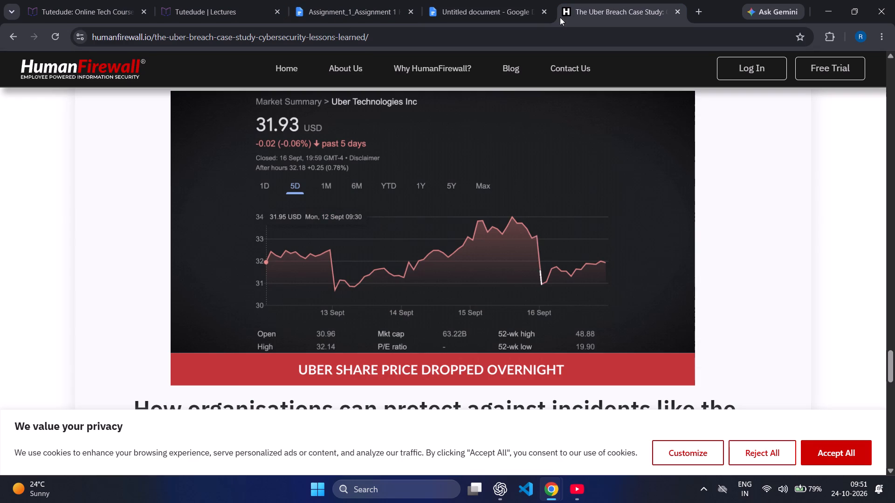
{"action": "left_click", "coordinate": [457, 5]}
{"action": "left_click", "coordinate": [385, 11]}
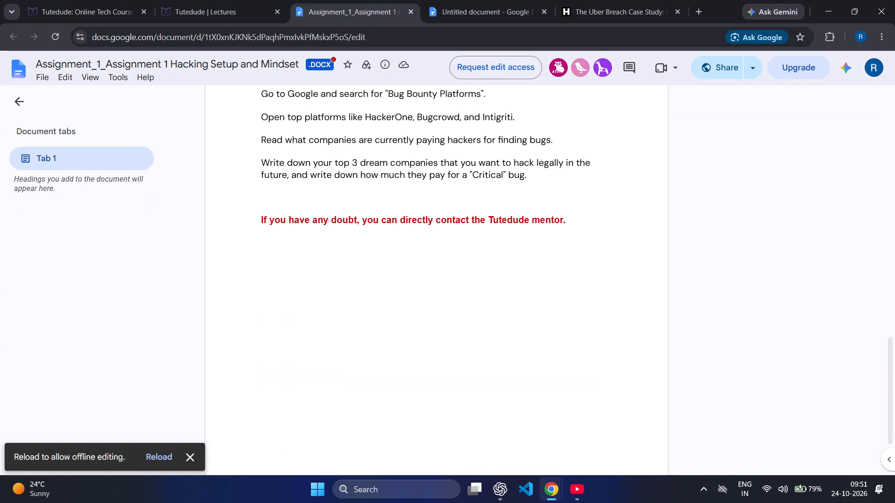
{"action": "scroll", "coordinate": [345, 152], "scroll_direction": "up", "scroll_amount": 4}
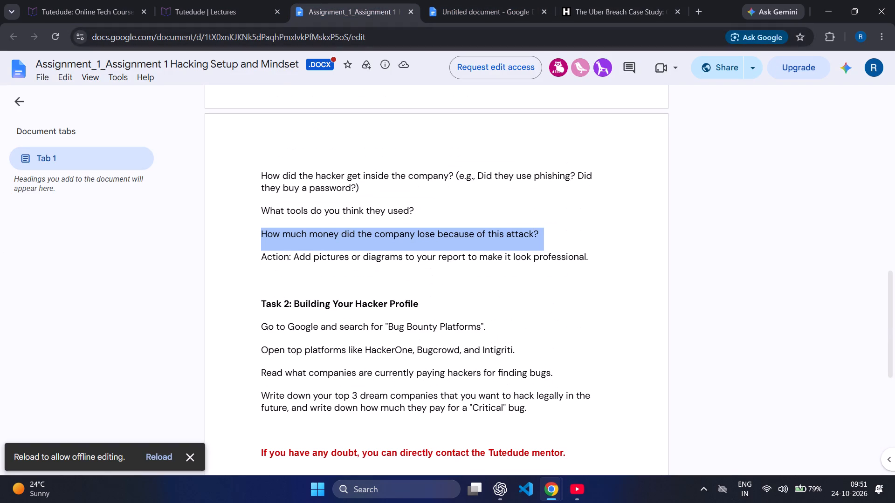
{"action": "scroll", "coordinate": [345, 151], "scroll_direction": "down", "scroll_amount": 2}
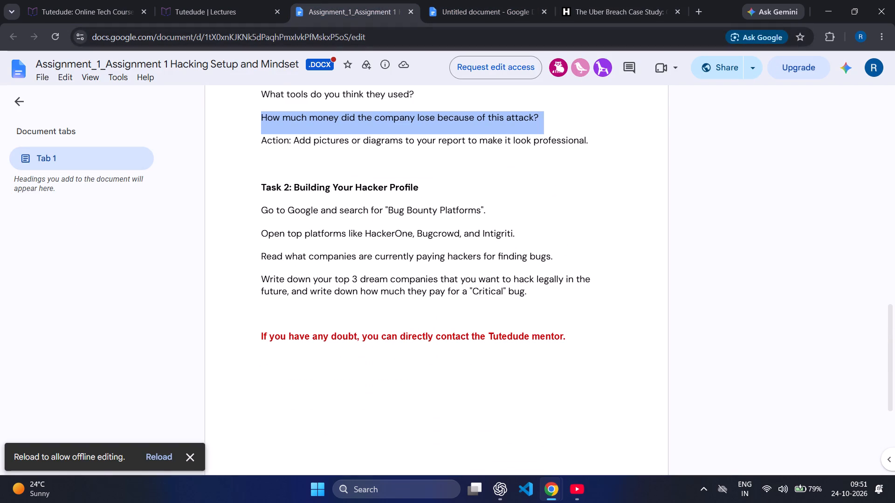
{"action": "left_click_drag", "start_coordinate": [255, 184], "coordinate": [406, 176]}
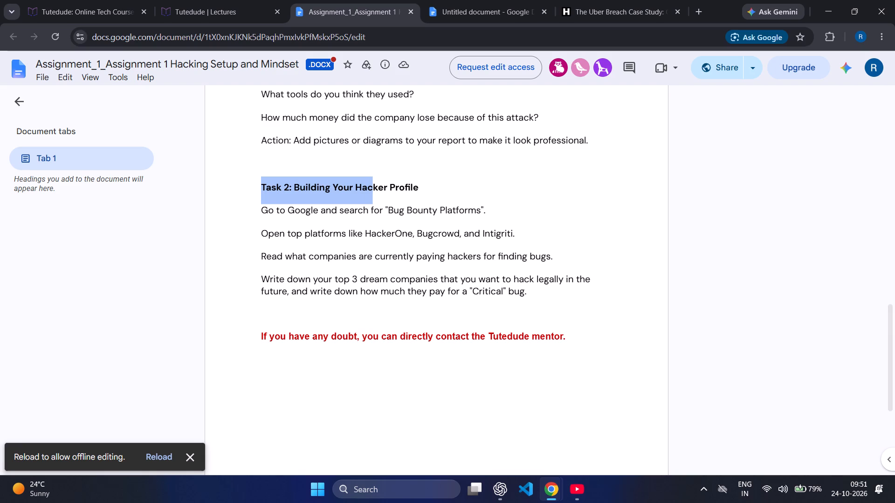
{"action": "left_click_drag", "start_coordinate": [260, 186], "coordinate": [367, 183]}
{"action": "left_click_drag", "start_coordinate": [367, 183], "coordinate": [421, 180]}
{"action": "right_click", "coordinate": [422, 179]}
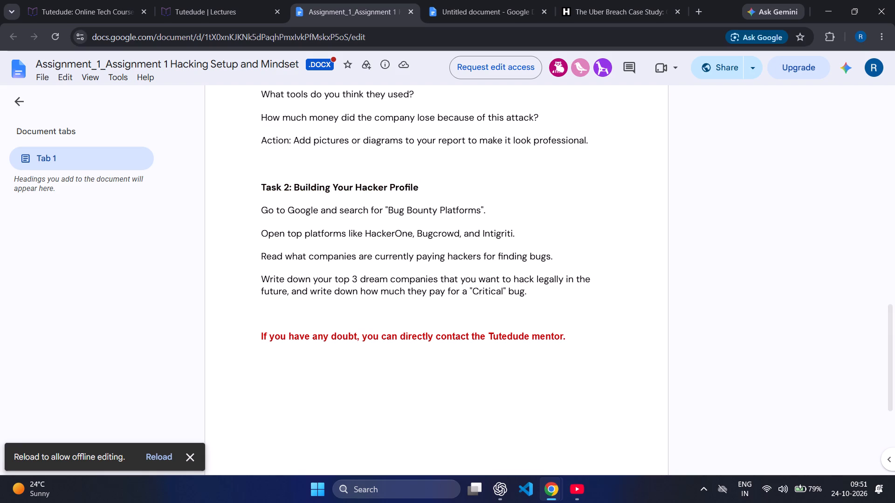
{"action": "left_click_drag", "start_coordinate": [258, 184], "coordinate": [411, 172]}
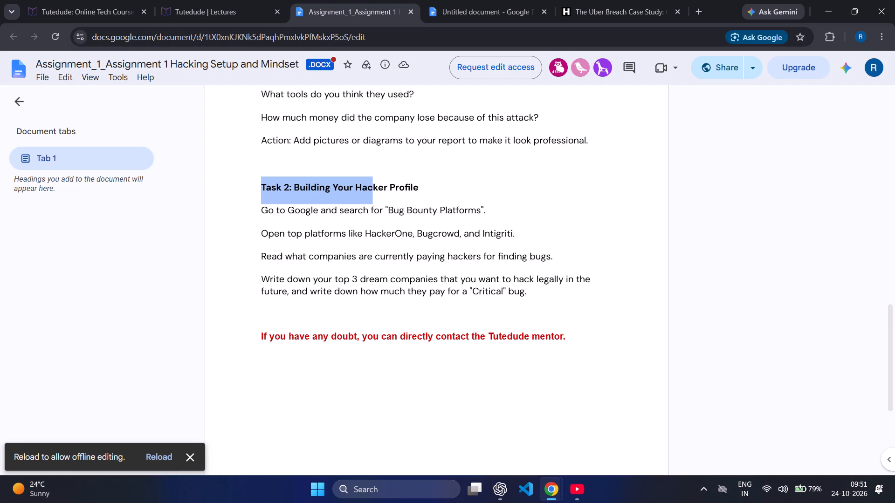
{"action": "left_click_drag", "start_coordinate": [257, 185], "coordinate": [315, 181]}
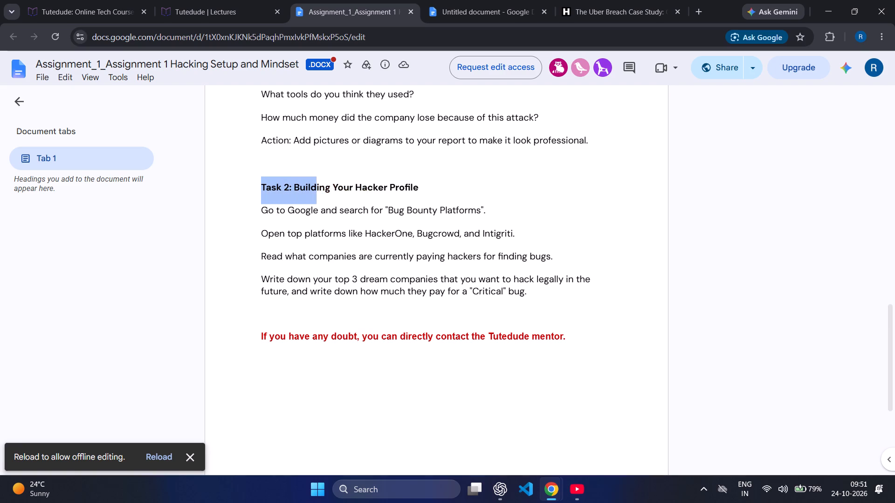
{"action": "left_click_drag", "start_coordinate": [315, 181], "coordinate": [420, 180]}
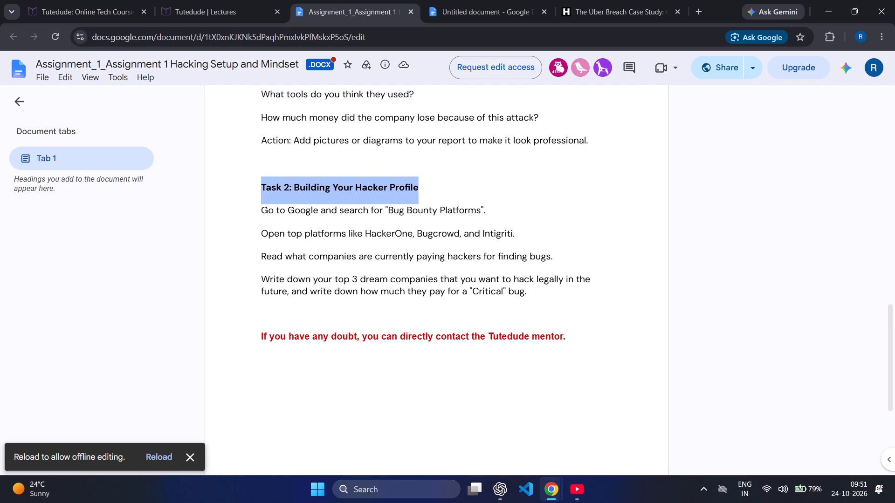
{"action": "right_click", "coordinate": [420, 180]}
{"action": "left_click_drag", "start_coordinate": [420, 187], "coordinate": [393, 194]}
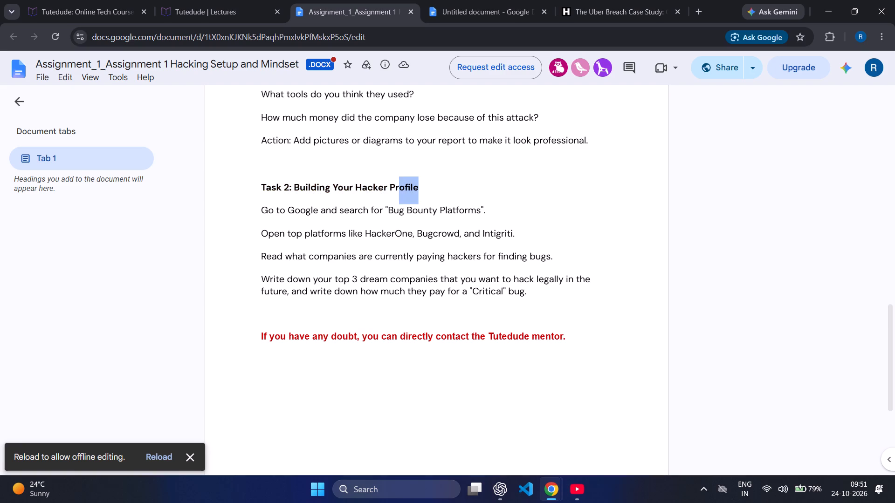
{"action": "left_click_drag", "start_coordinate": [393, 194], "coordinate": [252, 201]}
{"action": "right_click", "coordinate": [249, 200]}
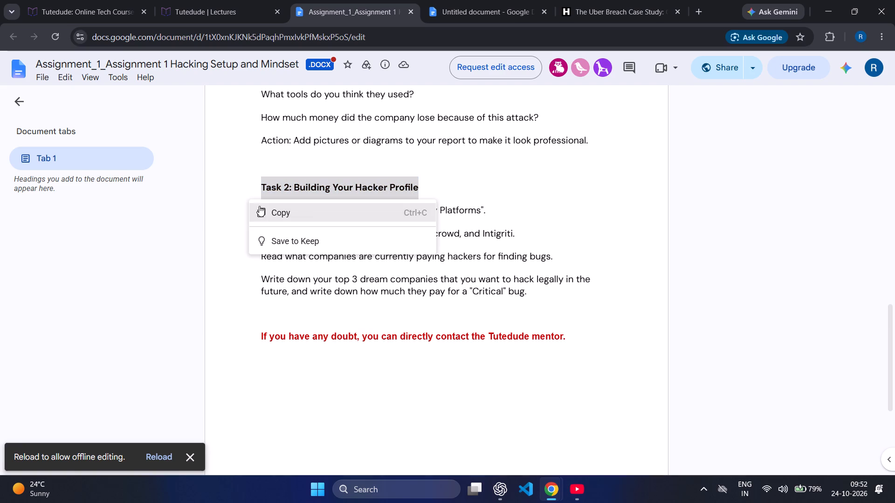
{"action": "left_click", "coordinate": [261, 210]}
Add a new blank document tab to the report.
{"action": "left_click", "coordinate": [441, 10]}
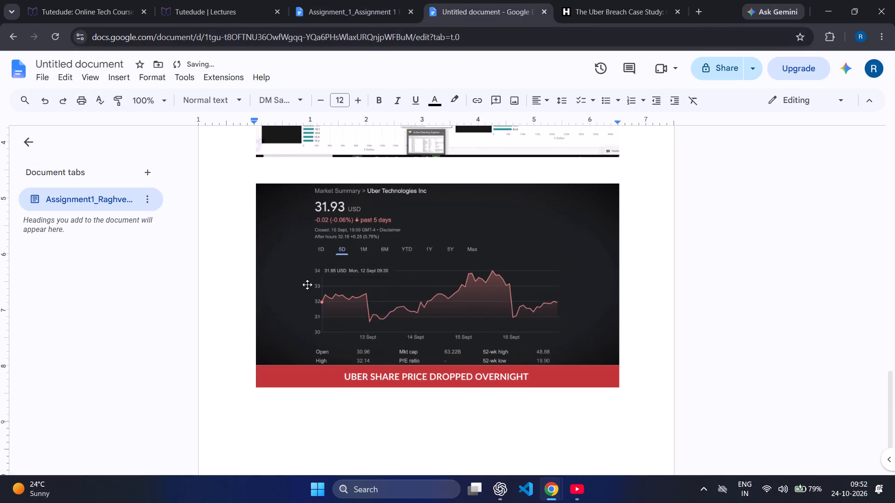
{"action": "scroll", "coordinate": [301, 291], "scroll_direction": "down", "scroll_amount": 6}
{"action": "scroll", "coordinate": [269, 365], "scroll_direction": "down", "scroll_amount": 2}
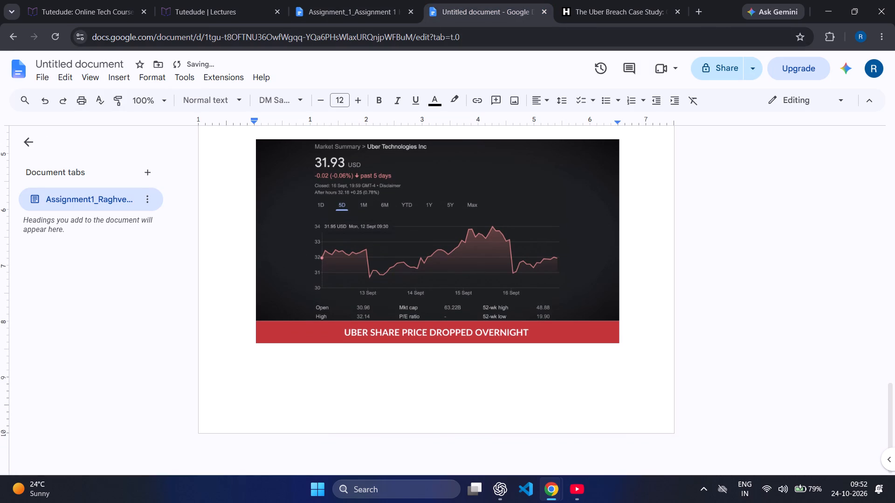
{"action": "left_click", "coordinate": [144, 171]}
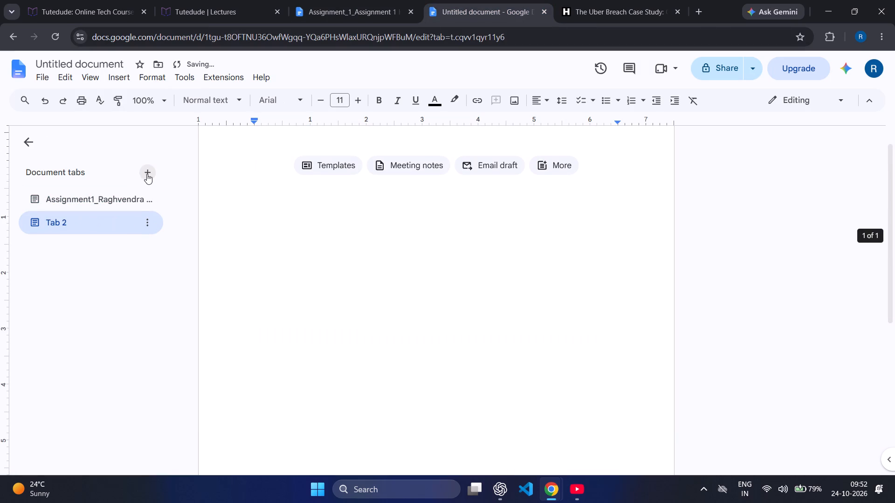
{"action": "scroll", "coordinate": [295, 250], "scroll_direction": "up", "scroll_amount": 11}
{"action": "scroll", "coordinate": [282, 246], "scroll_direction": "down", "scroll_amount": 7}
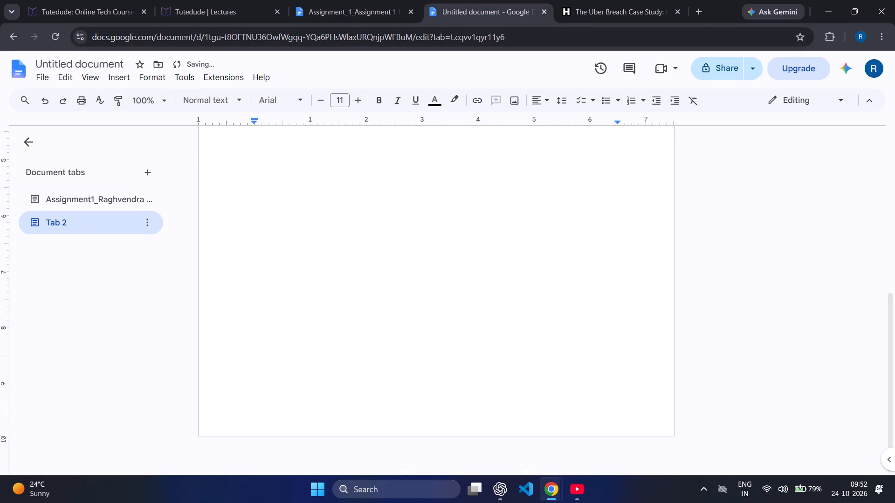
{"action": "scroll", "coordinate": [281, 245], "scroll_direction": "down", "scroll_amount": 7}
{"action": "scroll", "coordinate": [281, 245], "scroll_direction": "up", "scroll_amount": 12}
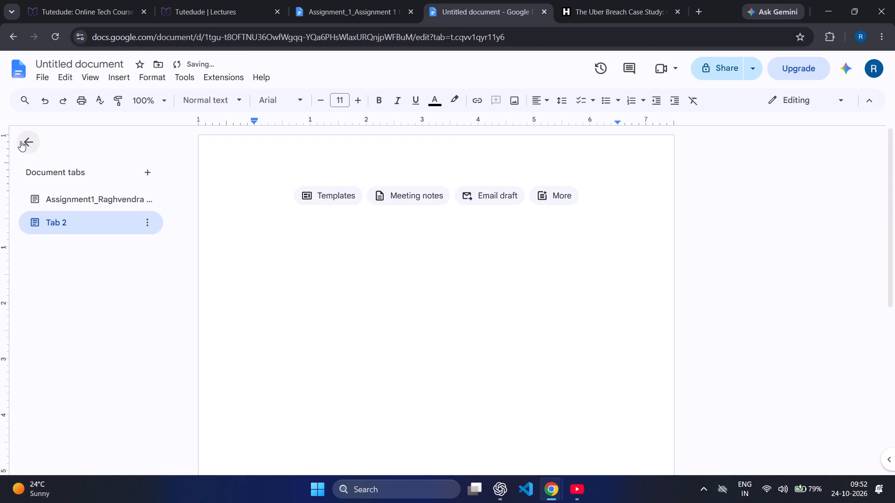
{"action": "left_click", "coordinate": [21, 141]}
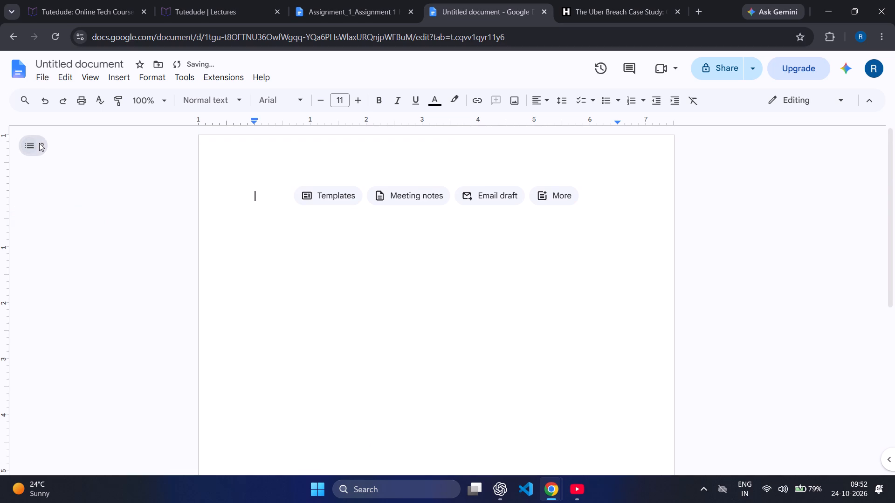
{"action": "left_click", "coordinate": [34, 144]}
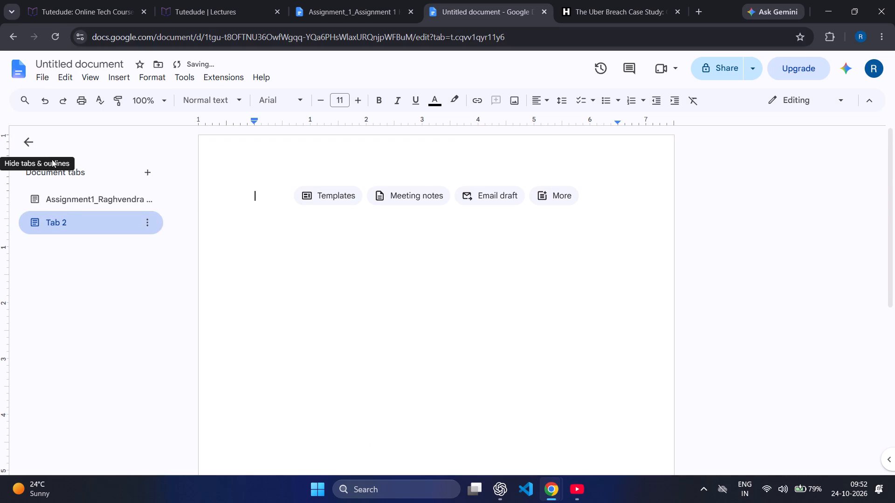
Add a subtab under the report's Assignment1 tab.
{"action": "left_click", "coordinate": [100, 197]}
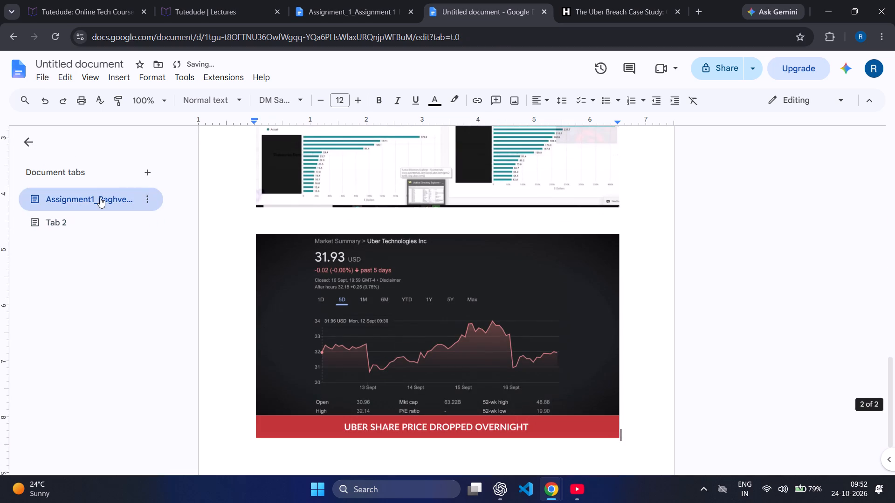
{"action": "scroll", "coordinate": [394, 362], "scroll_direction": "down", "scroll_amount": 11}
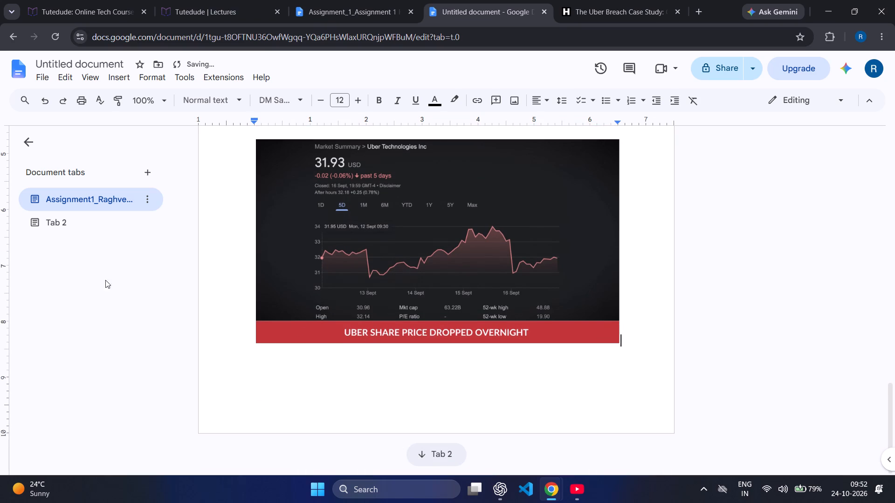
{"action": "left_click", "coordinate": [144, 201]}
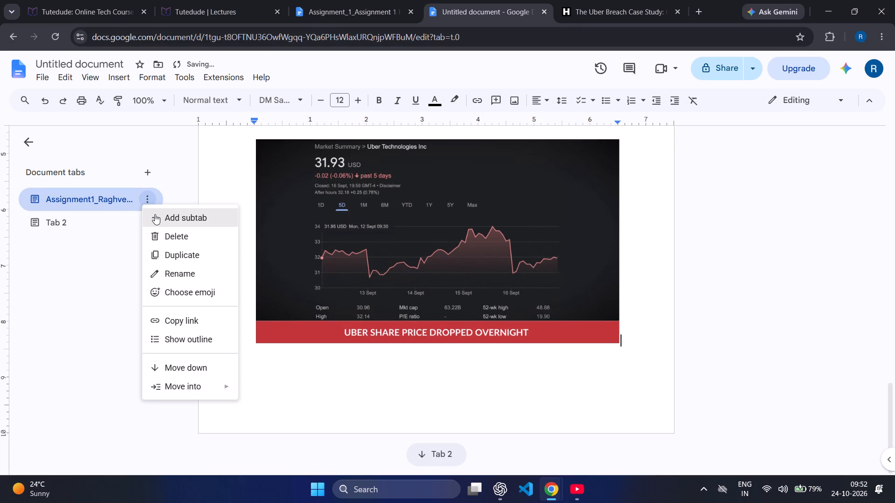
{"action": "left_click", "coordinate": [159, 217]}
{"action": "scroll", "coordinate": [322, 252], "scroll_direction": "up", "scroll_amount": 5}
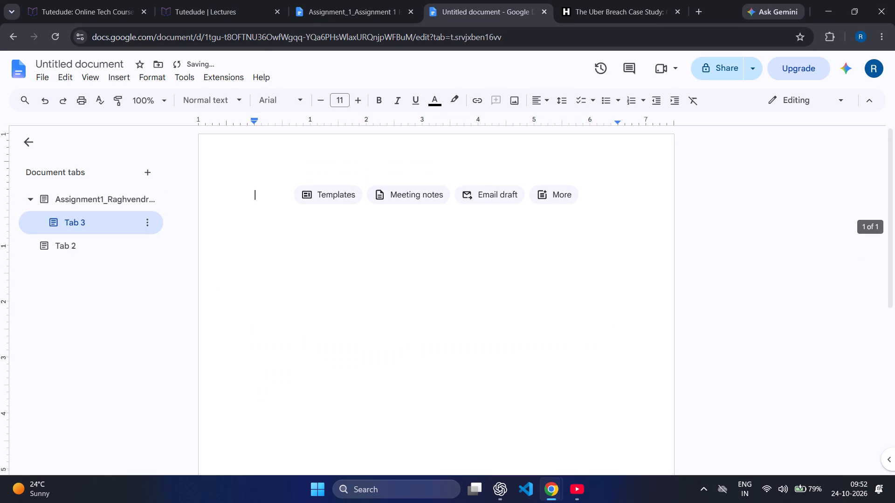
{"action": "scroll", "coordinate": [320, 251], "scroll_direction": "up", "scroll_amount": 6}
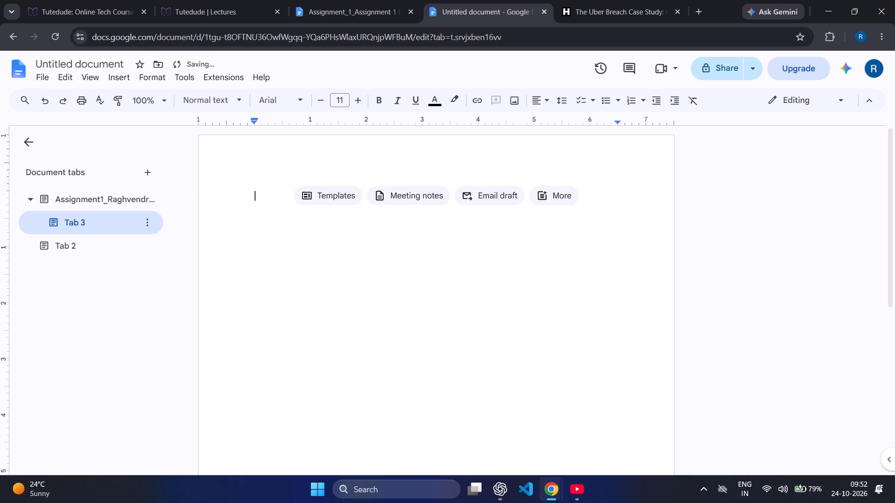
{"action": "scroll", "coordinate": [237, 234], "scroll_direction": "down", "scroll_amount": 4}
{"action": "scroll", "coordinate": [237, 234], "scroll_direction": "up", "scroll_amount": 17}
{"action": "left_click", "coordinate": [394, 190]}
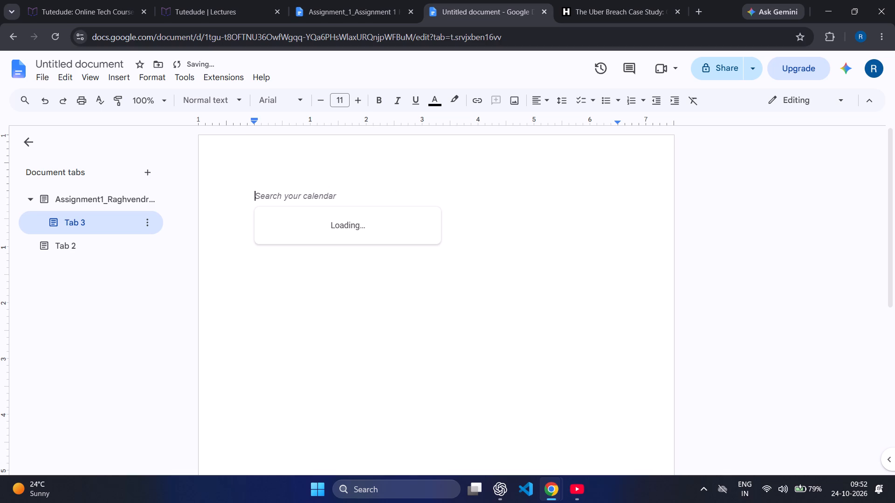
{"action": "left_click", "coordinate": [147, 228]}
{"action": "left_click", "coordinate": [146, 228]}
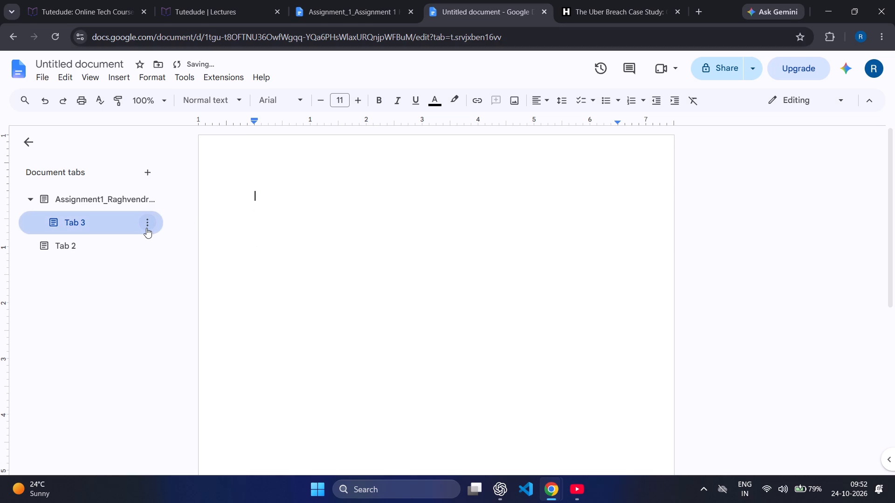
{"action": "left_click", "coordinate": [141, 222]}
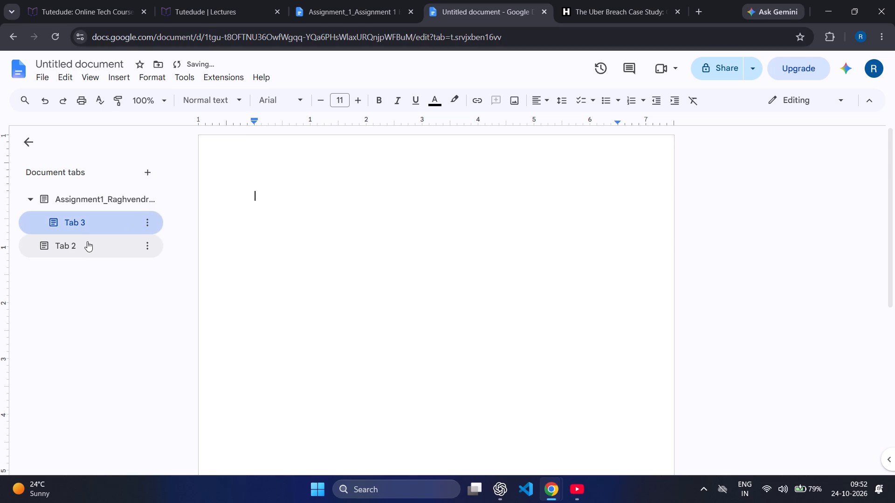
Return to the report's Assignment1 tab and review the Task 1 content from its start through the share price chart.
{"action": "left_click", "coordinate": [87, 241]}
{"action": "left_click", "coordinate": [102, 200]}
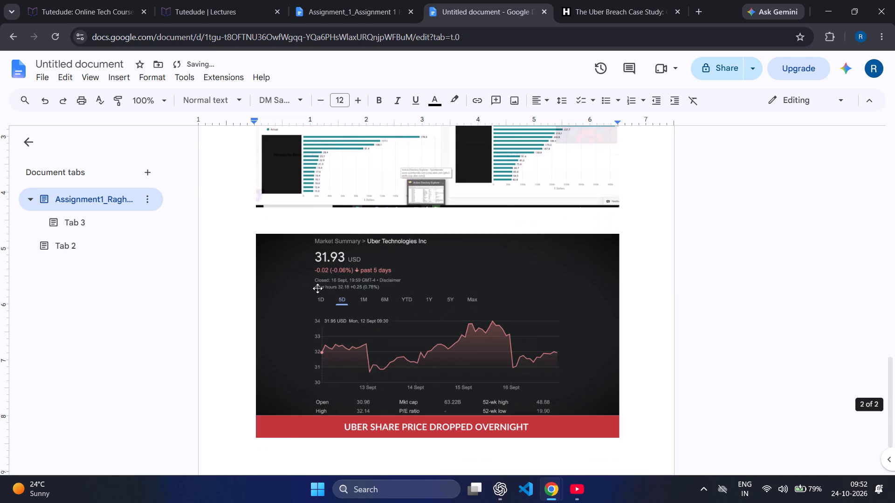
{"action": "scroll", "coordinate": [324, 289], "scroll_direction": "down", "scroll_amount": 6}
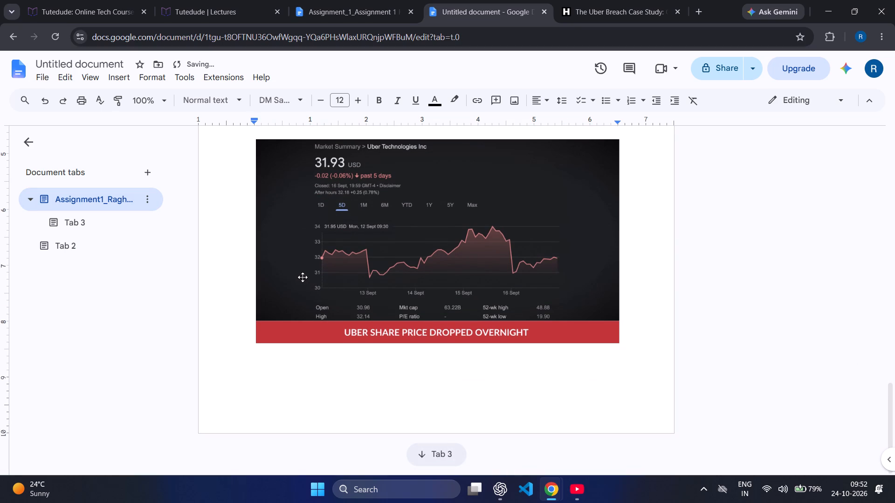
{"action": "scroll", "coordinate": [291, 274], "scroll_direction": "up", "scroll_amount": 7}
{"action": "scroll", "coordinate": [291, 274], "scroll_direction": "up", "scroll_amount": 14}
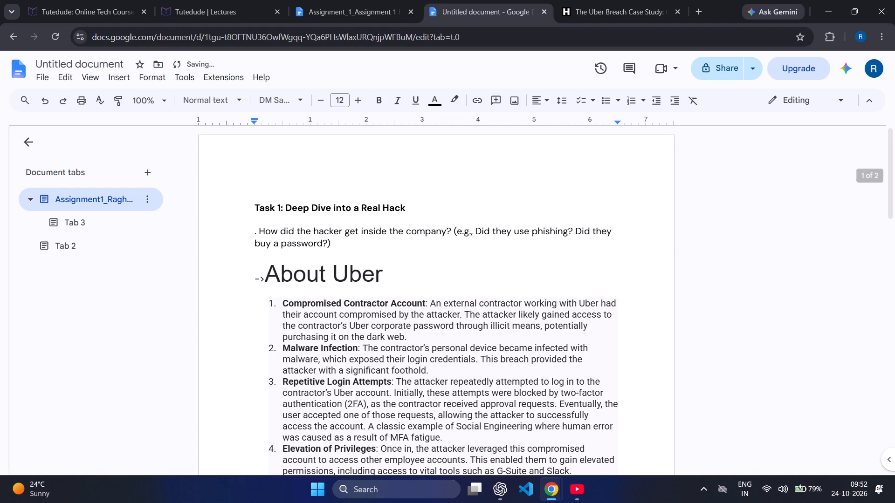
{"action": "scroll", "coordinate": [217, 248], "scroll_direction": "down", "scroll_amount": 20}
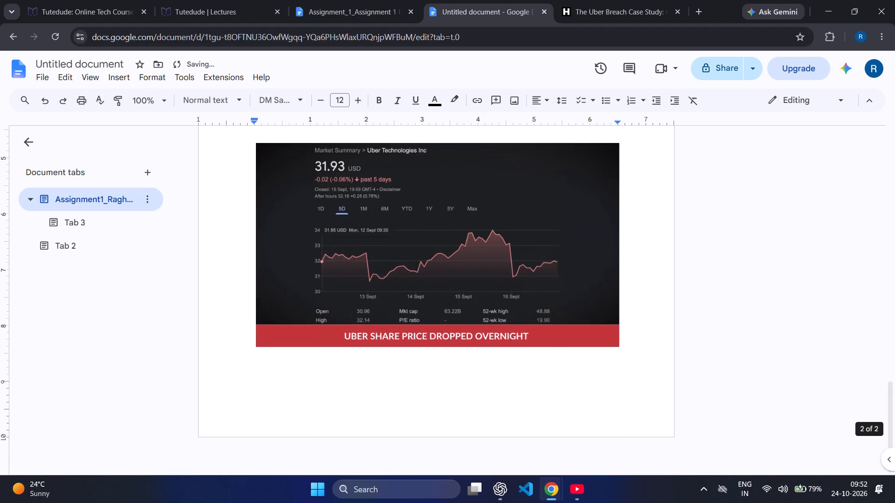
{"action": "scroll", "coordinate": [216, 248], "scroll_direction": "down", "scroll_amount": 2}
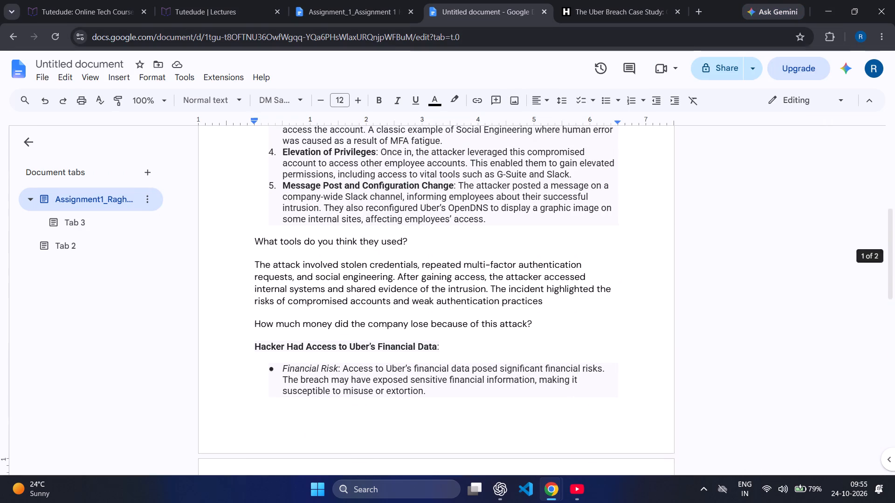
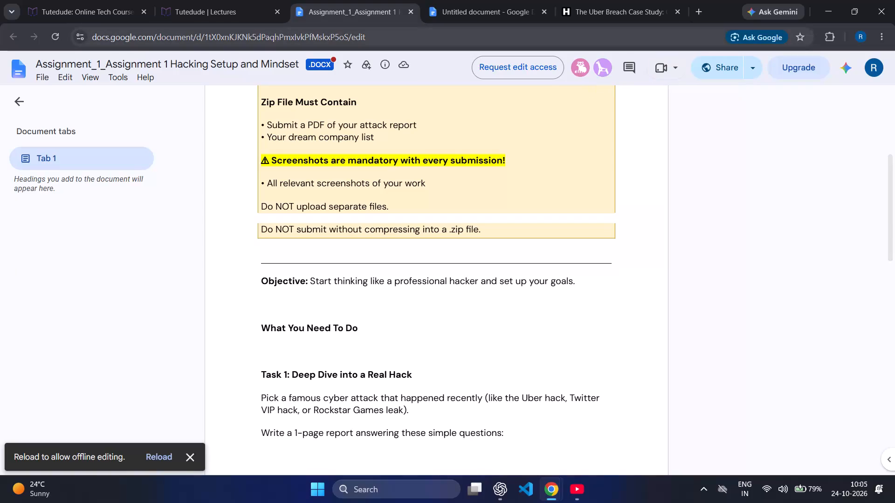
Return to the report document and compare the end of the Assignment1 tab with its blank Tab 3 subtab.
{"action": "left_click", "coordinate": [499, 17]}
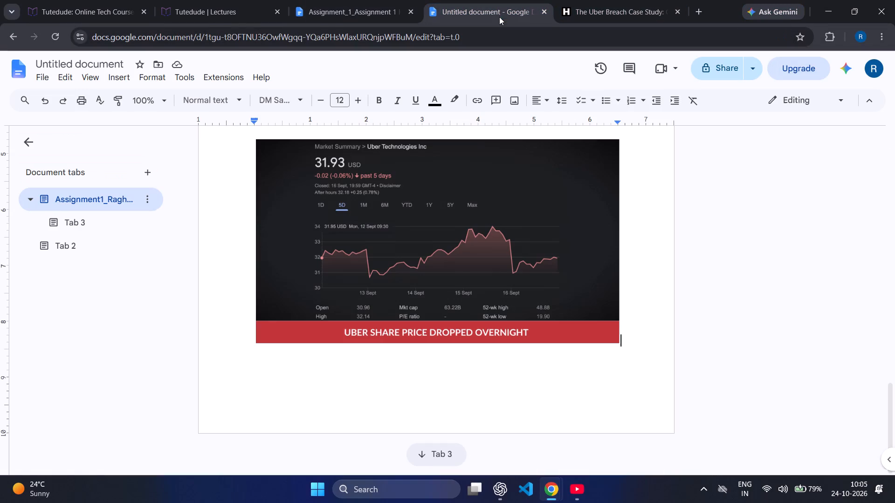
{"action": "scroll", "coordinate": [395, 323], "scroll_direction": "down", "scroll_amount": 5}
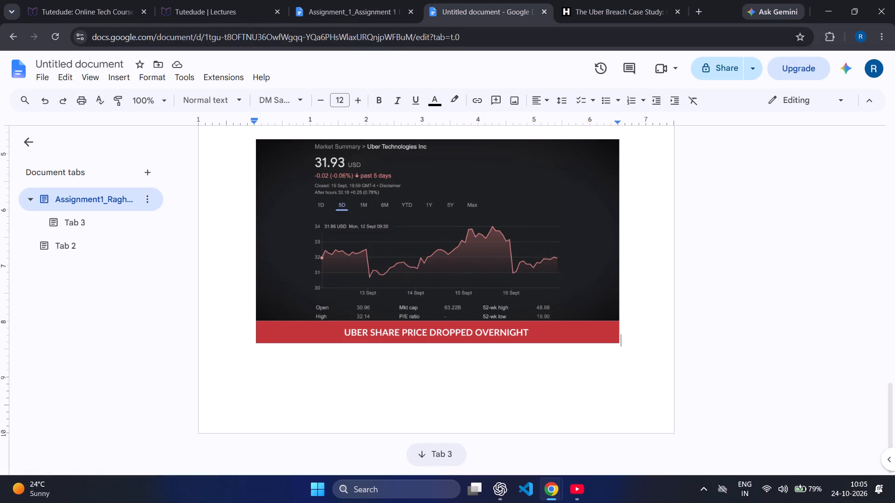
{"action": "left_click", "coordinate": [430, 459]}
{"action": "scroll", "coordinate": [422, 383], "scroll_direction": "up", "scroll_amount": 3}
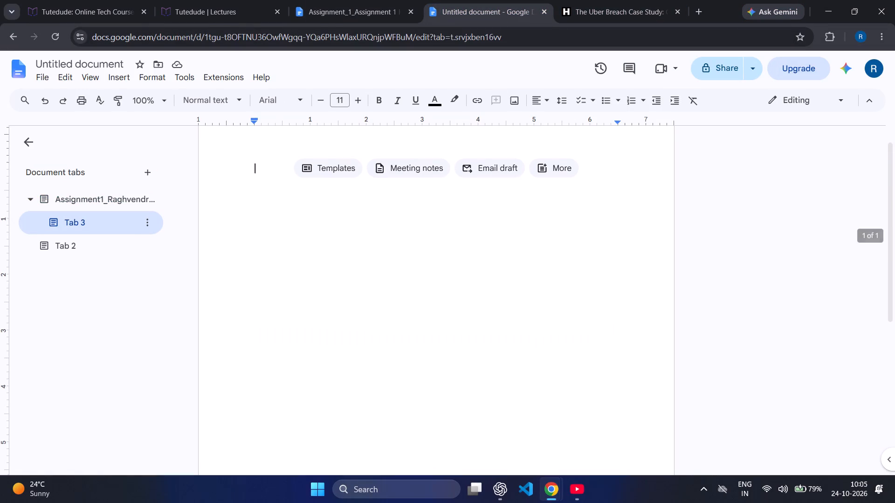
{"action": "scroll", "coordinate": [422, 383], "scroll_direction": "up", "scroll_amount": 13}
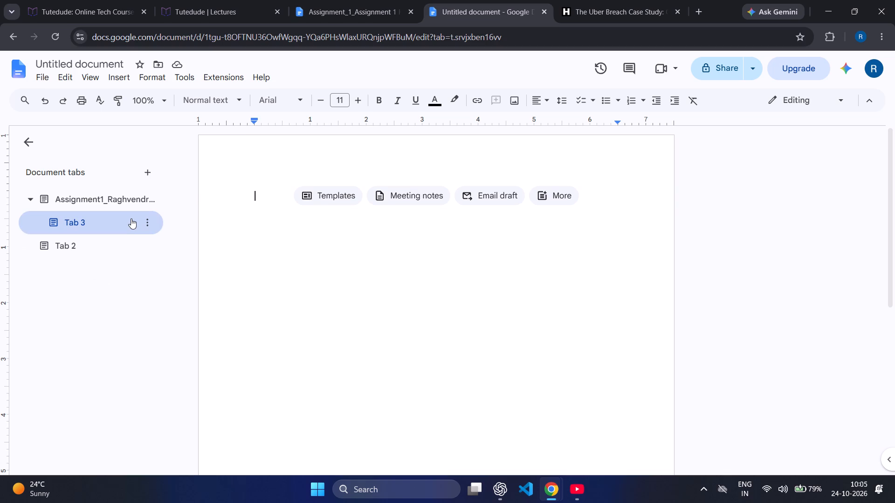
{"action": "left_click", "coordinate": [134, 195]}
{"action": "scroll", "coordinate": [500, 232], "scroll_direction": "down", "scroll_amount": 6}
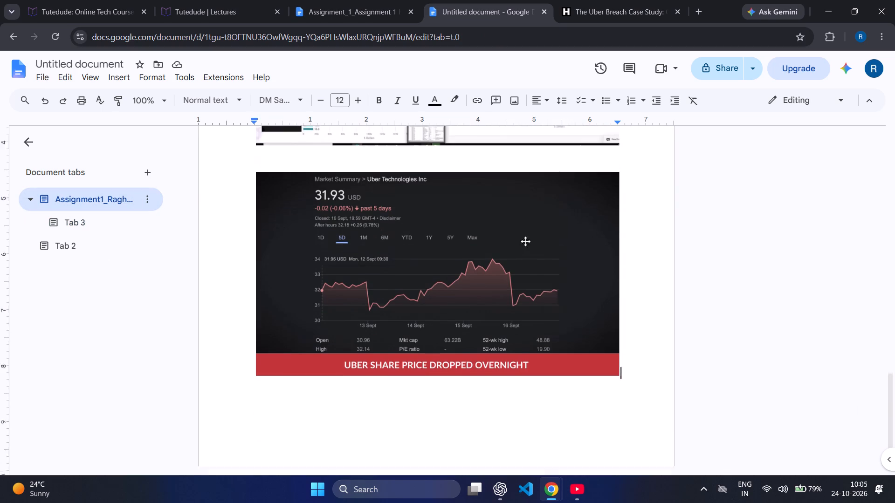
{"action": "scroll", "coordinate": [525, 241], "scroll_direction": "down", "scroll_amount": 1}
{"action": "scroll", "coordinate": [593, 263], "scroll_direction": "down", "scroll_amount": 5}
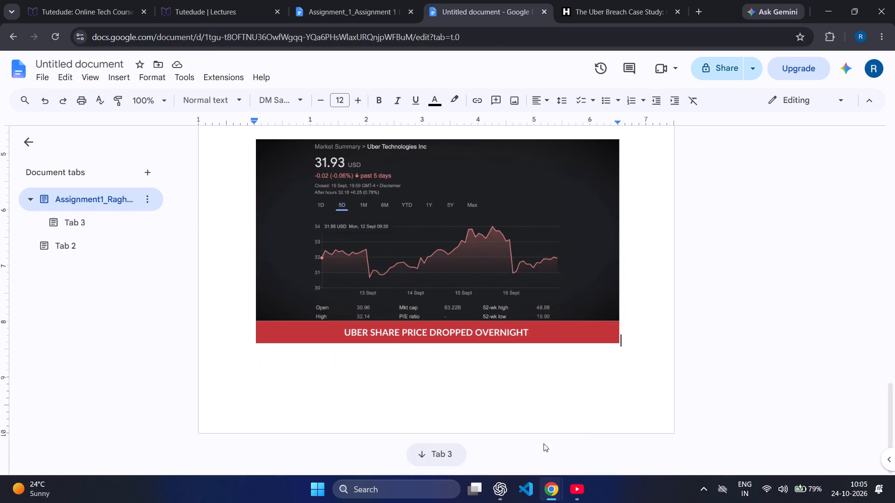
Delete the Tab 3 subtab and Tab 2 from the report, keeping only the Assignment1 tab.
{"action": "right_click", "coordinate": [115, 224]}
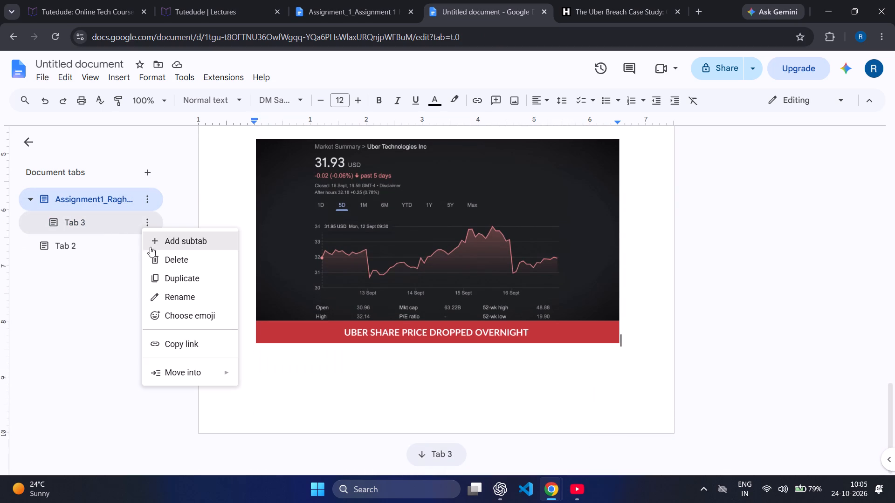
{"action": "left_click", "coordinate": [166, 260]}
{"action": "right_click", "coordinate": [124, 220]}
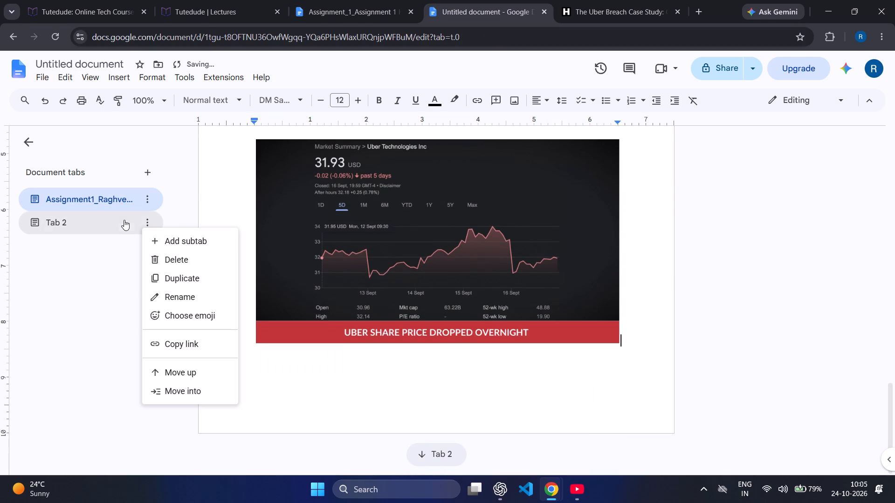
{"action": "left_click", "coordinate": [158, 267]}
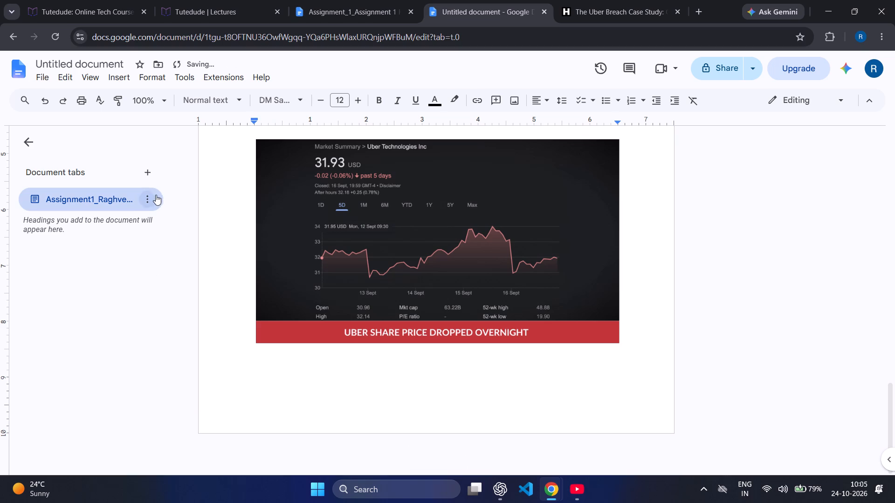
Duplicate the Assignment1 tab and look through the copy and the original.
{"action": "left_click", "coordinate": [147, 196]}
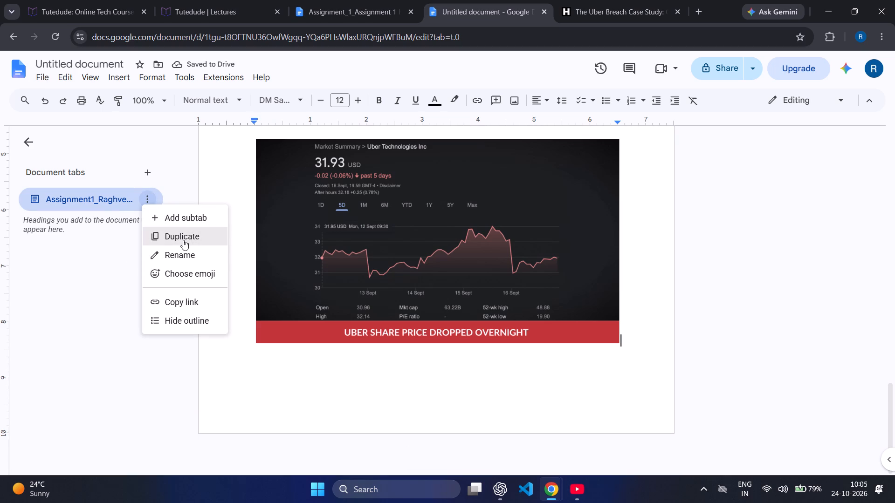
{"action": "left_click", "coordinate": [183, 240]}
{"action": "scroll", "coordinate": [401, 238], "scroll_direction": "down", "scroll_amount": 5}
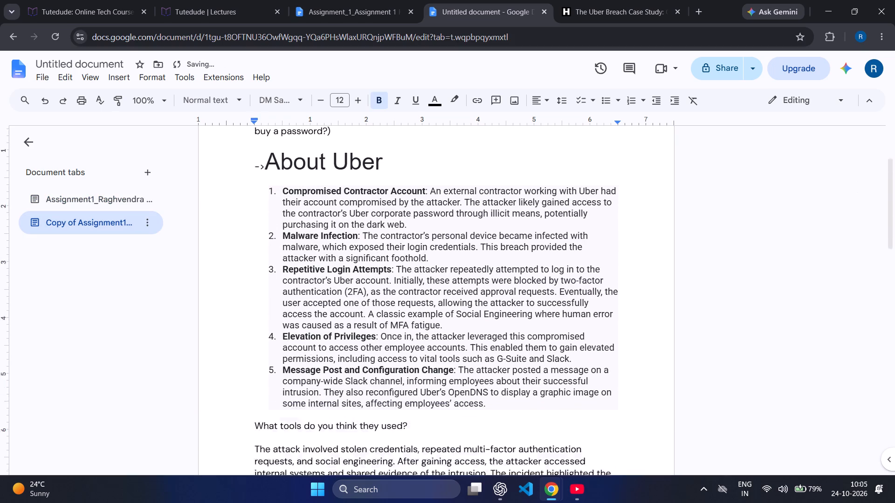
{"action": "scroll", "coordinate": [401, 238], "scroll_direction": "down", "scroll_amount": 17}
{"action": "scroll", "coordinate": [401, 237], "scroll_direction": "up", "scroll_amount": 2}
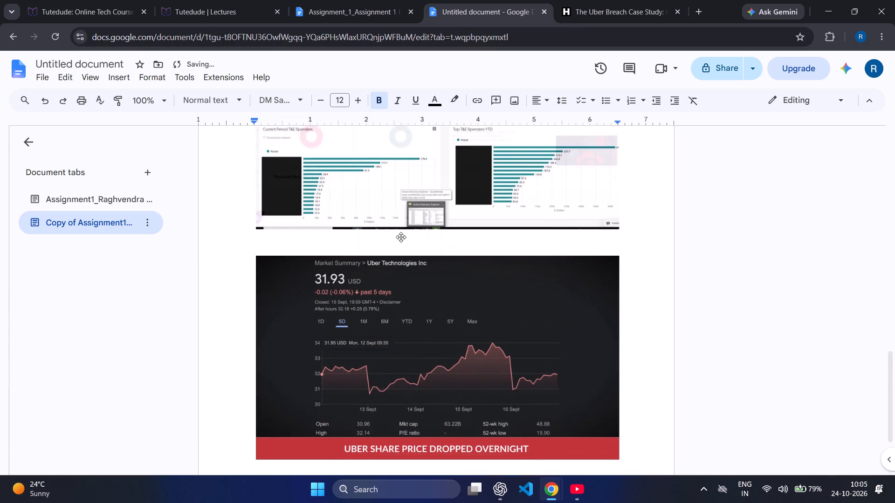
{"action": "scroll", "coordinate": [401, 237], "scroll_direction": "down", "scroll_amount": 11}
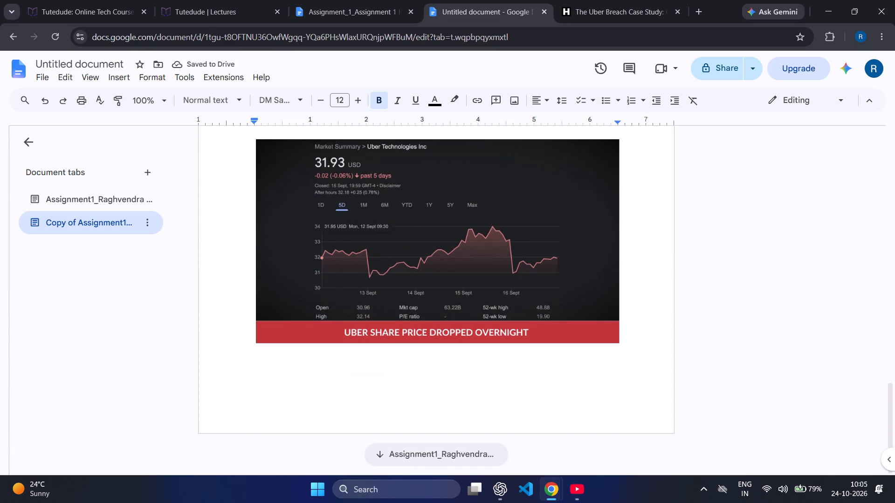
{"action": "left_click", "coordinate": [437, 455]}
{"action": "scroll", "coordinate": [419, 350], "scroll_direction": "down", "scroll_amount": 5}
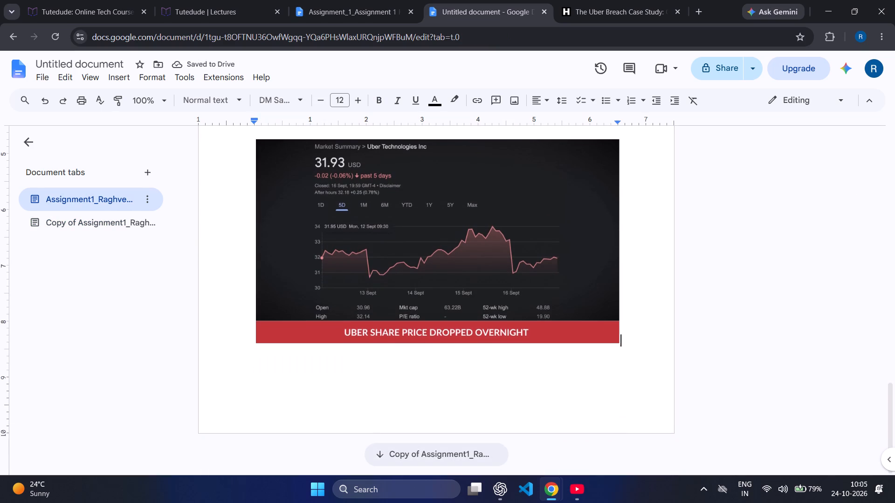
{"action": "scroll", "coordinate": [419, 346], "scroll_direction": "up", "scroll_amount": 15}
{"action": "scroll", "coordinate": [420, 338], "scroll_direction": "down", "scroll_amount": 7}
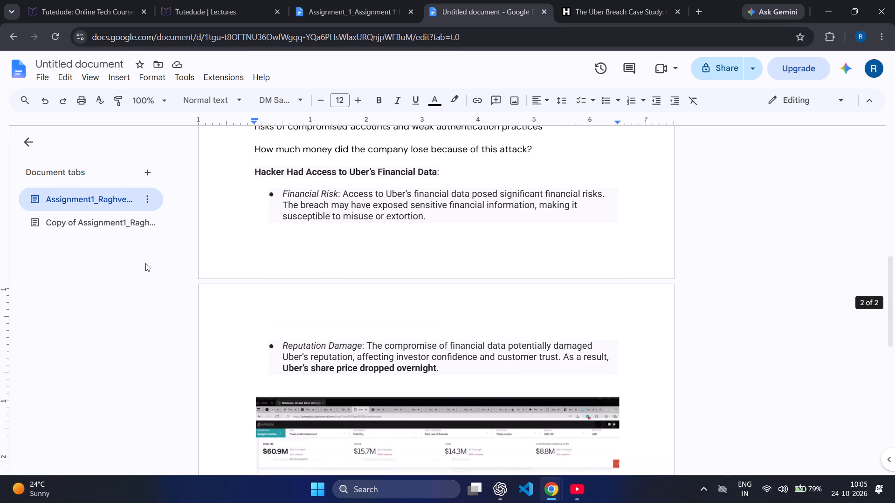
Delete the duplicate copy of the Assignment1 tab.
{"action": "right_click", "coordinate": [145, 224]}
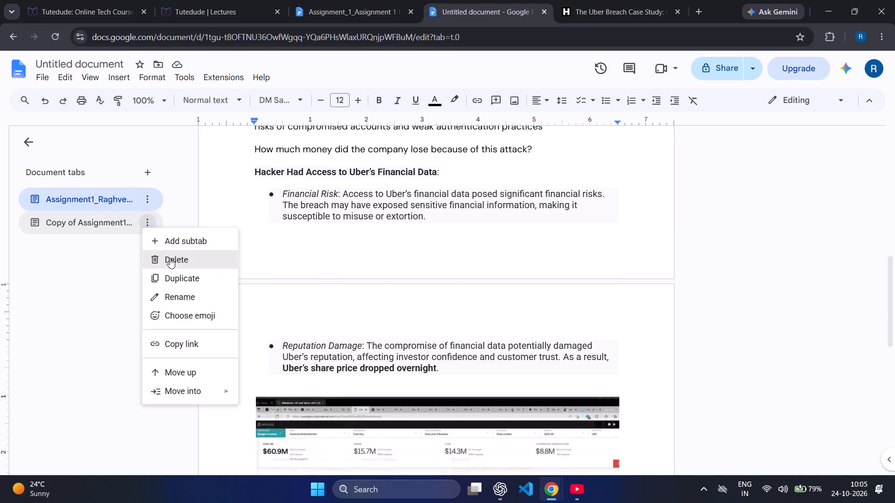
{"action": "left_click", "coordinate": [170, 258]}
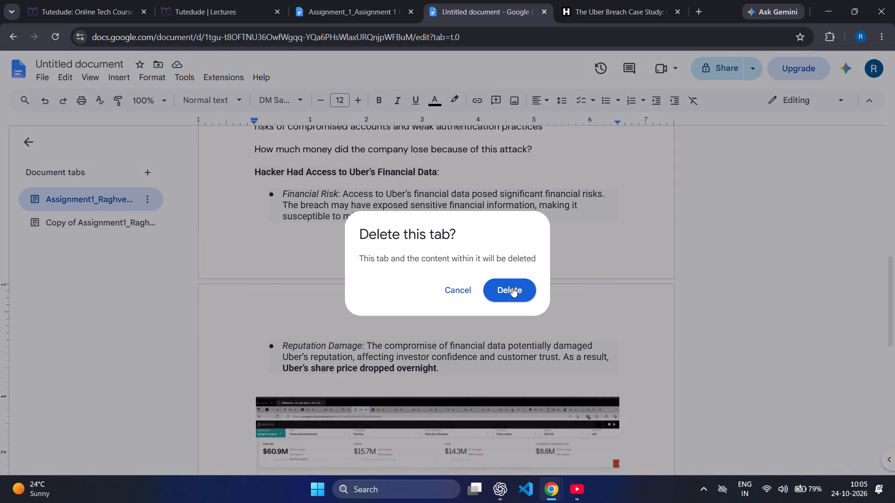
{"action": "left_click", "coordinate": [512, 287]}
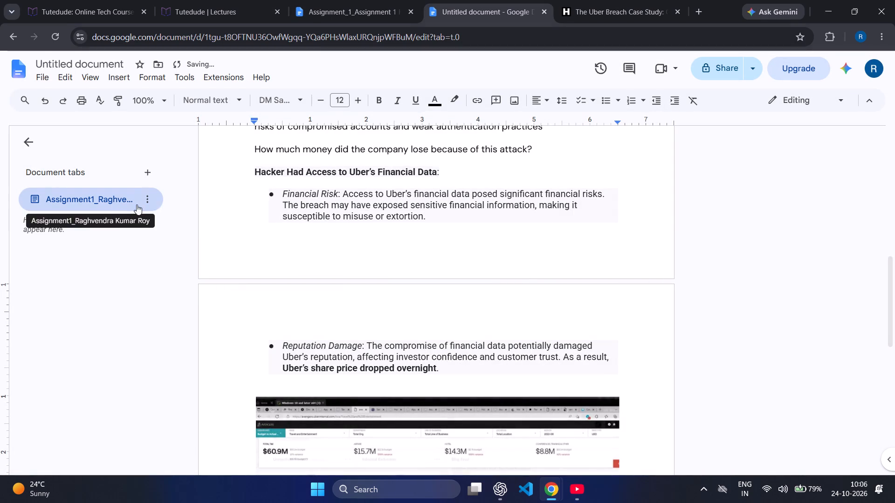
Add a subtab under Assignment1, paste the heading "Task 2: Building Your Hacker Profile" into it and start a new line.
{"action": "left_click", "coordinate": [151, 201]}
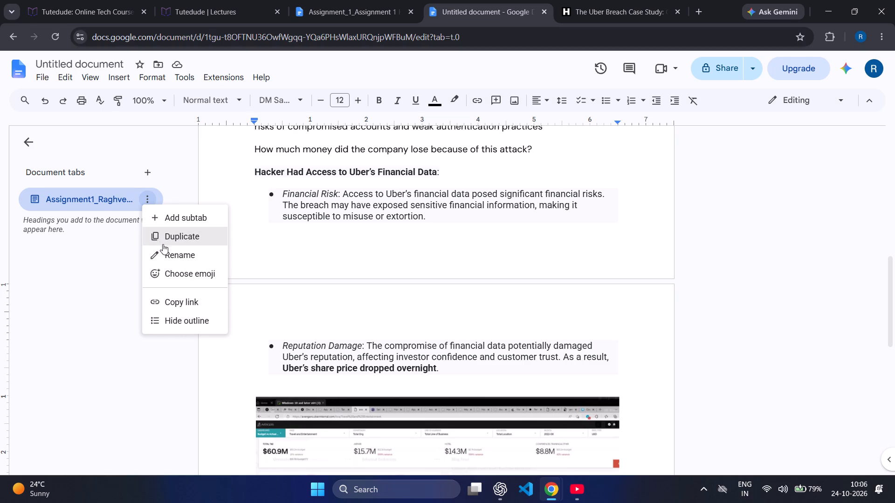
{"action": "left_click", "coordinate": [193, 218]}
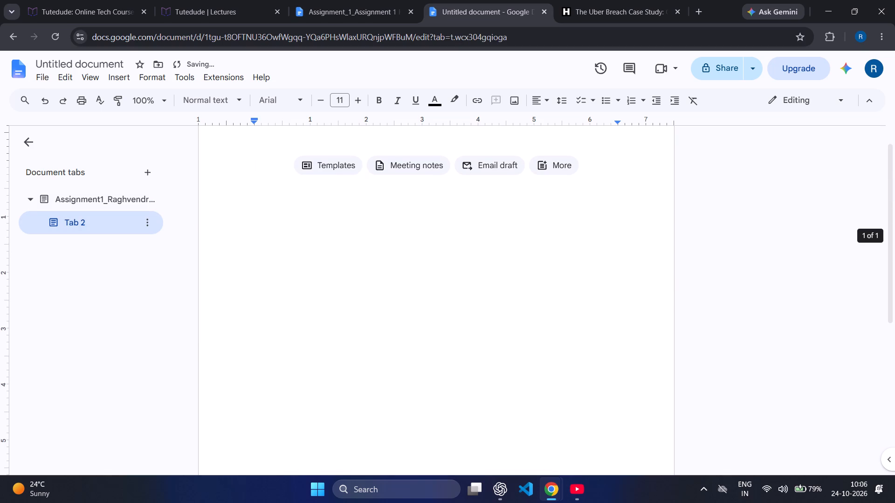
{"action": "right_click", "coordinate": [281, 165]}
{"action": "left_click", "coordinate": [303, 218]}
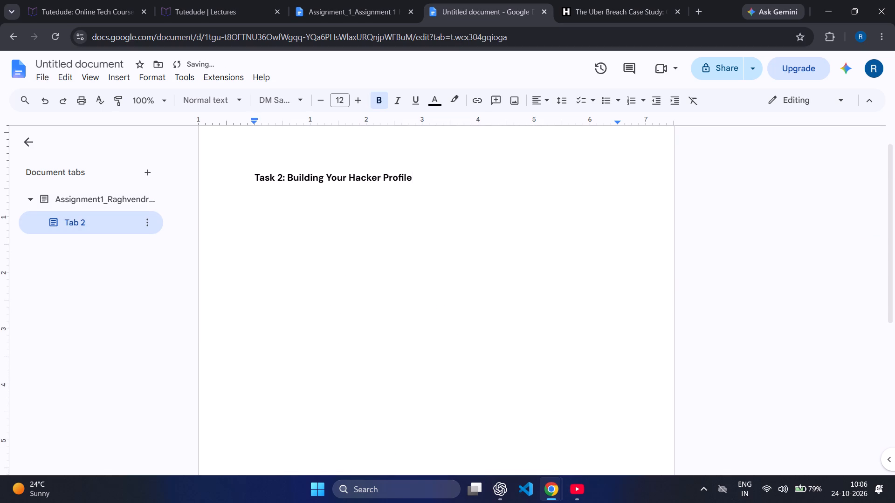
{"action": "key", "text": "Return"}
Read the Task 2: Building Your Hacker Profile instructions in the Assignment_1 brief.
{"action": "left_click", "coordinate": [380, 9]}
{"action": "scroll", "coordinate": [371, 372], "scroll_direction": "down", "scroll_amount": 2}
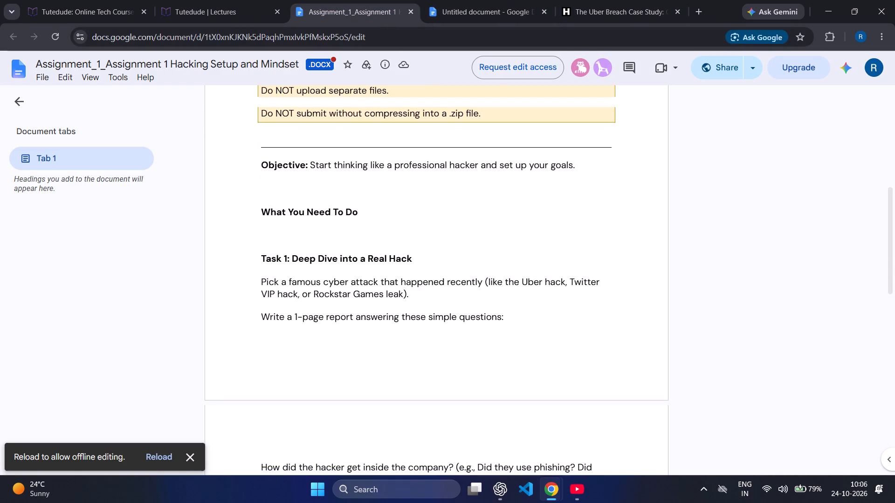
{"action": "scroll", "coordinate": [366, 332], "scroll_direction": "down", "scroll_amount": 4}
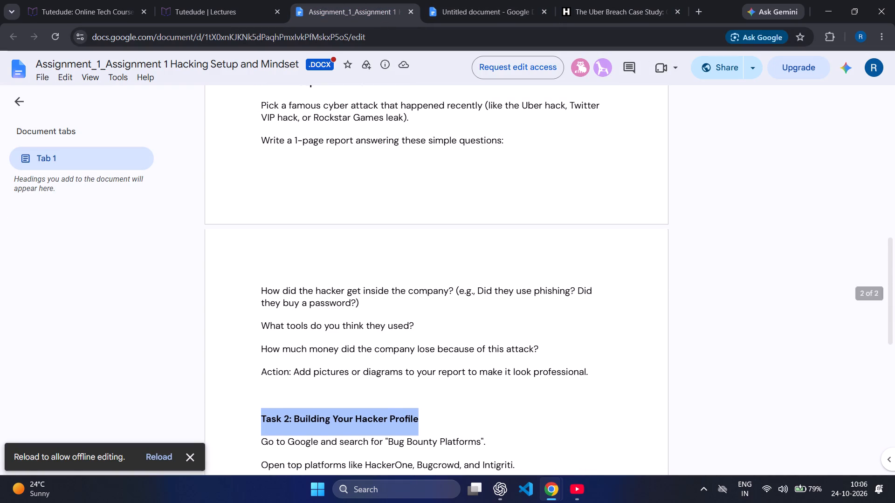
{"action": "scroll", "coordinate": [367, 331], "scroll_direction": "down", "scroll_amount": 4}
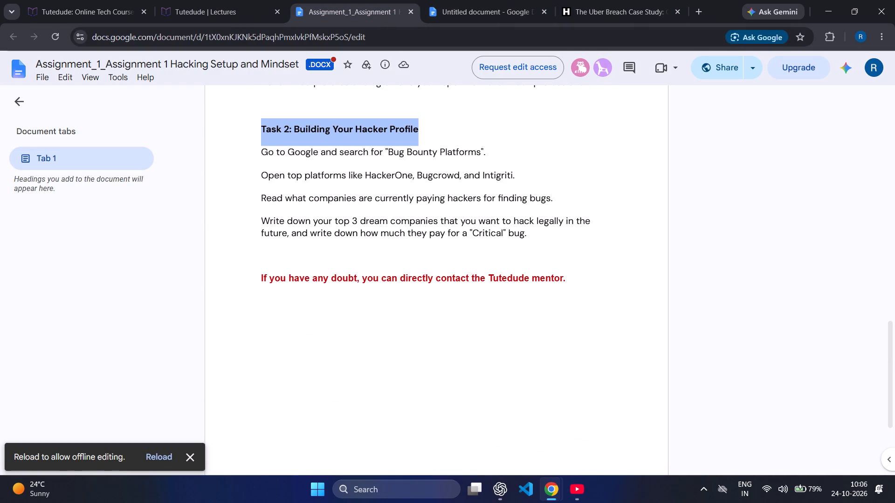
{"action": "scroll", "coordinate": [291, 176], "scroll_direction": "up", "scroll_amount": 6}
{"action": "scroll", "coordinate": [291, 176], "scroll_direction": "down", "scroll_amount": 5}
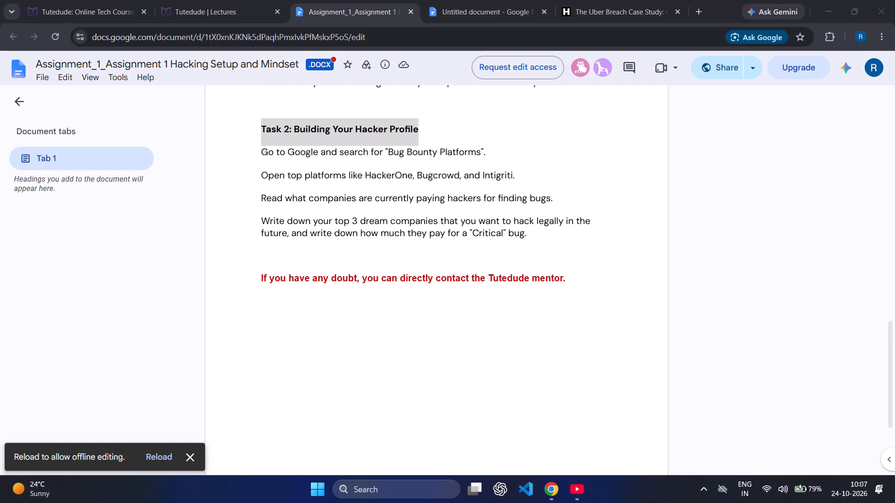
{"action": "left_click_drag", "start_coordinate": [255, 152], "coordinate": [319, 152]}
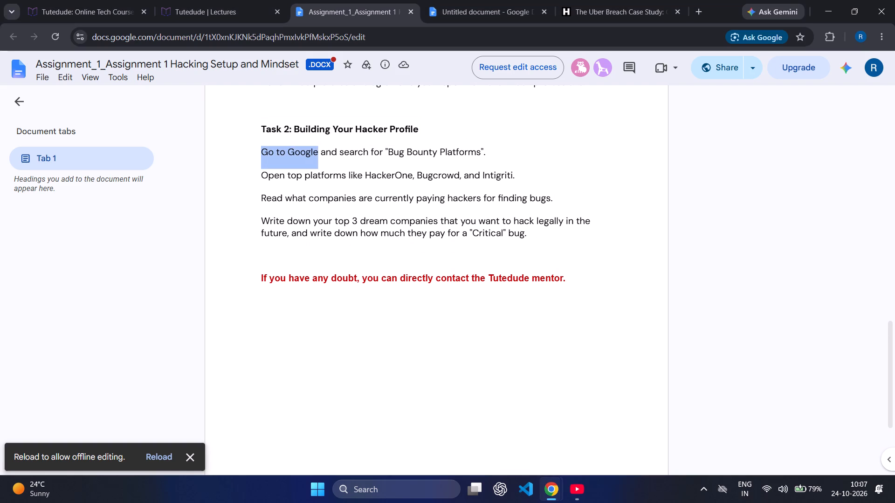
{"action": "left_click_drag", "start_coordinate": [319, 152], "coordinate": [557, 215]}
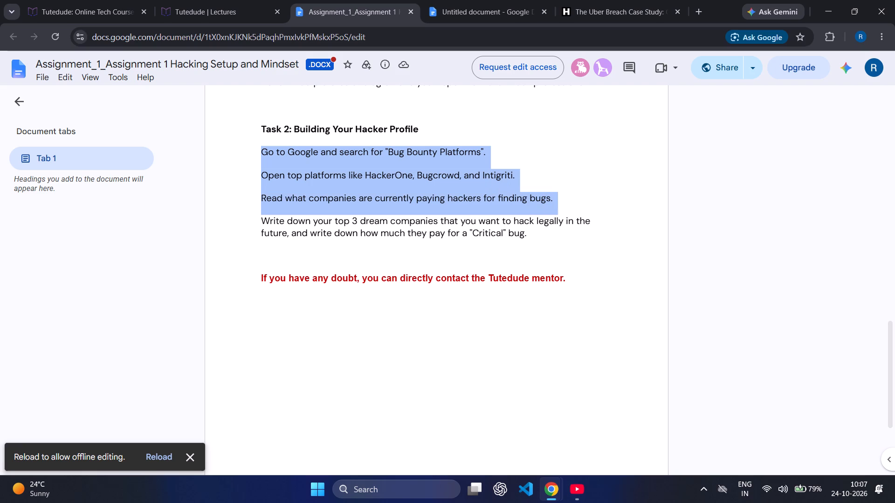
{"action": "left_click_drag", "start_coordinate": [557, 215], "coordinate": [586, 234]}
{"action": "right_click", "coordinate": [586, 234]}
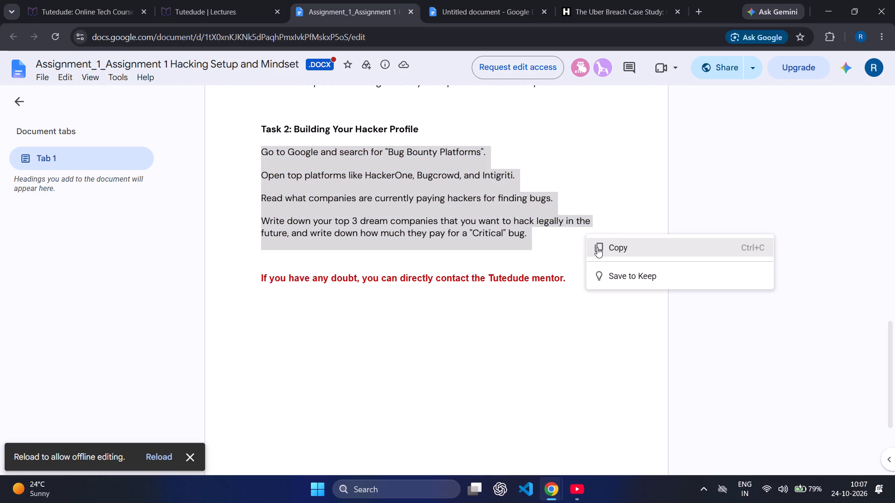
{"action": "left_click", "coordinate": [597, 247]}
Return to the Uber Breach case study page and look back up through the article.
{"action": "left_click", "coordinate": [587, 10]}
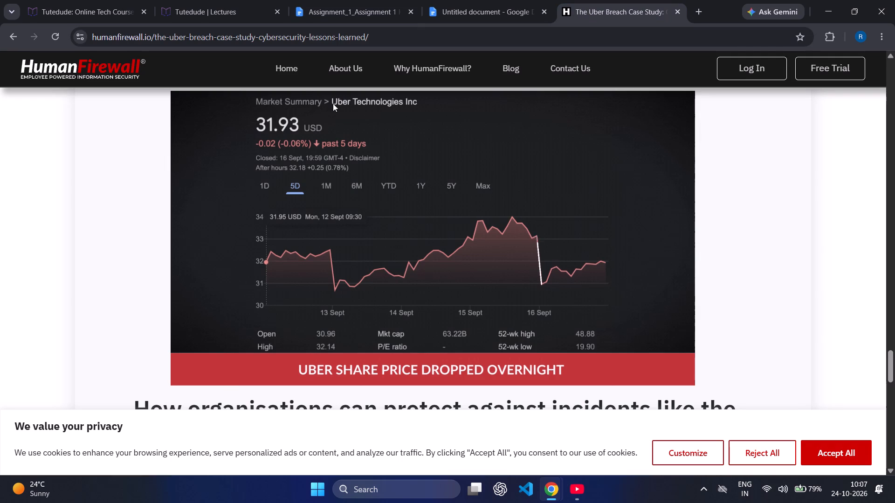
{"action": "scroll", "coordinate": [333, 103], "scroll_direction": "up", "scroll_amount": 7}
{"action": "scroll", "coordinate": [334, 101], "scroll_direction": "up", "scroll_amount": 14}
{"action": "scroll", "coordinate": [334, 100], "scroll_direction": "up", "scroll_amount": 7}
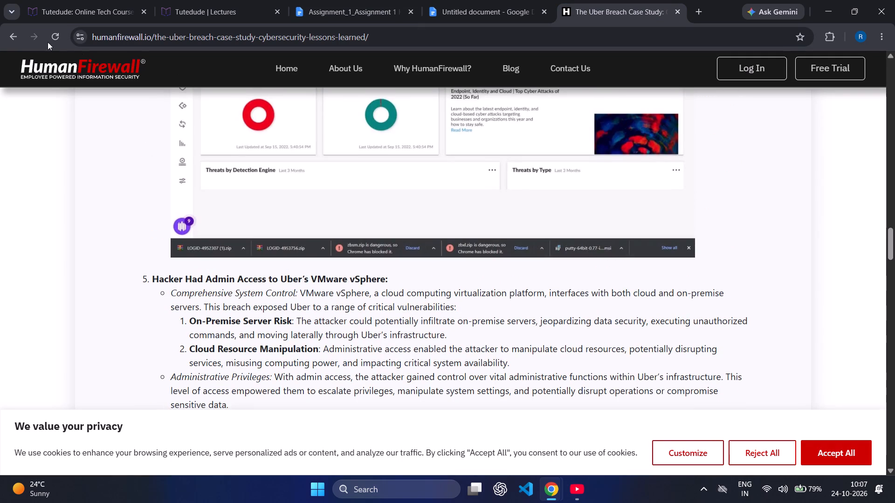
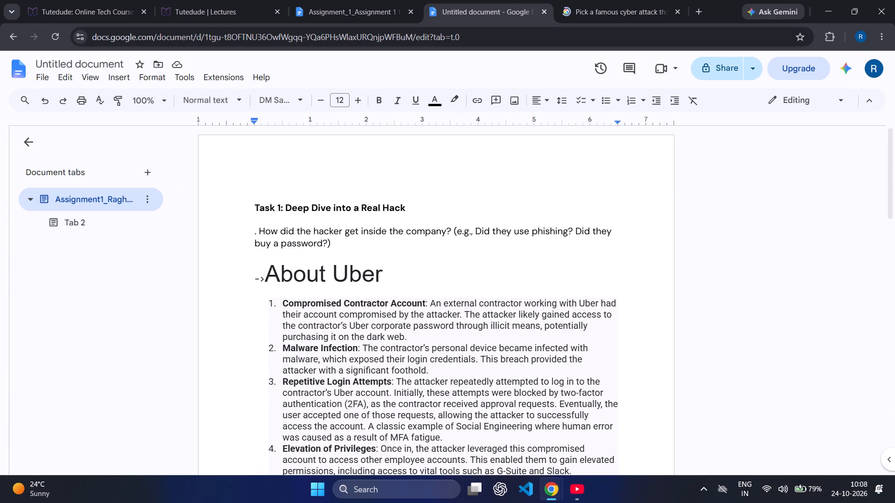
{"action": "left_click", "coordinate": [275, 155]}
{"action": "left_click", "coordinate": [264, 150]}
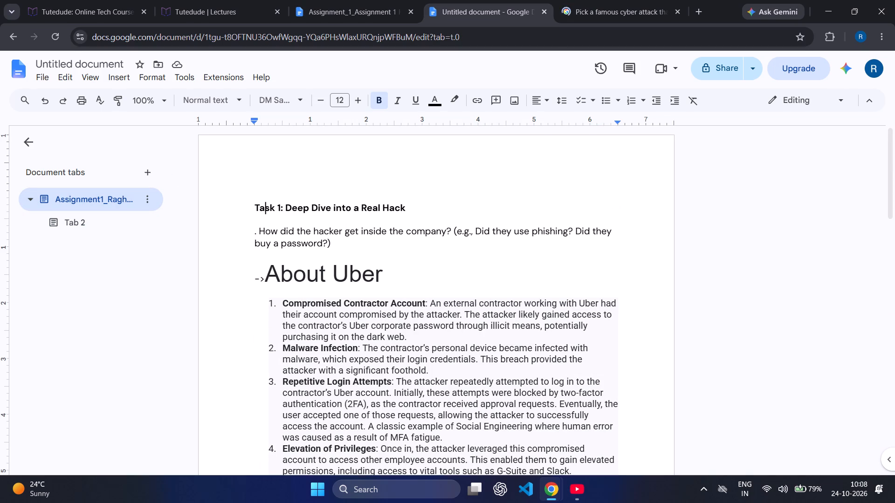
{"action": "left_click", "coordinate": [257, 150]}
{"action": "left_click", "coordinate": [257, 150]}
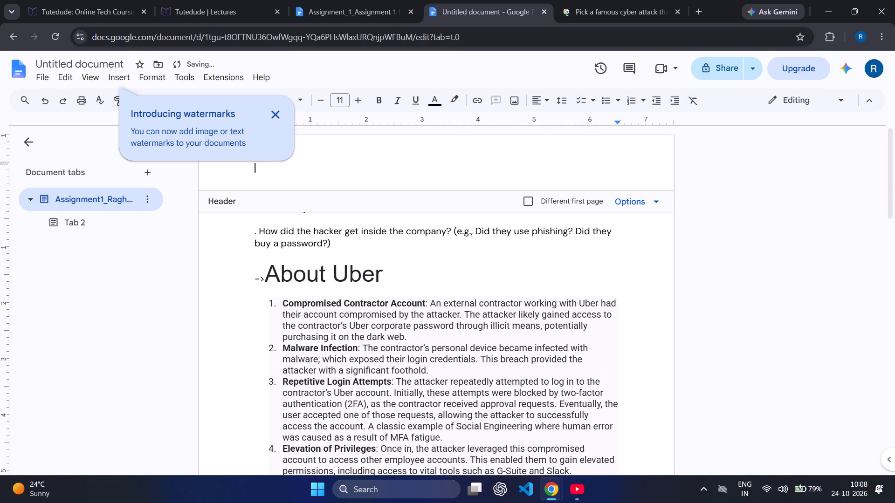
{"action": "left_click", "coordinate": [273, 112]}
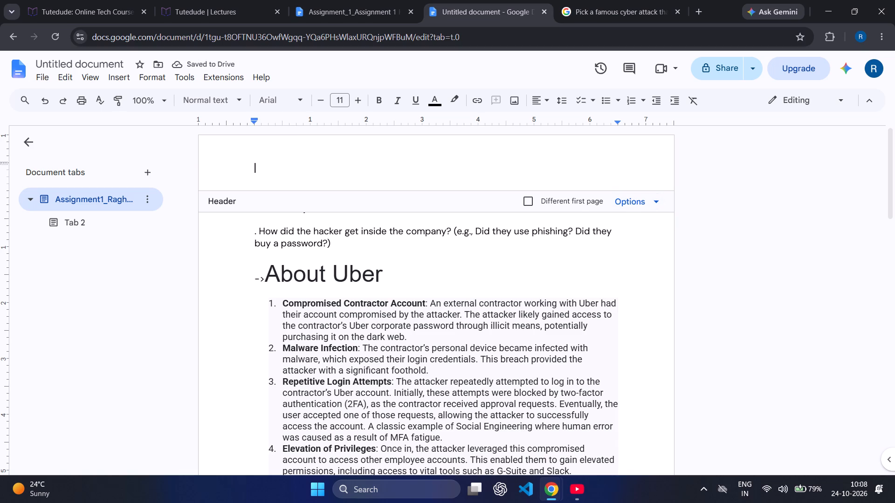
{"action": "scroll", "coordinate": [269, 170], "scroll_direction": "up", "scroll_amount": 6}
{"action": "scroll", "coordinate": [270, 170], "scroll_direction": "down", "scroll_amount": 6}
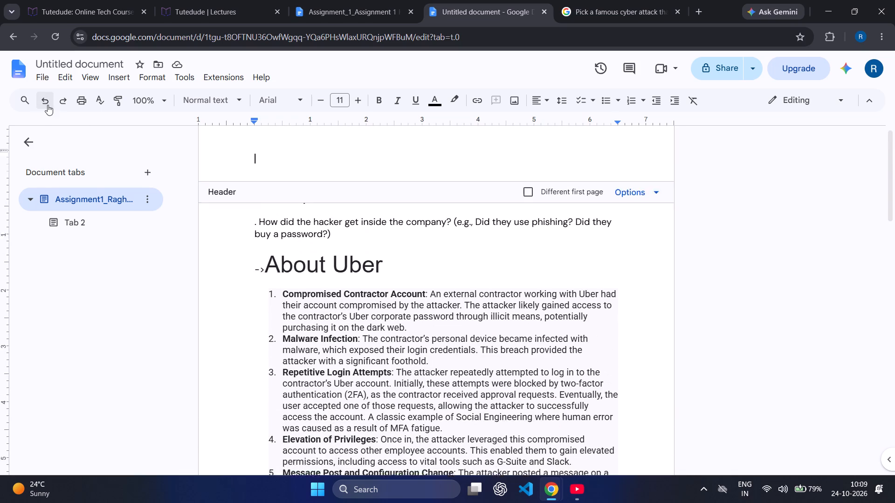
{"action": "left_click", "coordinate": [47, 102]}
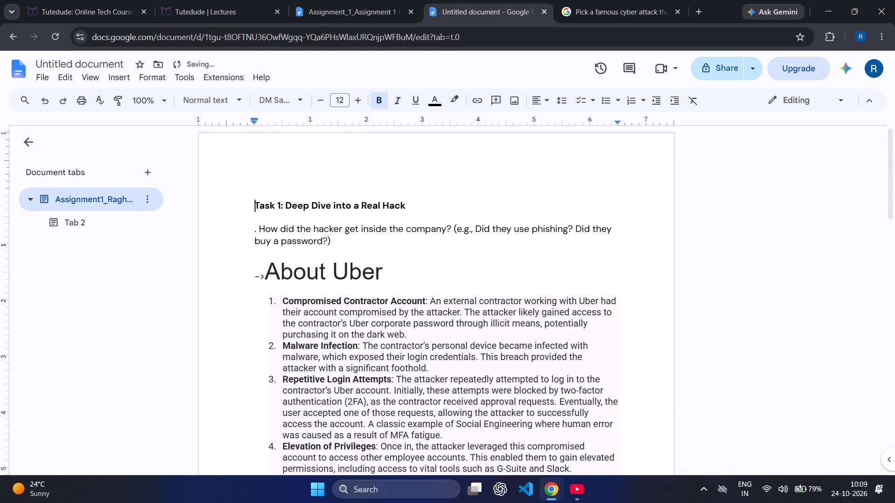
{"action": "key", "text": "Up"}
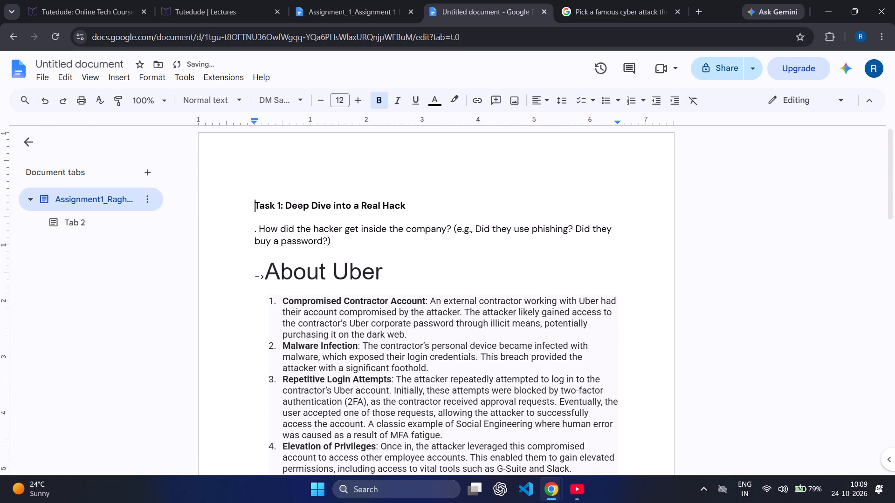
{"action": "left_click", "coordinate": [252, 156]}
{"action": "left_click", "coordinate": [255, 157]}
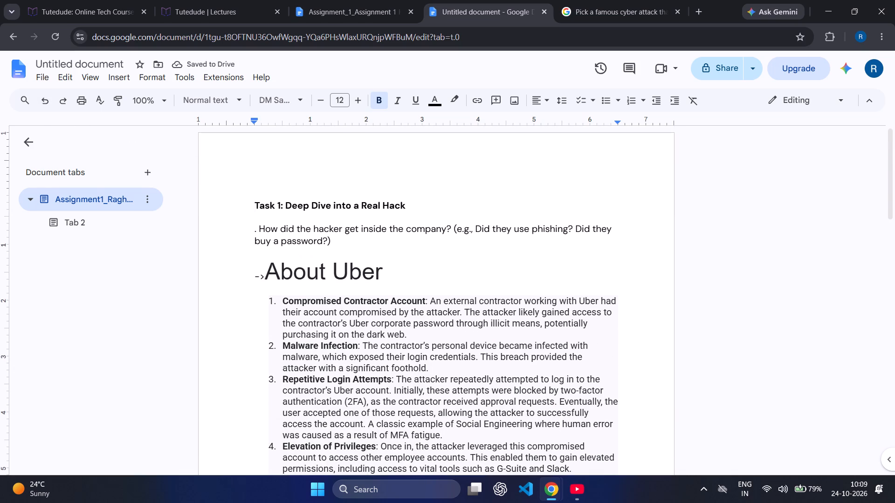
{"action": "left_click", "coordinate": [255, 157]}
Paste the copied CYBERSECURITY INCIDENT REPORT block with target company, date of attack and threat actor group on a new line below the Task 1 heading.
{"action": "left_click", "coordinate": [408, 206]}
{"action": "key", "text": "Return"}
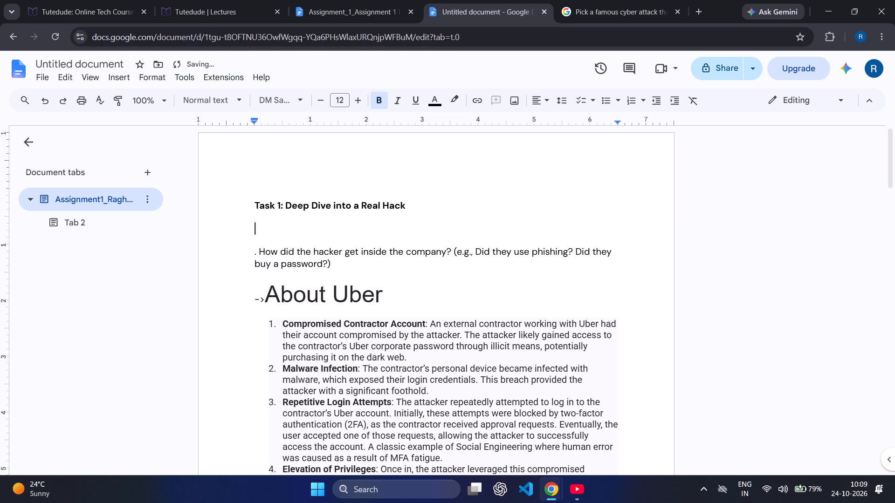
{"action": "right_click", "coordinate": [267, 226]}
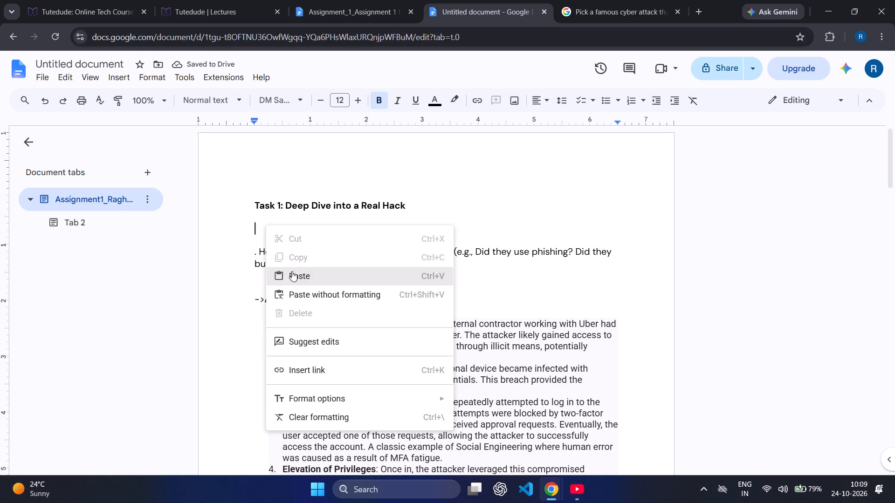
{"action": "left_click", "coordinate": [293, 279]}
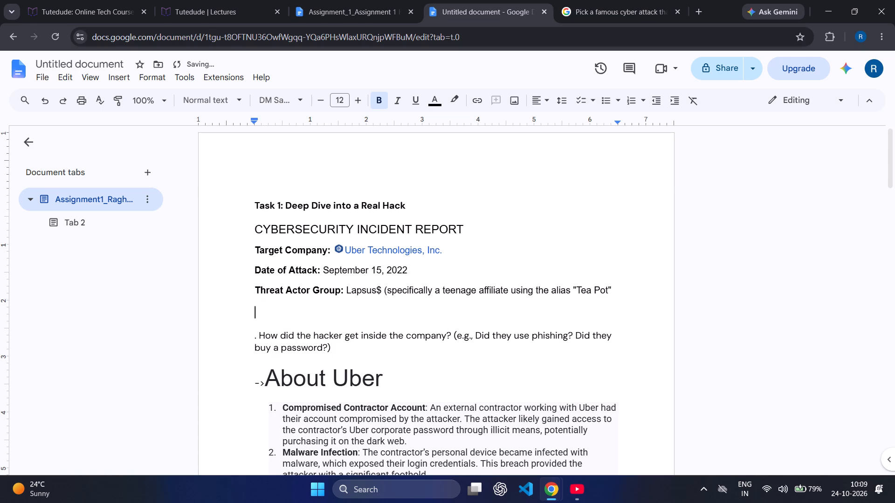
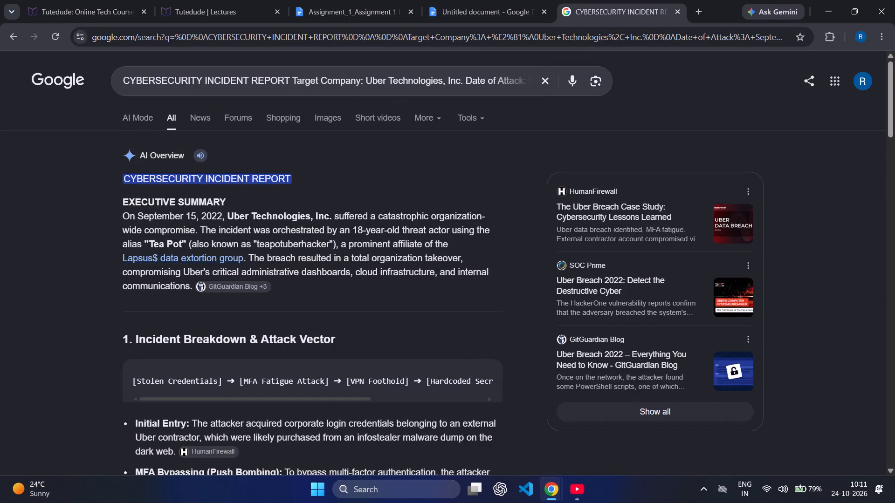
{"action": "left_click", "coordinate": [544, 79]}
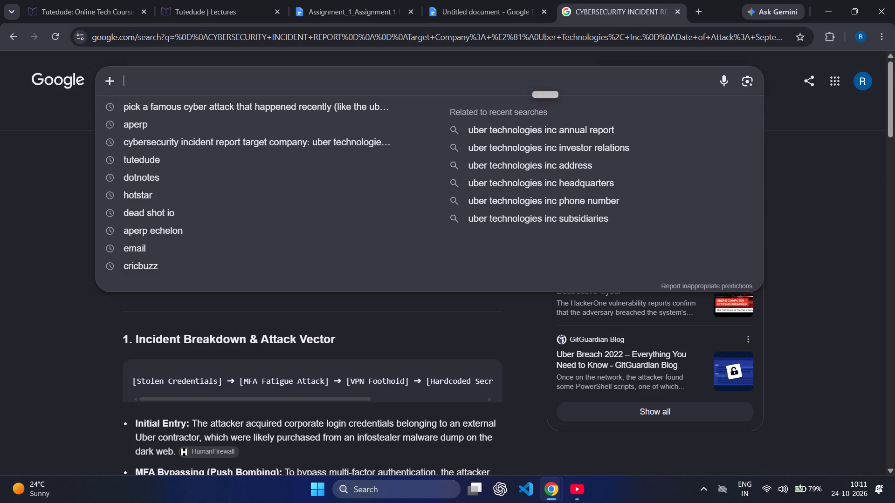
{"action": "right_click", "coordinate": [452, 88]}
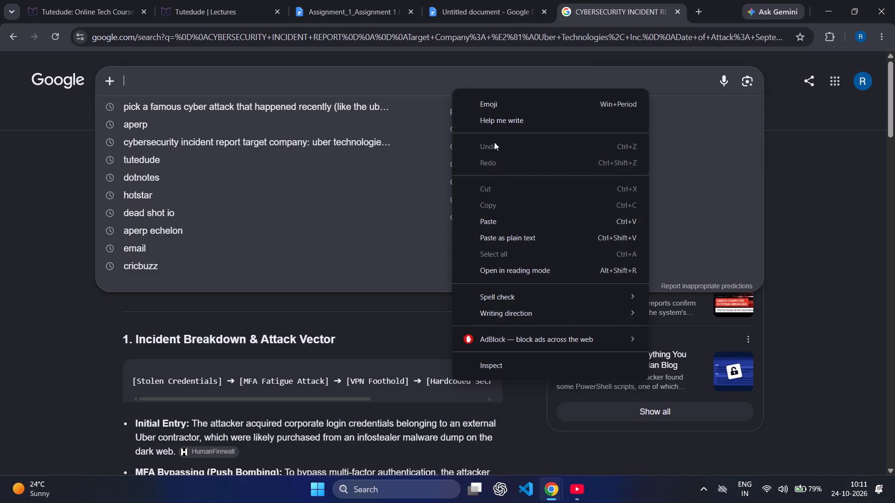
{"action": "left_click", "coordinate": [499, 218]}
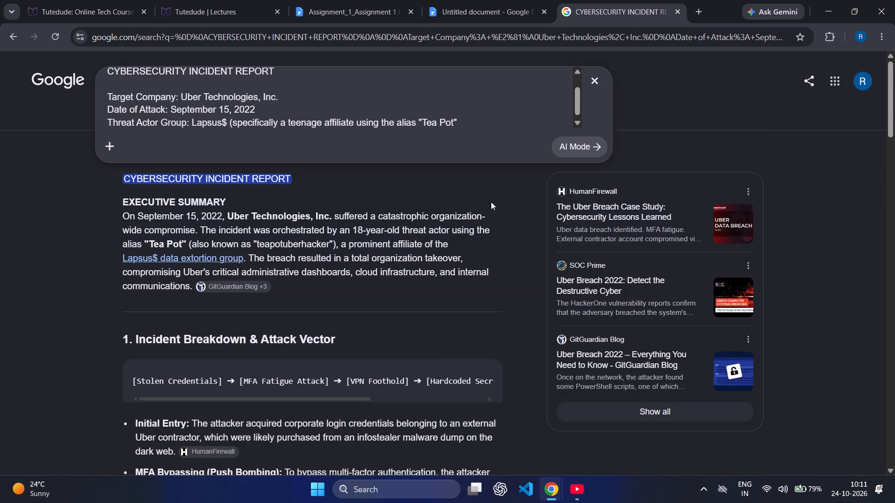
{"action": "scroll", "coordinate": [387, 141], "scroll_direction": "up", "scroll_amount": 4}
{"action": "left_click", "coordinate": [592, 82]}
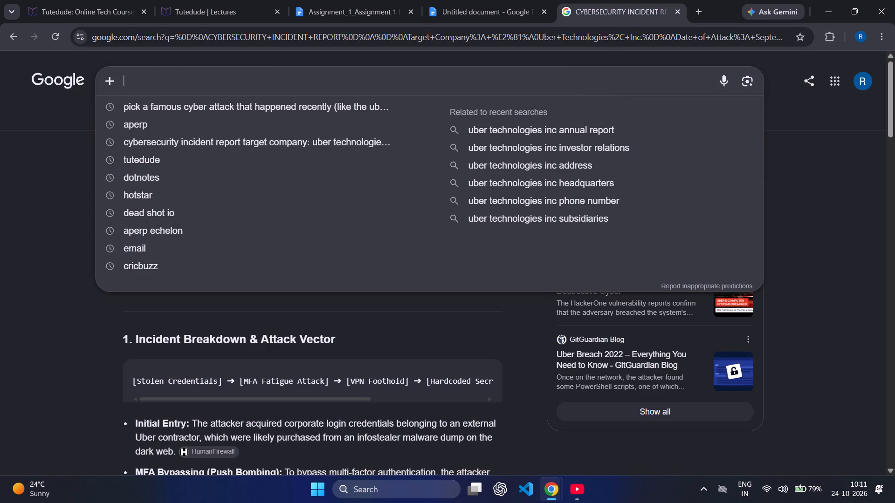
Copy the four Task 2 instruction lines from the assignment brief and run them as a Google search in place of the Uber query.
{"action": "left_click", "coordinate": [374, 8]}
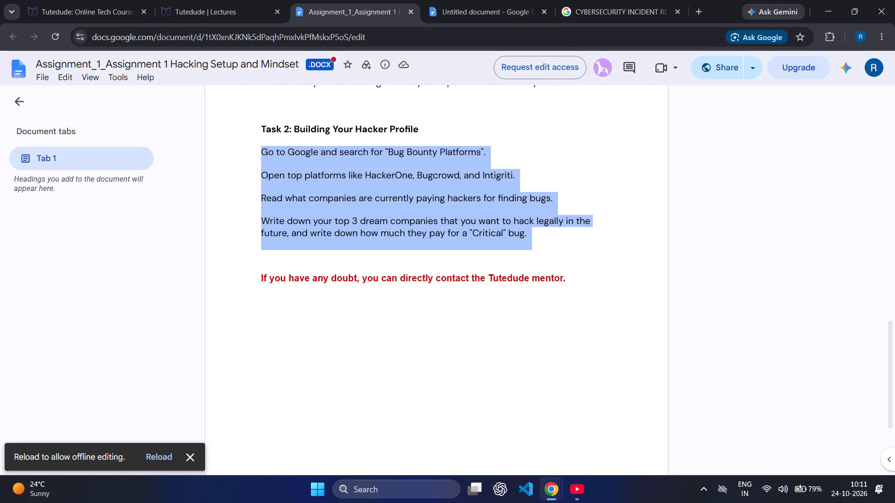
{"action": "left_click_drag", "start_coordinate": [259, 149], "coordinate": [292, 149]}
{"action": "left_click_drag", "start_coordinate": [257, 149], "coordinate": [287, 155]}
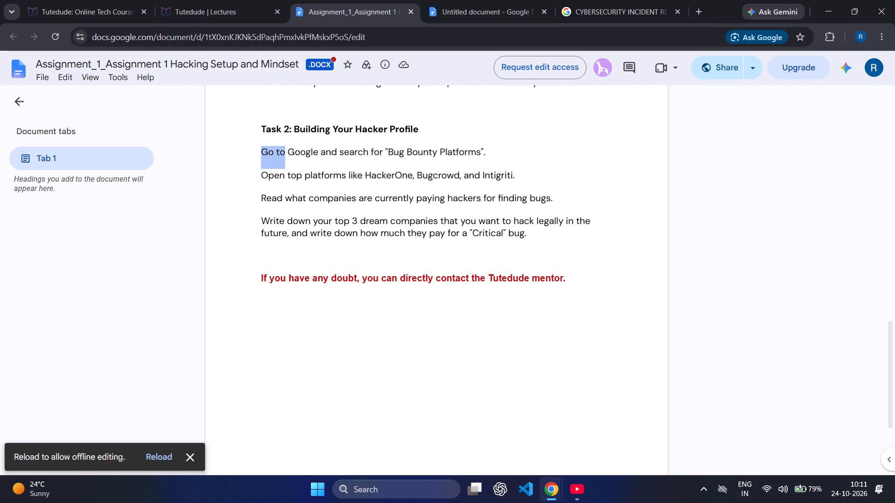
{"action": "left_click_drag", "start_coordinate": [287, 155], "coordinate": [565, 238]}
{"action": "right_click", "coordinate": [565, 238]}
{"action": "left_click", "coordinate": [573, 246]}
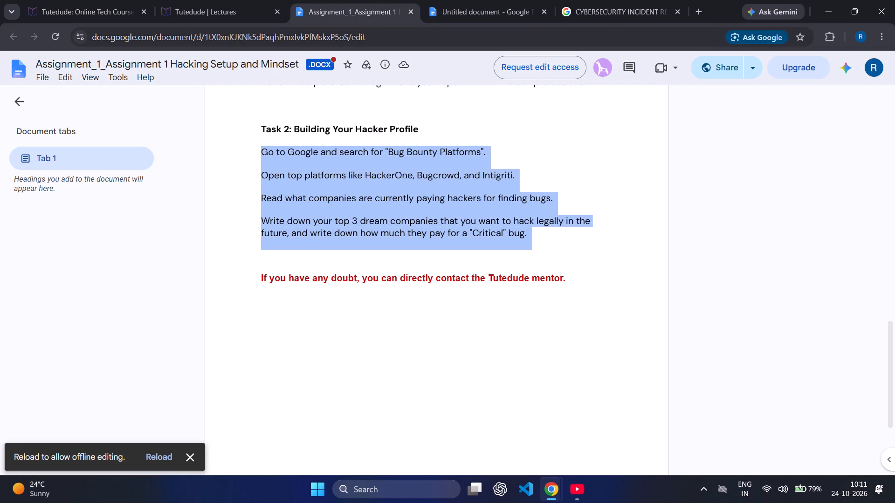
{"action": "left_click", "coordinate": [613, 10]}
{"action": "left_click", "coordinate": [476, 85]}
{"action": "right_click", "coordinate": [476, 85]}
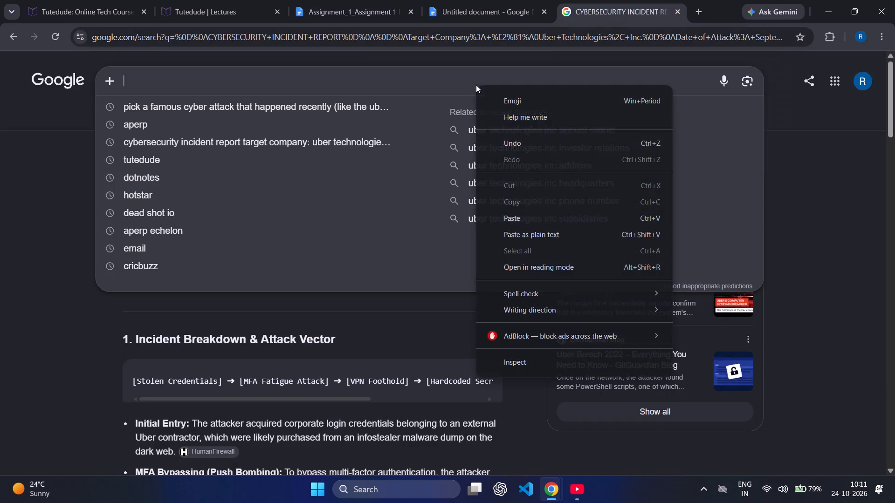
{"action": "left_click", "coordinate": [527, 214]}
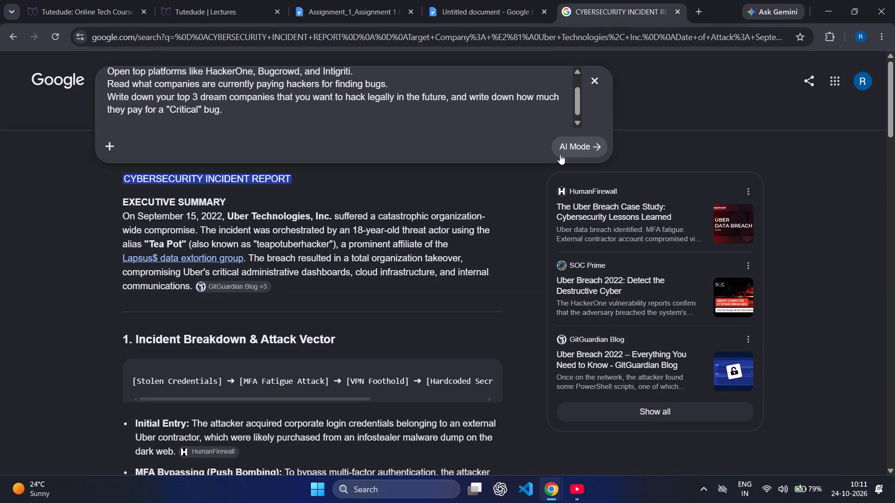
{"action": "key", "text": "Return"}
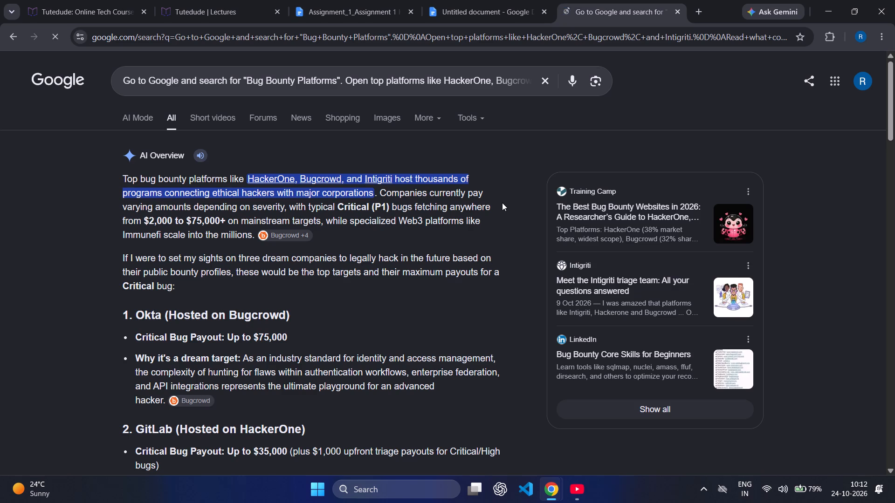
Recheck the Task 2 brief and open the Bugcrowd source cited in the AI Overview's opening paragraph.
{"action": "left_click", "coordinate": [368, 15]}
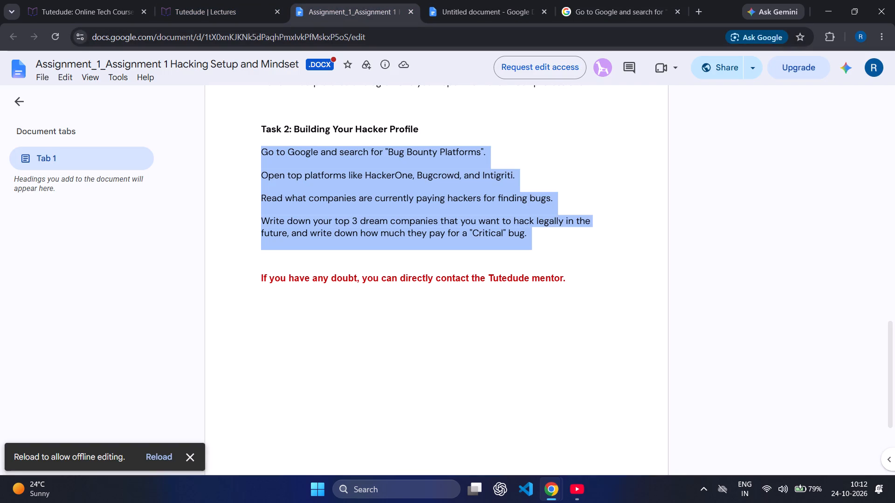
{"action": "left_click", "coordinate": [234, 242]}
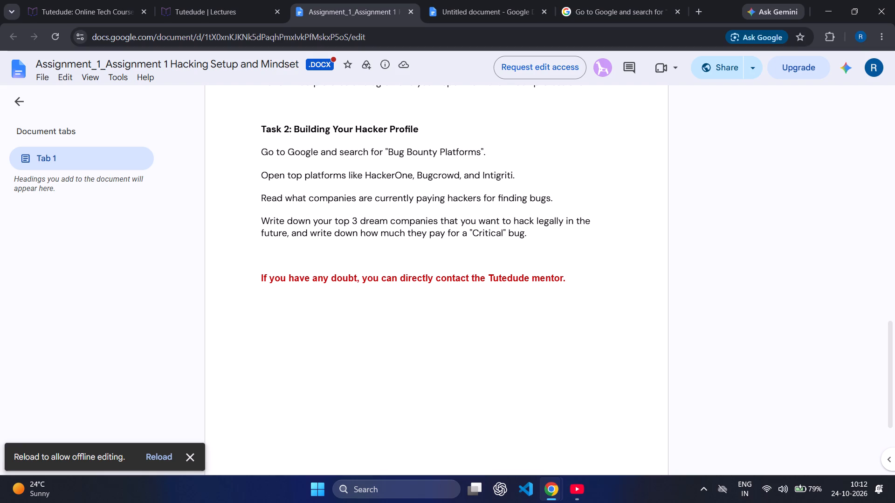
{"action": "left_click", "coordinate": [578, 11]}
{"action": "left_click", "coordinate": [286, 232]}
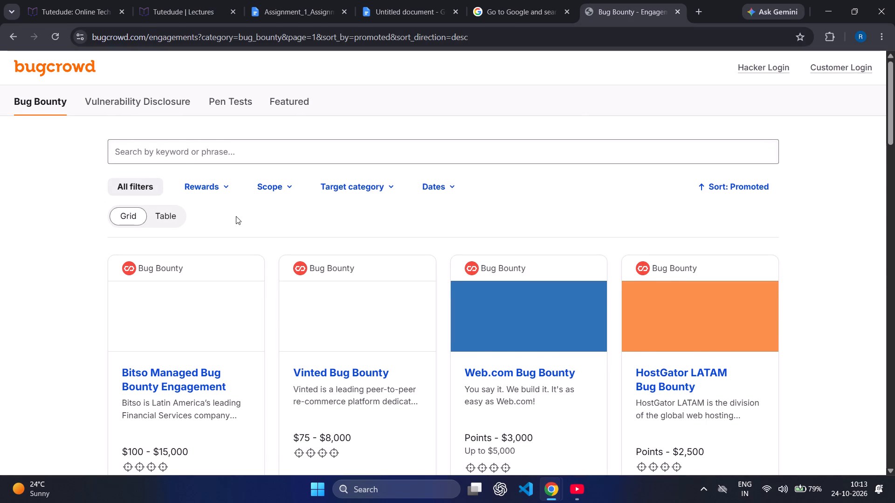
Examine the Bugcrowd bug bounty listing for the participating companies and their reward ranges.
{"action": "scroll", "coordinate": [236, 216], "scroll_direction": "down", "scroll_amount": 1}
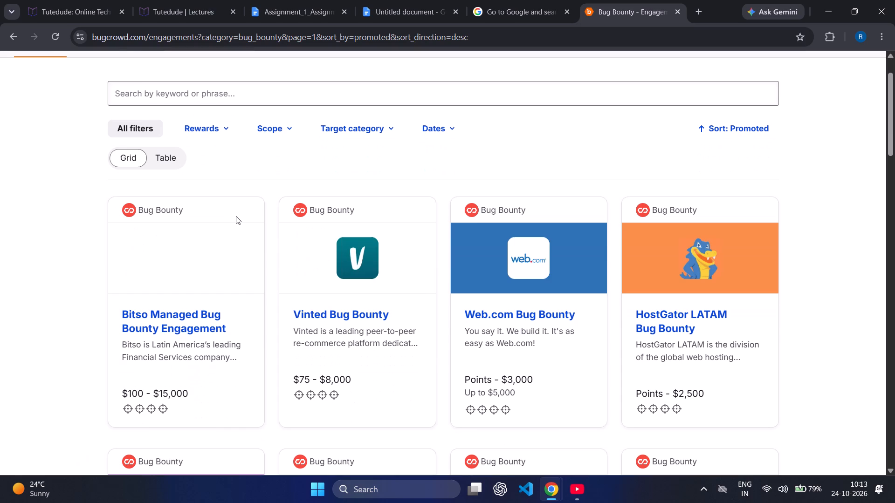
{"action": "scroll", "coordinate": [236, 216], "scroll_direction": "down", "scroll_amount": 1}
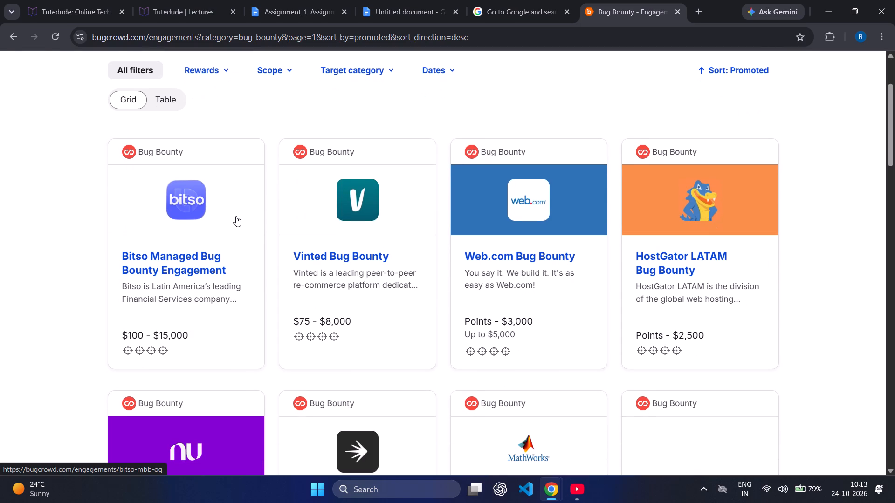
{"action": "scroll", "coordinate": [236, 216], "scroll_direction": "down", "scroll_amount": 2}
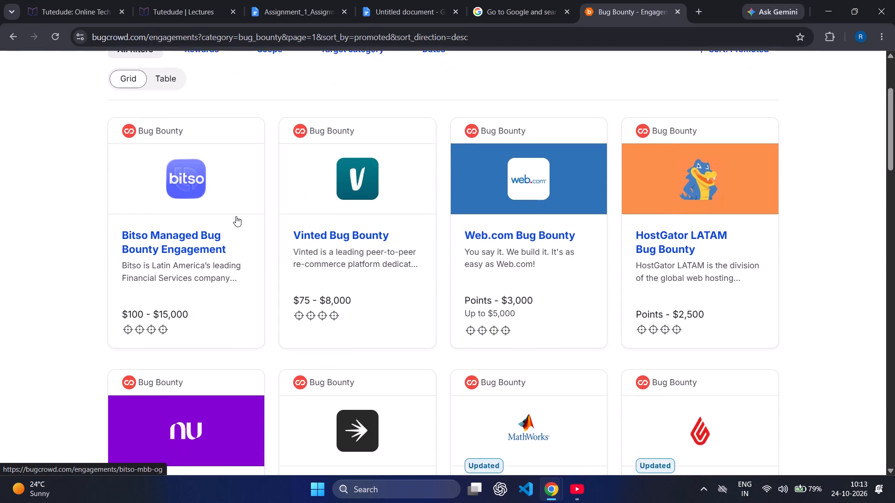
{"action": "scroll", "coordinate": [236, 216], "scroll_direction": "down", "scroll_amount": 8}
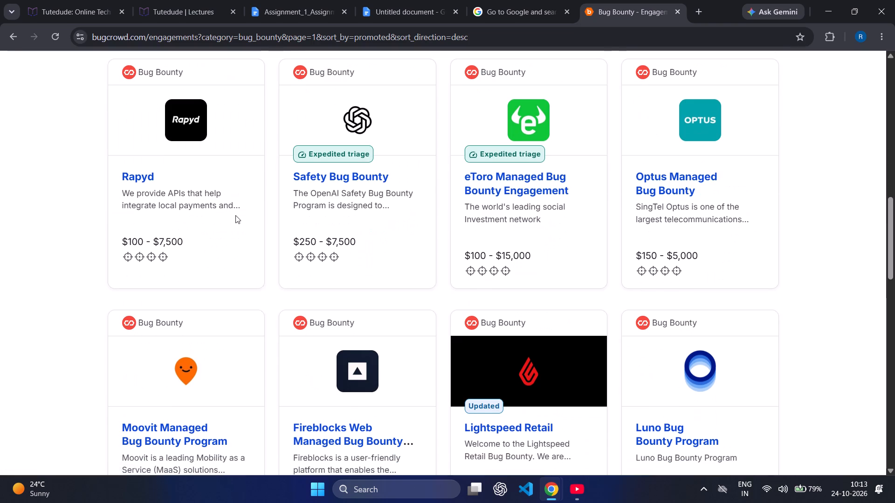
{"action": "scroll", "coordinate": [235, 215], "scroll_direction": "down", "scroll_amount": 4}
{"action": "scroll", "coordinate": [235, 215], "scroll_direction": "up", "scroll_amount": 9}
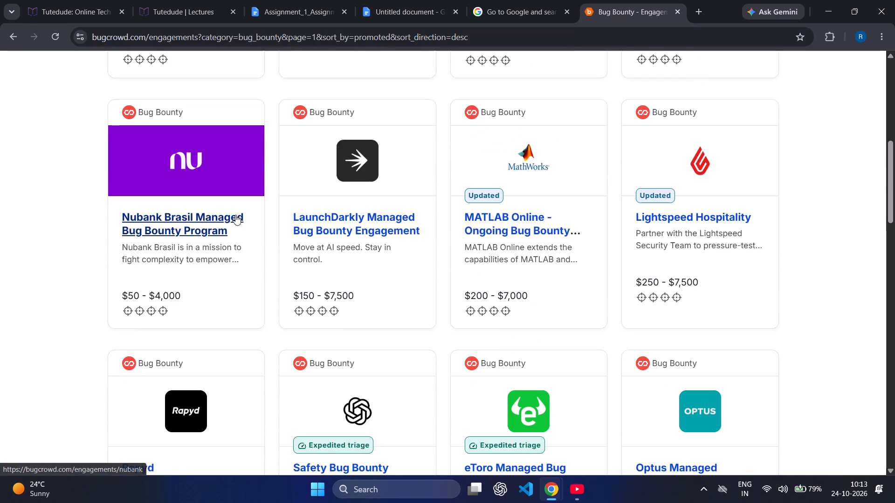
{"action": "scroll", "coordinate": [235, 214], "scroll_direction": "up", "scroll_amount": 11}
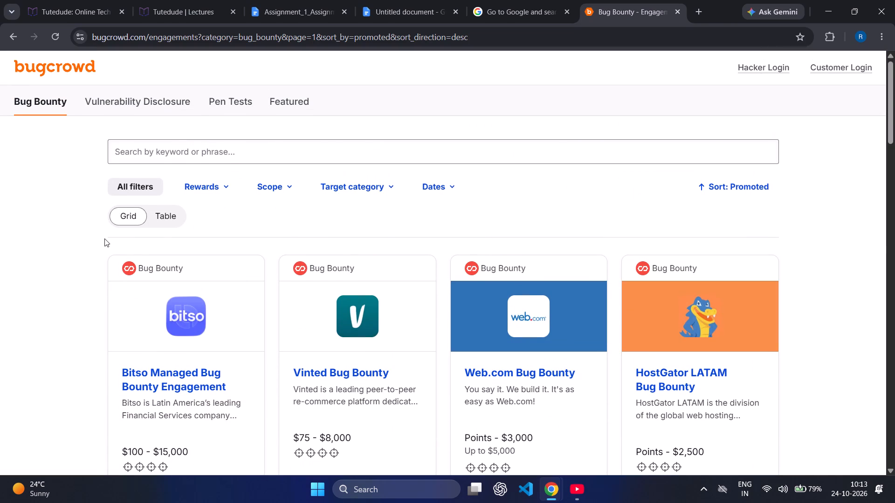
{"action": "scroll", "coordinate": [70, 181], "scroll_direction": "down", "scroll_amount": 5}
{"action": "scroll", "coordinate": [70, 181], "scroll_direction": "up", "scroll_amount": 3}
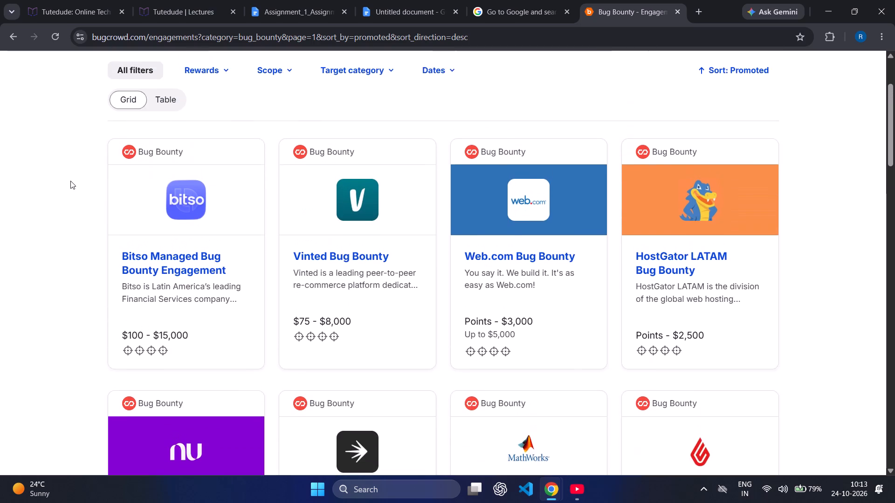
{"action": "scroll", "coordinate": [70, 181], "scroll_direction": "down", "scroll_amount": 3}
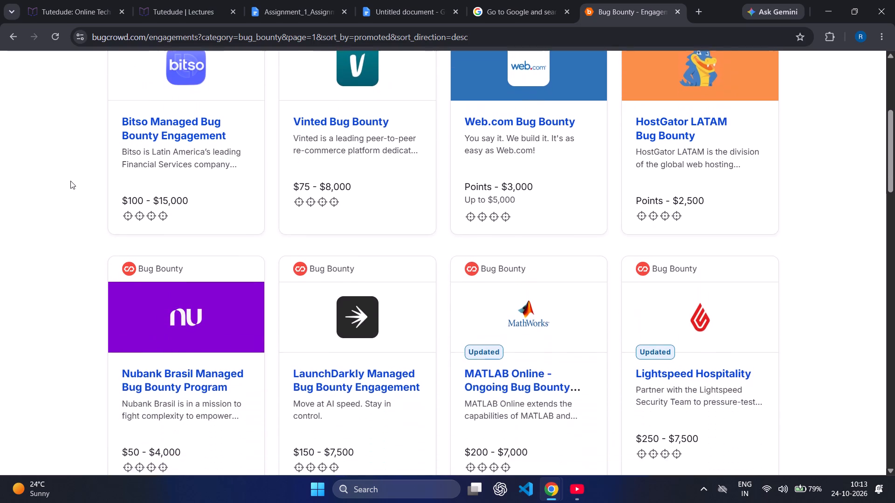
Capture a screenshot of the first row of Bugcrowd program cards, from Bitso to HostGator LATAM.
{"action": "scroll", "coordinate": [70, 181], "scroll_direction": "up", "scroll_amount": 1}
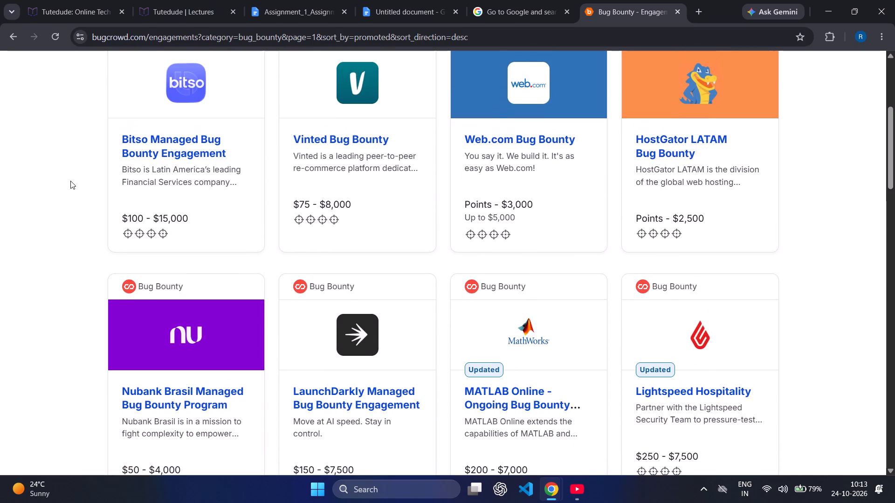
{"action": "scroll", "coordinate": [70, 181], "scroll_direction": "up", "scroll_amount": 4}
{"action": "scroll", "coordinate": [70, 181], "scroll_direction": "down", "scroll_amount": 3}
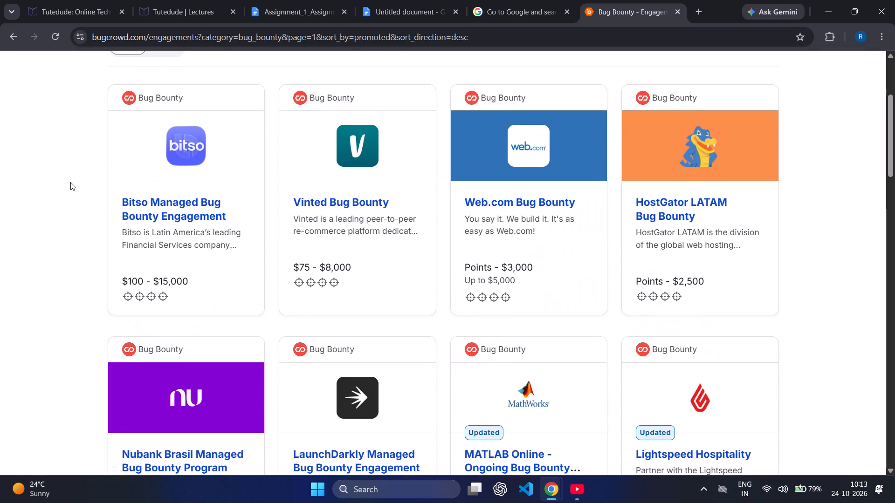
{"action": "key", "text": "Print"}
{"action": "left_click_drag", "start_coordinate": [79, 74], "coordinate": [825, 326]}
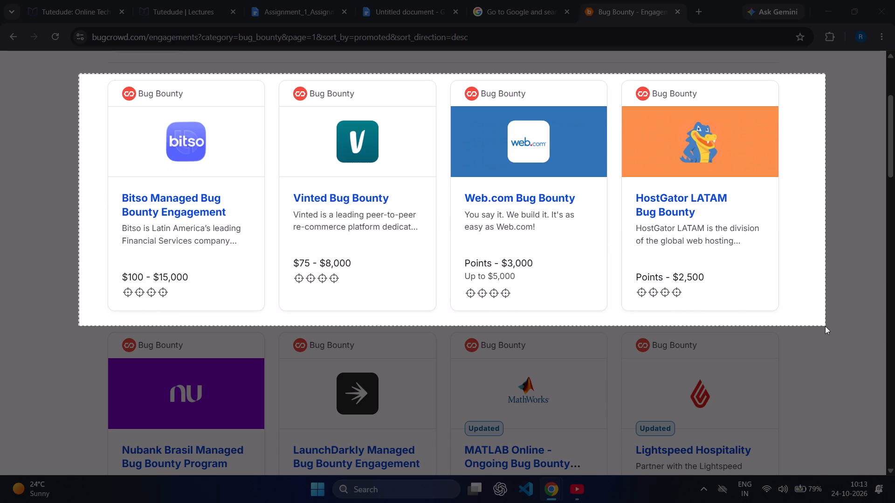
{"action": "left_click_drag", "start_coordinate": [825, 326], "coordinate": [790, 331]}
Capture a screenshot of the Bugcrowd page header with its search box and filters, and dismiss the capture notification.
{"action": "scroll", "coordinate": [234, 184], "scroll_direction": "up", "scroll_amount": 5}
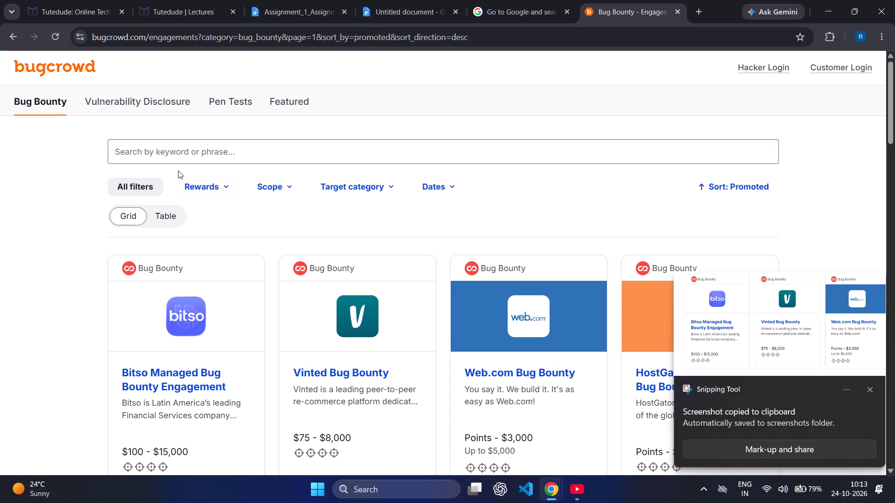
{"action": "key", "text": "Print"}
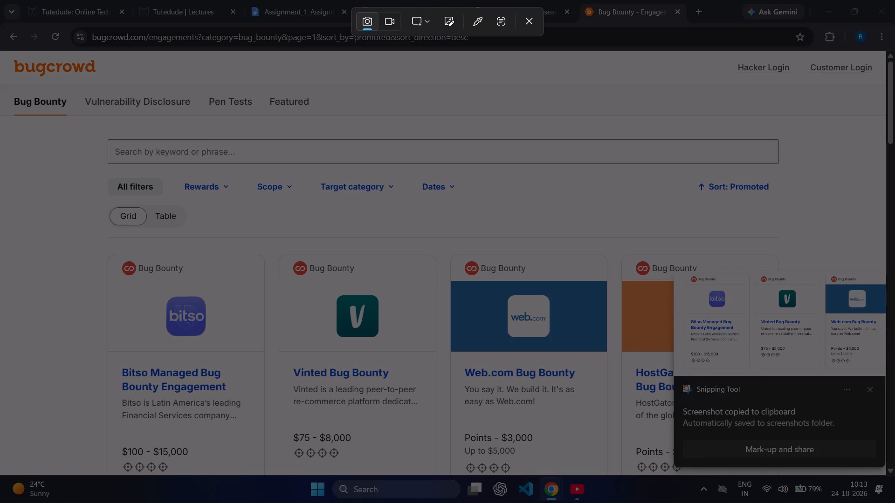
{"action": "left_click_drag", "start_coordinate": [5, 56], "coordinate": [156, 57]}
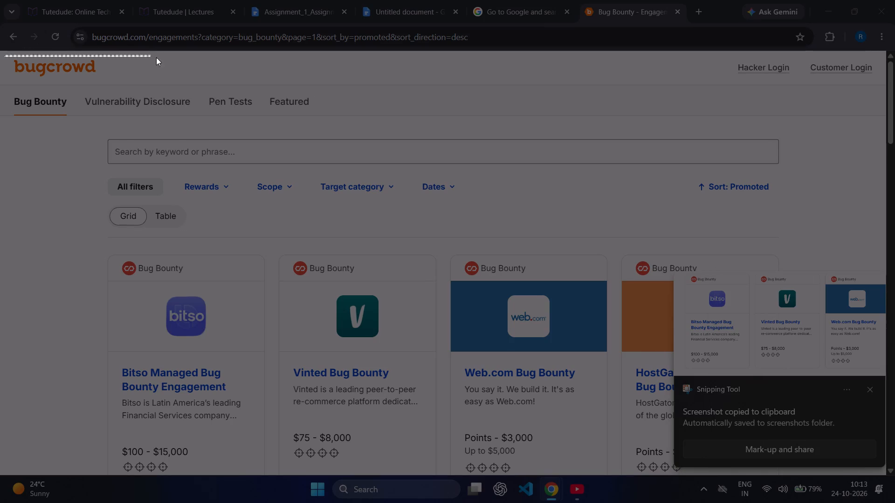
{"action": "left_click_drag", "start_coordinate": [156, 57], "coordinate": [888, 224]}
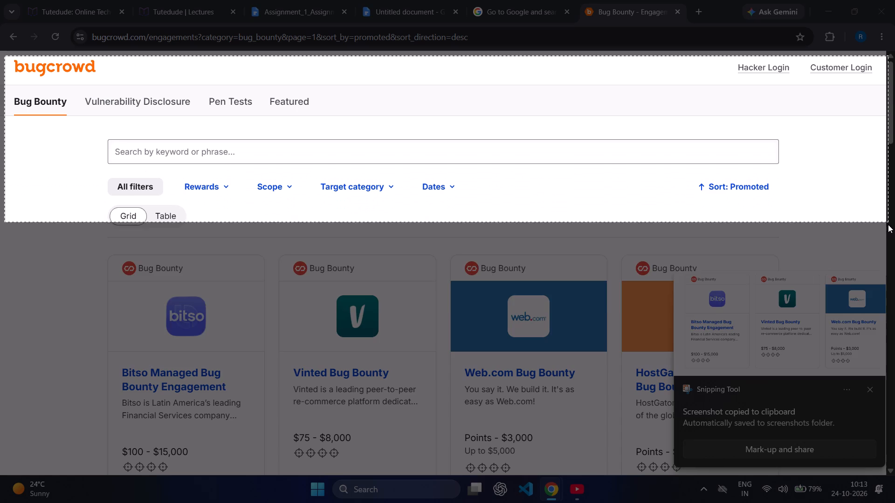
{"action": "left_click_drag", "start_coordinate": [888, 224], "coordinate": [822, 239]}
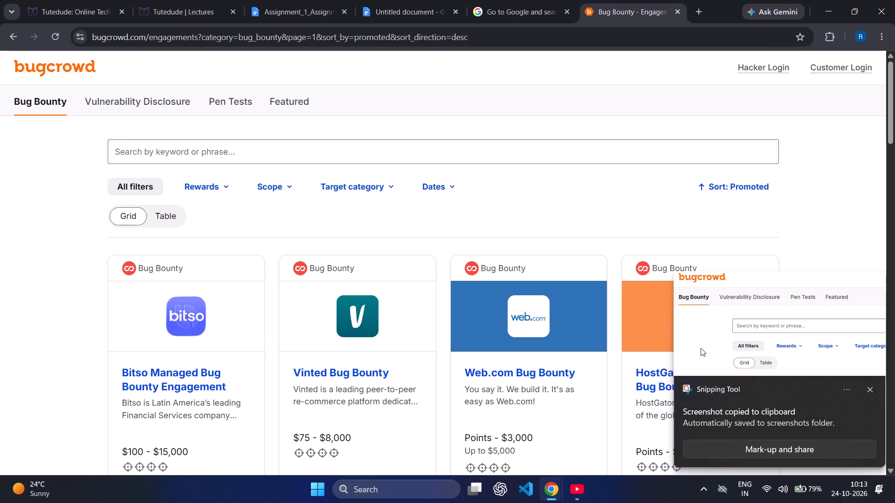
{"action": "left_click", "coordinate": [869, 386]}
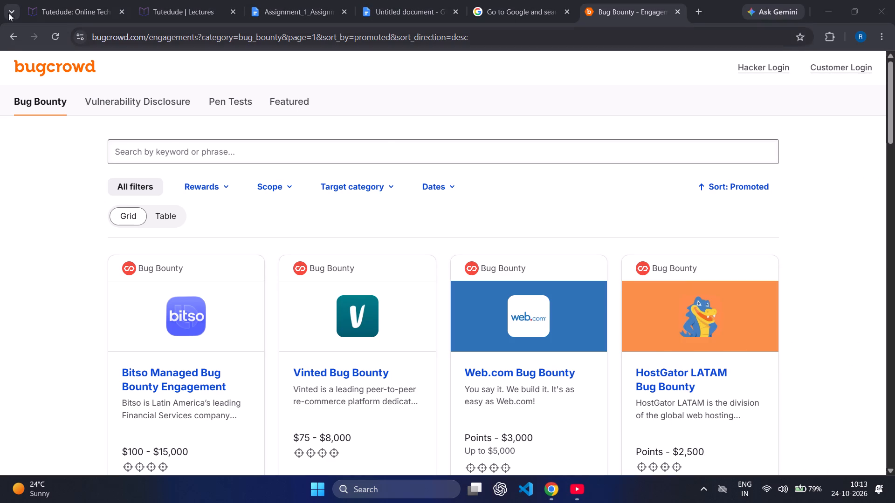
Capture one screenshot of the Bugcrowd page covering the header, filters and first row of program cards.
{"action": "key", "text": "Print"}
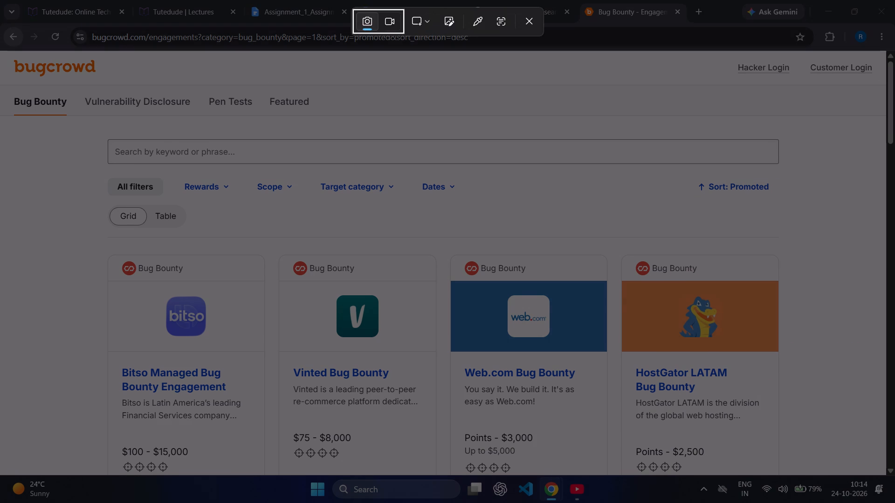
{"action": "left_click_drag", "start_coordinate": [5, 53], "coordinate": [868, 452]}
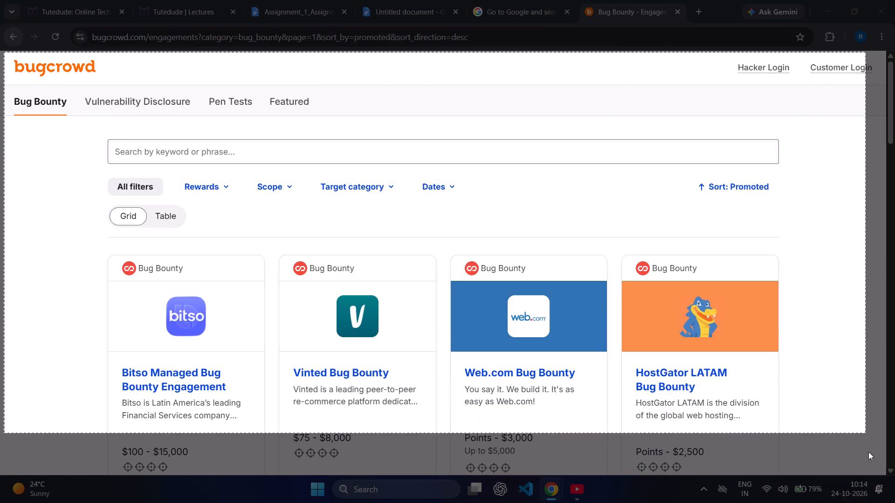
{"action": "left_click_drag", "start_coordinate": [868, 452], "coordinate": [873, 477]}
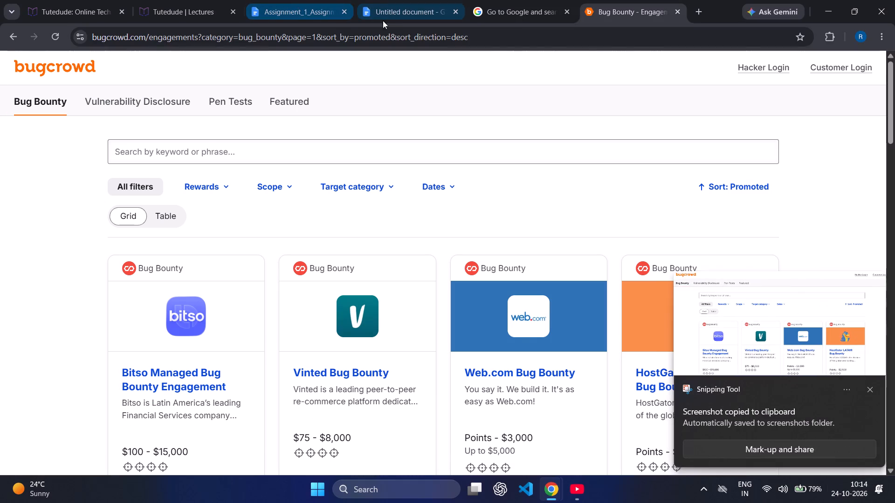
Paste the captured Bugcrowd screenshot under the "Task 2: Building Your Hacker Profile" heading in Tab 2 of the report.
{"action": "left_click", "coordinate": [383, 14]}
{"action": "scroll", "coordinate": [344, 265], "scroll_direction": "down", "scroll_amount": 6}
{"action": "scroll", "coordinate": [262, 232], "scroll_direction": "down", "scroll_amount": 4}
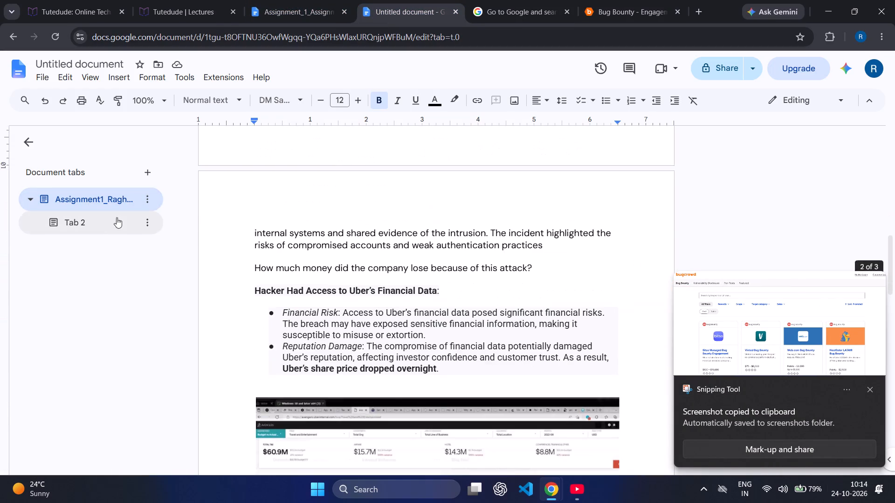
{"action": "left_click", "coordinate": [105, 225]}
{"action": "scroll", "coordinate": [281, 243], "scroll_direction": "down", "scroll_amount": 1}
{"action": "scroll", "coordinate": [280, 197], "scroll_direction": "up", "scroll_amount": 2}
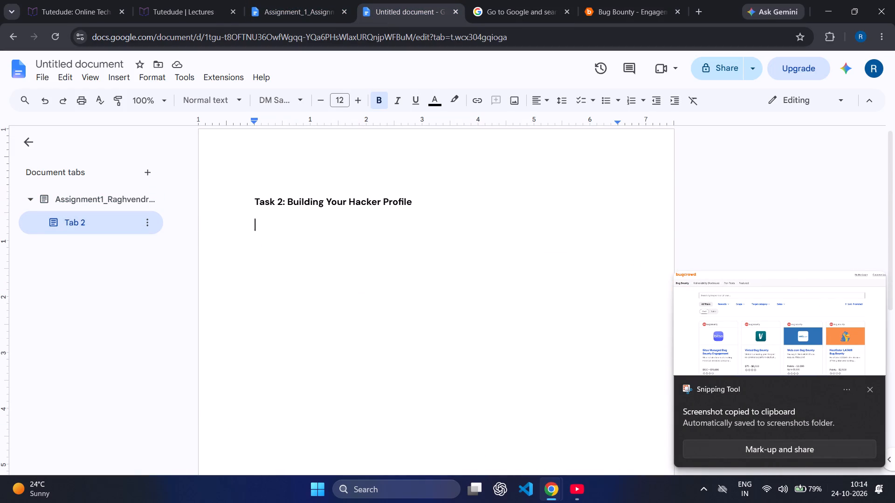
{"action": "right_click", "coordinate": [262, 229]}
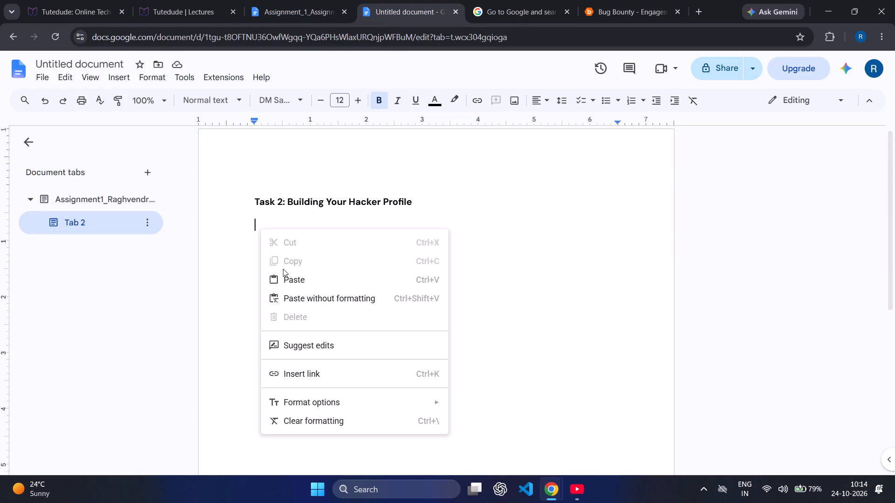
{"action": "left_click", "coordinate": [287, 277]}
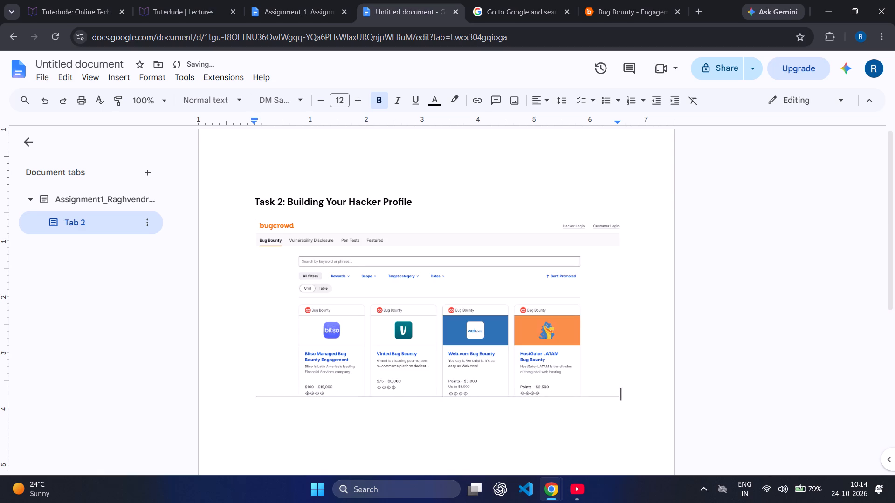
Check the Task 2 instructions and read the Google AI Overview's three dream companies with their critical bug payouts.
{"action": "left_click", "coordinate": [537, 14]}
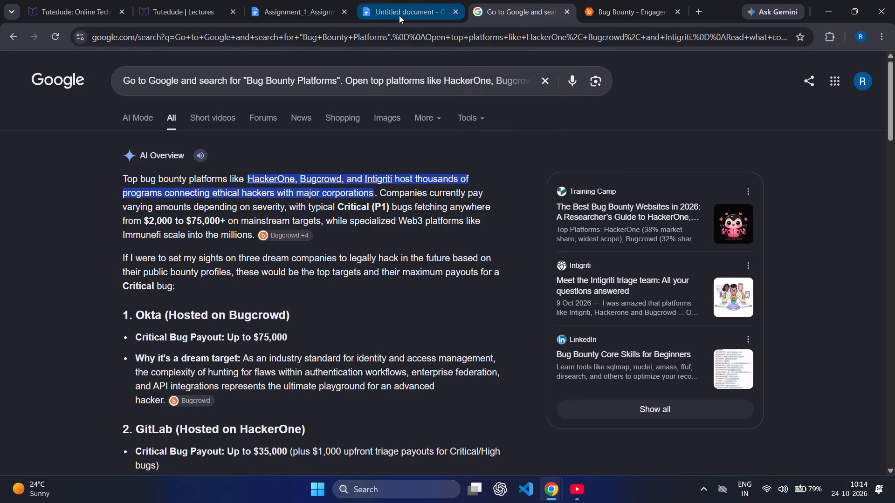
{"action": "left_click", "coordinate": [399, 15]}
{"action": "left_click", "coordinate": [321, 13]}
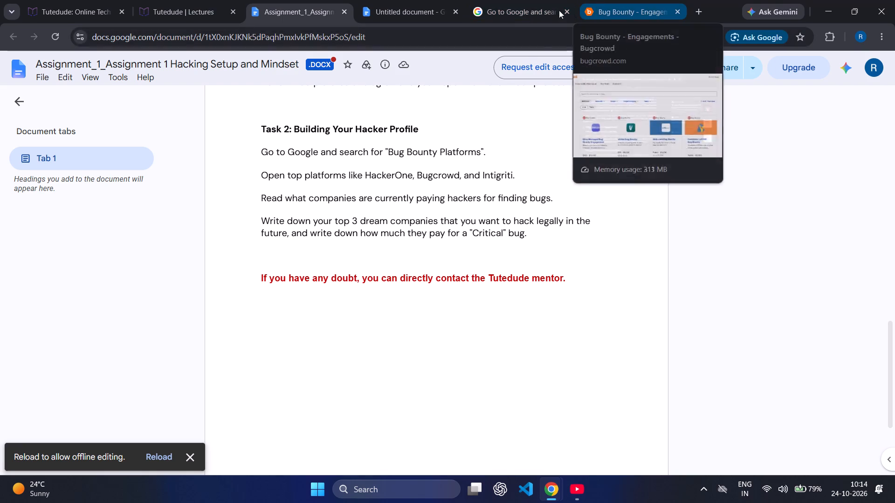
{"action": "left_click", "coordinate": [528, 11]}
{"action": "scroll", "coordinate": [340, 290], "scroll_direction": "down", "scroll_amount": 3}
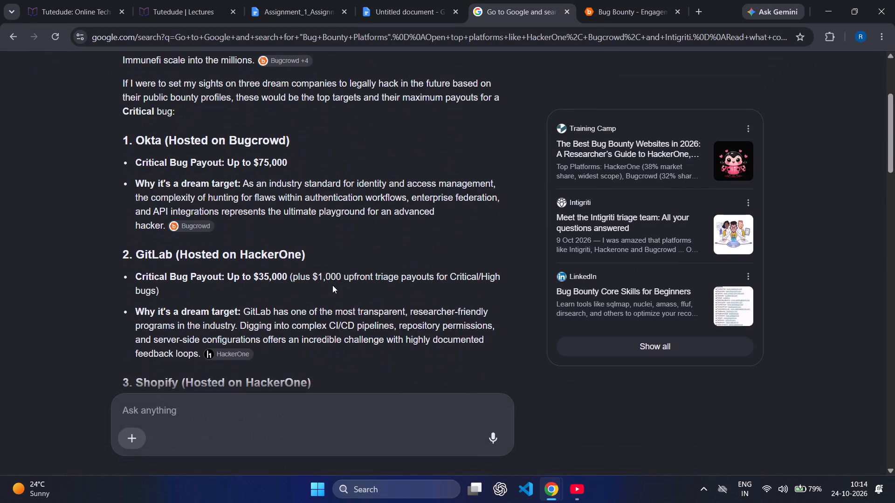
{"action": "scroll", "coordinate": [331, 284], "scroll_direction": "up", "scroll_amount": 2}
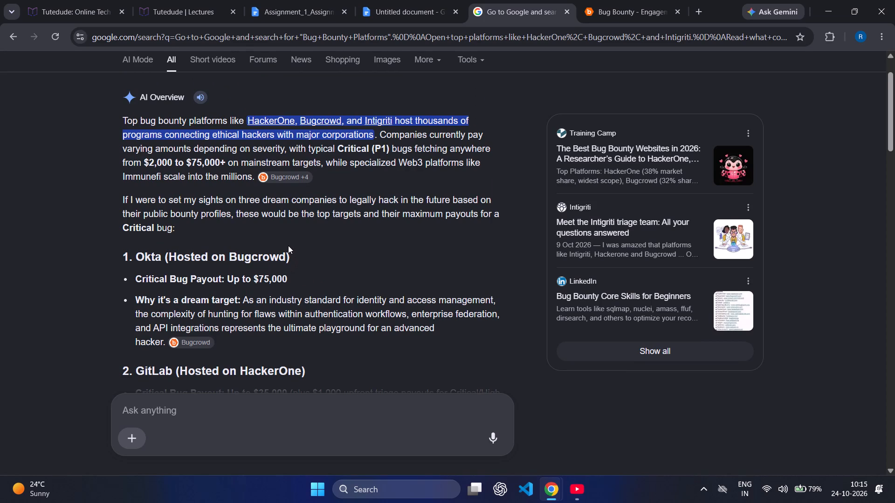
{"action": "scroll", "coordinate": [288, 245], "scroll_direction": "down", "scroll_amount": 1}
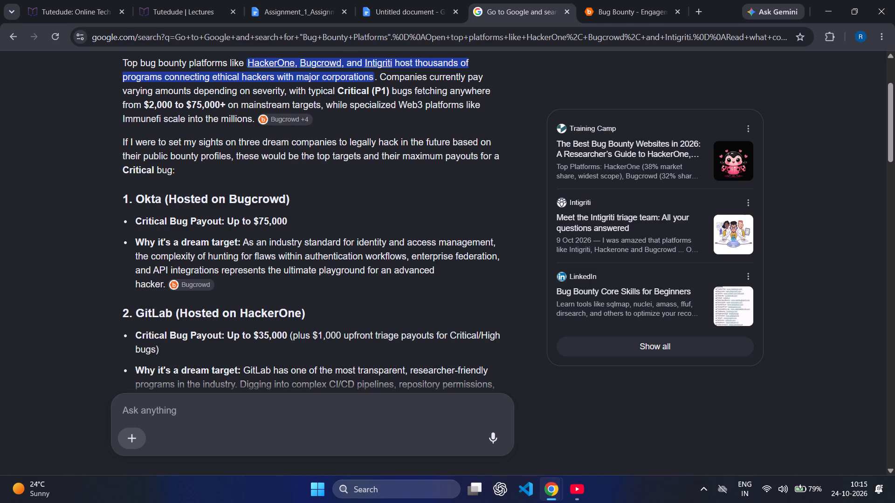
{"action": "scroll", "coordinate": [279, 248], "scroll_direction": "down", "scroll_amount": 4}
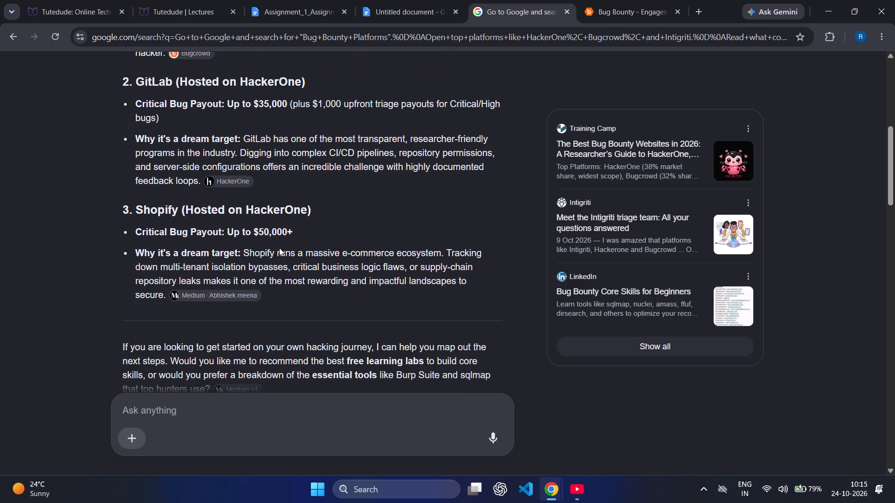
{"action": "scroll", "coordinate": [279, 248], "scroll_direction": "down", "scroll_amount": 2}
{"action": "scroll", "coordinate": [279, 248], "scroll_direction": "up", "scroll_amount": 4}
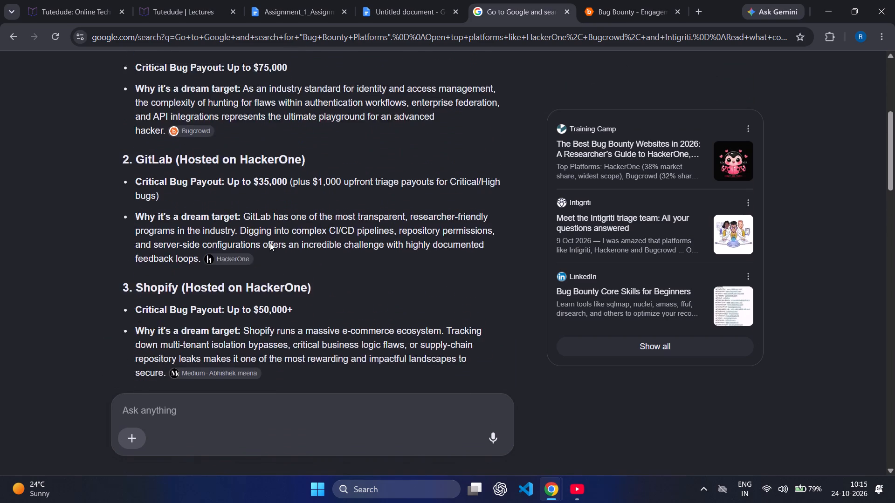
{"action": "scroll", "coordinate": [270, 243], "scroll_direction": "up", "scroll_amount": 2}
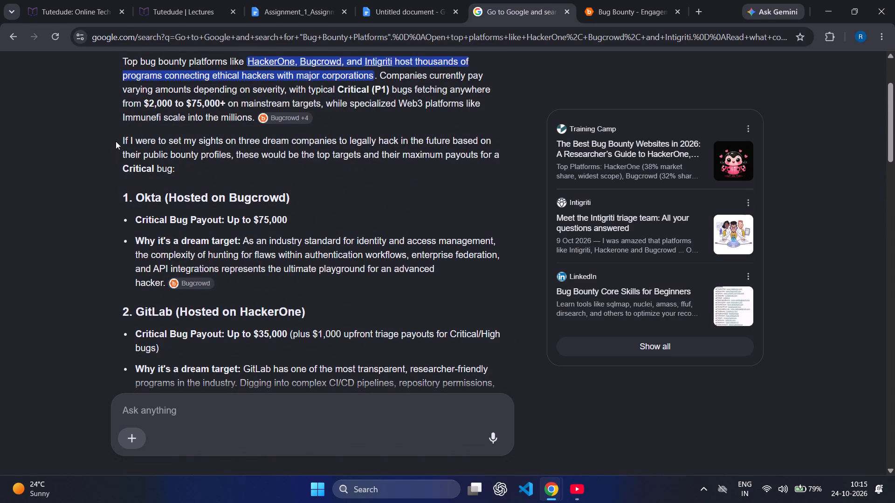
Copy the AI Overview text from "If I were to set my sights" through the end of the Shopify entry.
{"action": "left_click_drag", "start_coordinate": [116, 135], "coordinate": [253, 162]}
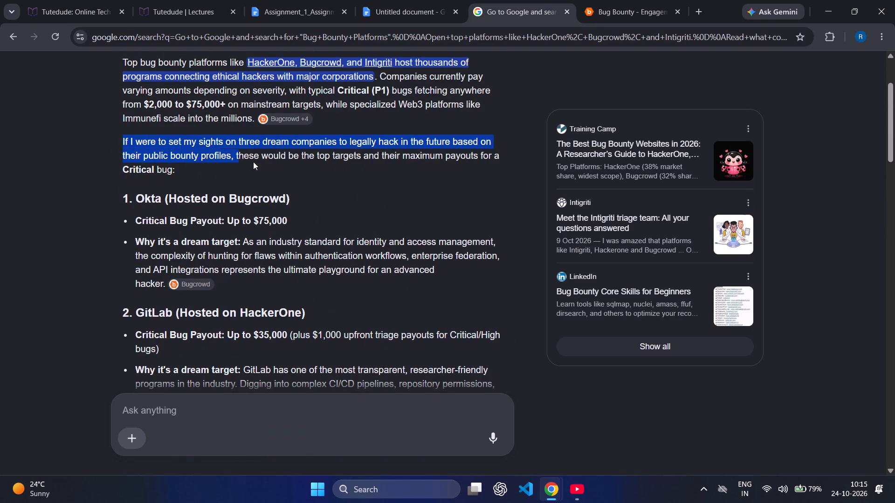
{"action": "left_click_drag", "start_coordinate": [253, 162], "coordinate": [429, 354]}
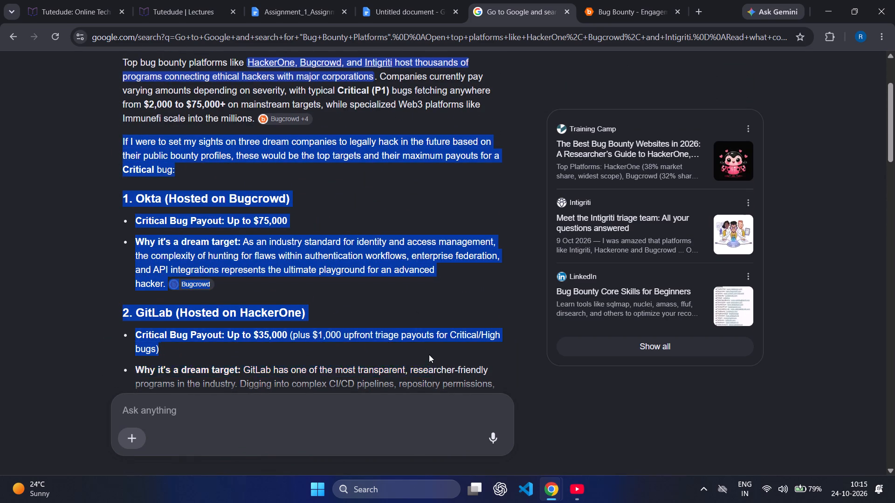
{"action": "scroll", "coordinate": [429, 353], "scroll_direction": "down", "scroll_amount": 1}
{"action": "left_click_drag", "start_coordinate": [429, 354], "coordinate": [420, 325]}
{"action": "scroll", "coordinate": [426, 342], "scroll_direction": "down", "scroll_amount": 3}
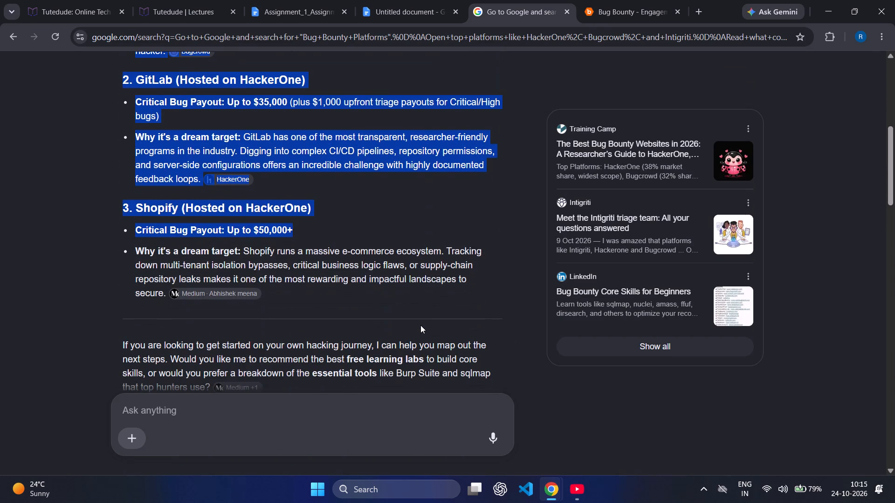
{"action": "left_click_drag", "start_coordinate": [420, 325], "coordinate": [417, 305]}
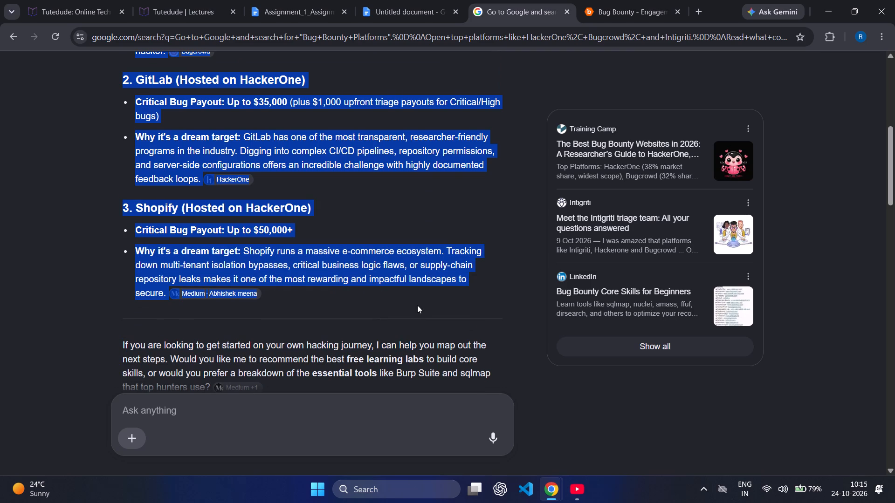
{"action": "left_click_drag", "start_coordinate": [417, 305], "coordinate": [424, 303]}
{"action": "right_click", "coordinate": [424, 303]}
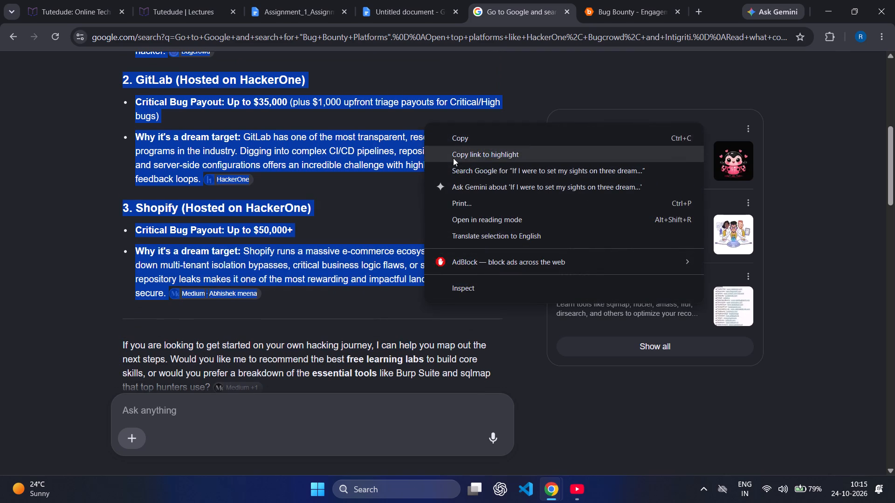
{"action": "left_click", "coordinate": [454, 142]}
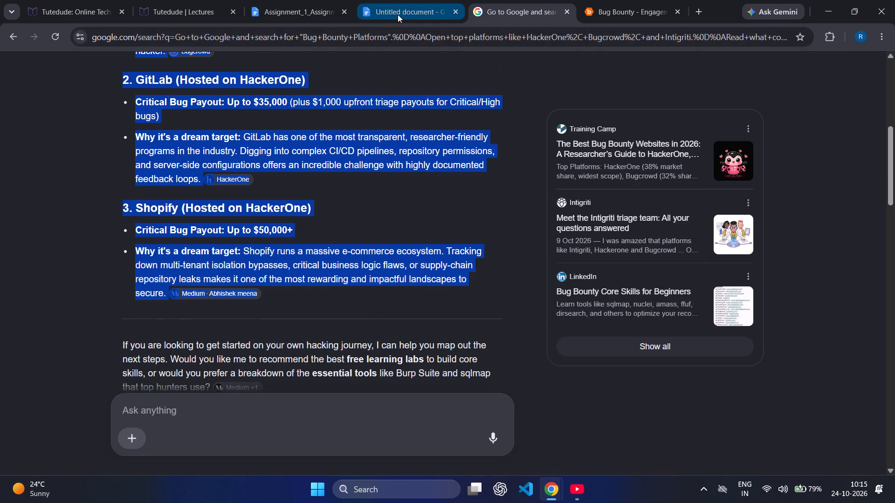
Paste the copied dream-companies text on a new line below the Bugcrowd screenshot in Tab 2 of the report.
{"action": "left_click", "coordinate": [398, 14]}
{"action": "scroll", "coordinate": [330, 376], "scroll_direction": "down", "scroll_amount": 3}
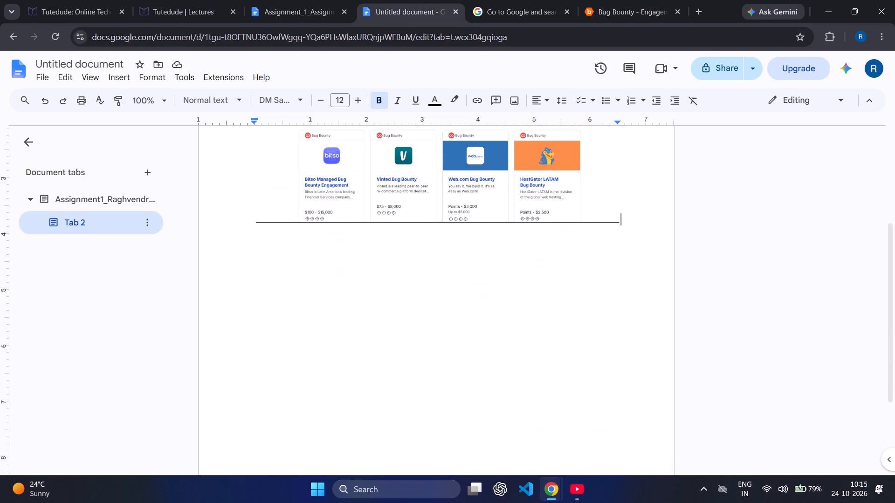
{"action": "key", "text": "Return"}
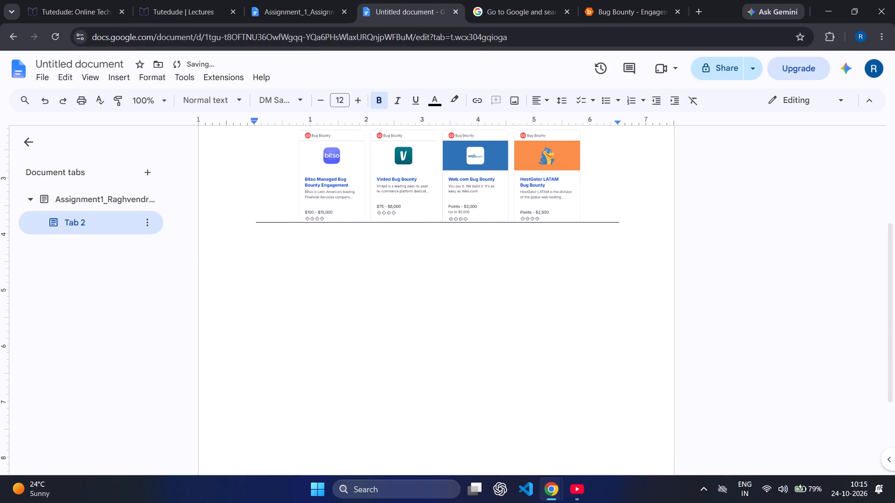
{"action": "right_click", "coordinate": [302, 267]}
{"action": "left_click", "coordinate": [318, 312]}
Review the pasted Okta, GitLab and Shopify entries and compare them with the Task 2 instructions in the assignment document.
{"action": "scroll", "coordinate": [317, 300], "scroll_direction": "up", "scroll_amount": 6}
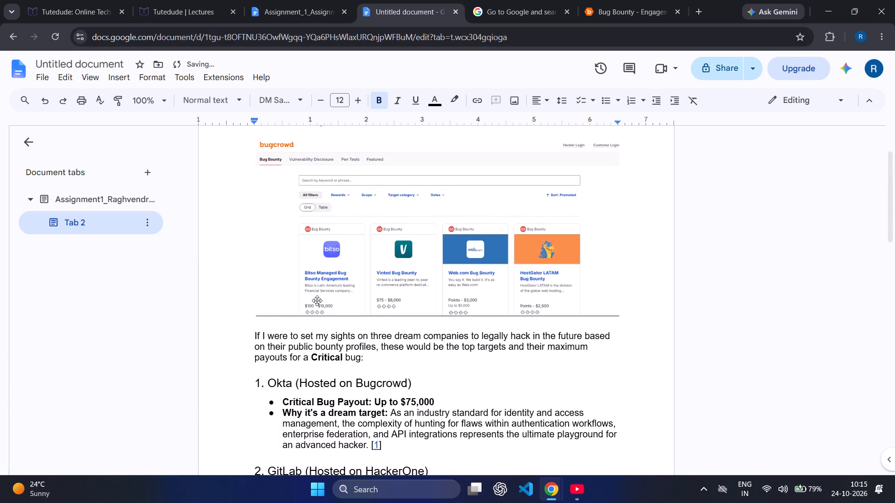
{"action": "scroll", "coordinate": [317, 300], "scroll_direction": "down", "scroll_amount": 5}
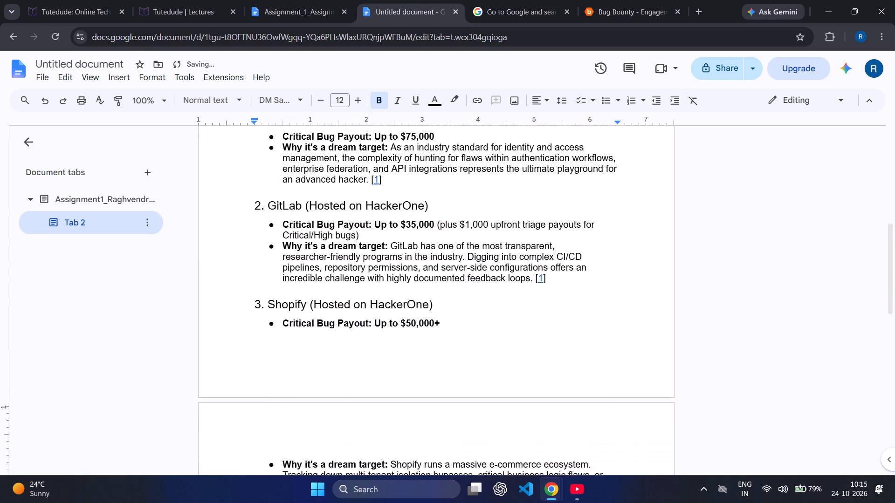
{"action": "scroll", "coordinate": [317, 300], "scroll_direction": "down", "scroll_amount": 2}
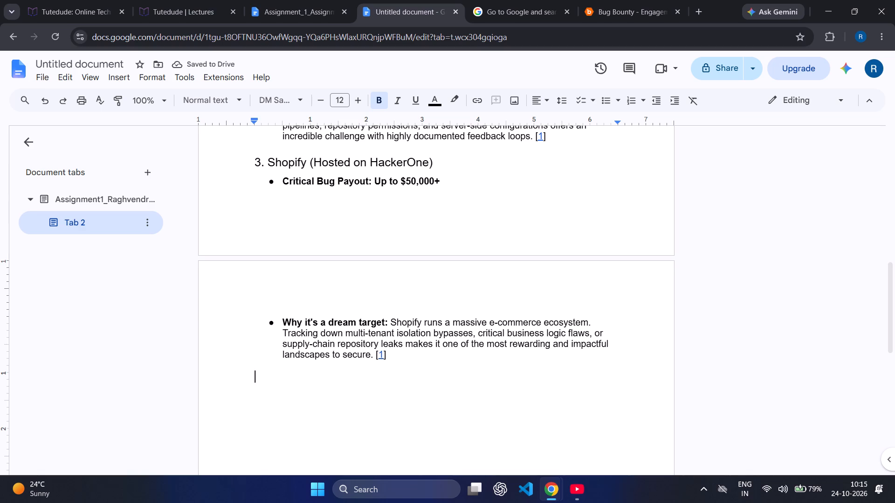
{"action": "scroll", "coordinate": [317, 299], "scroll_direction": "up", "scroll_amount": 2}
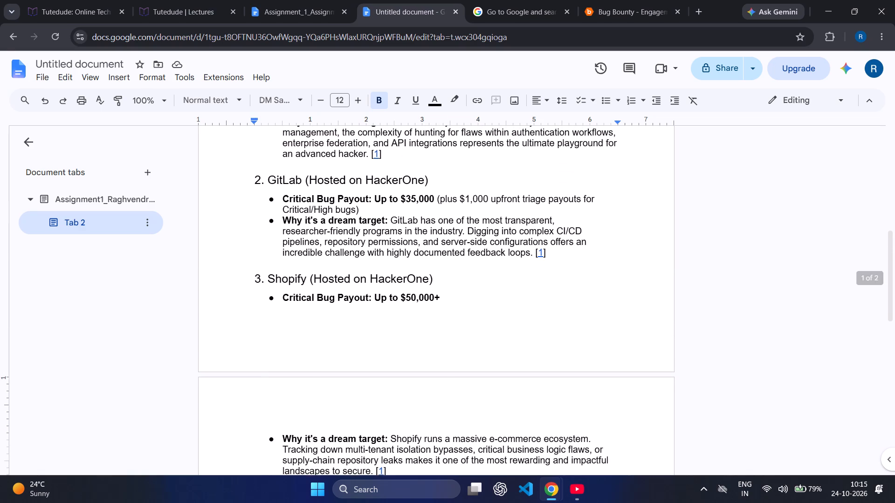
{"action": "scroll", "coordinate": [317, 299], "scroll_direction": "down", "scroll_amount": 2}
{"action": "scroll", "coordinate": [317, 299], "scroll_direction": "up", "scroll_amount": 4}
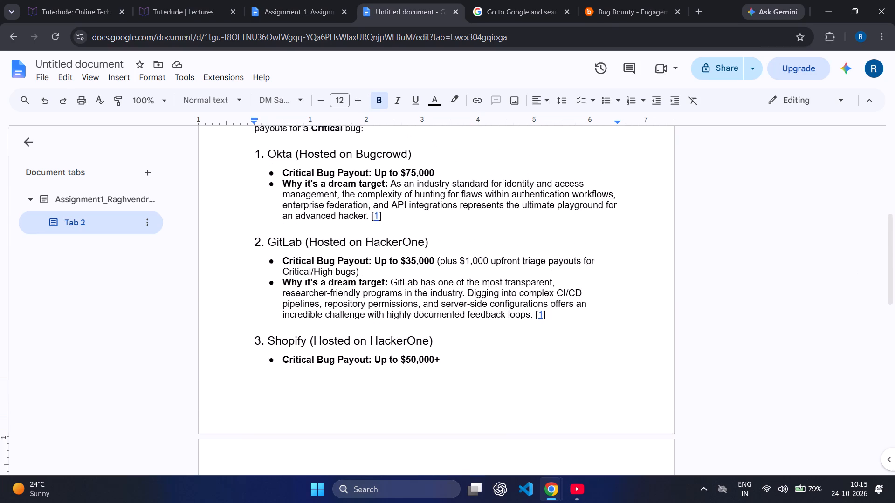
{"action": "scroll", "coordinate": [316, 299], "scroll_direction": "up", "scroll_amount": 2}
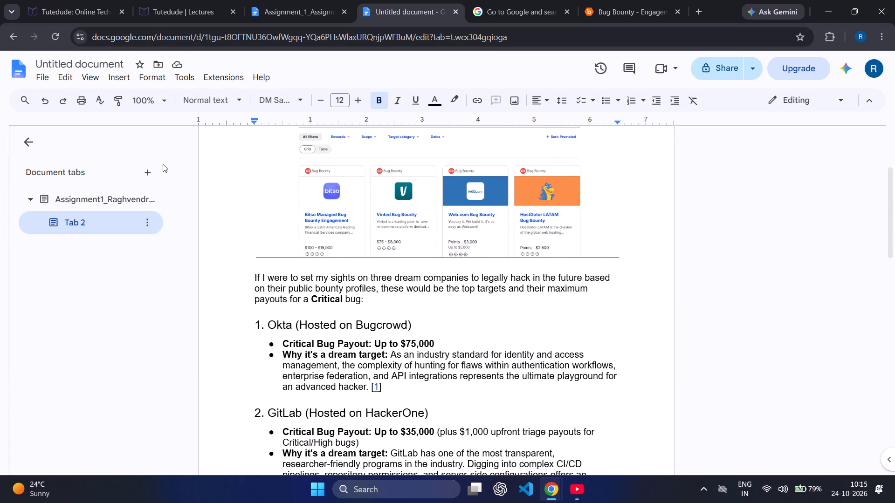
{"action": "left_click", "coordinate": [273, 9]}
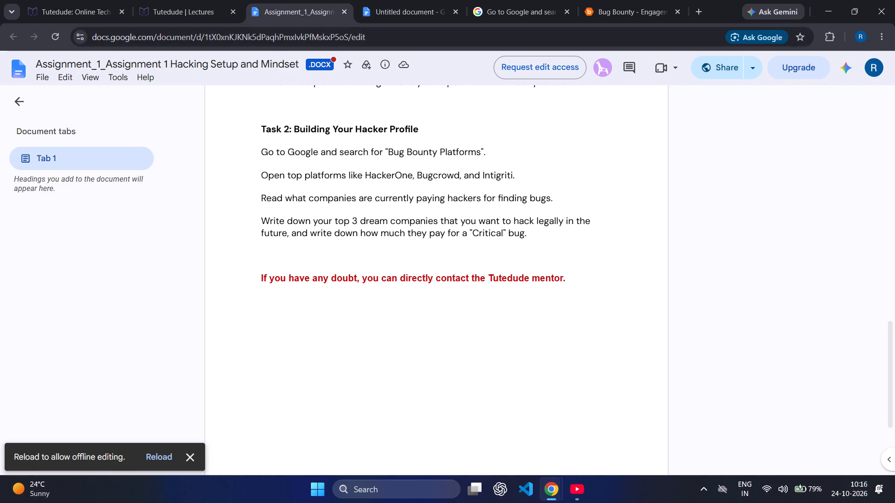
{"action": "scroll", "coordinate": [300, 241], "scroll_direction": "up", "scroll_amount": 2}
{"action": "scroll", "coordinate": [297, 241], "scroll_direction": "down", "scroll_amount": 3}
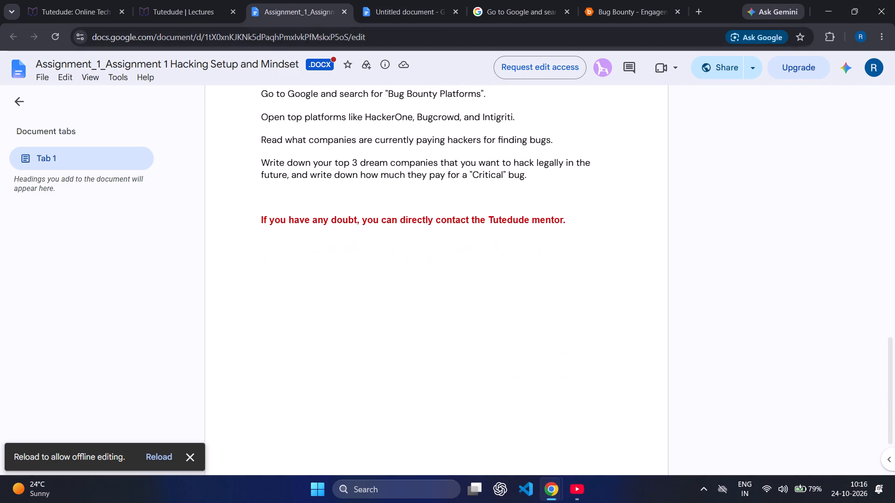
Delete the entire "Why it's a dream target" bullet from the Okta entry in Tab 2 of the report.
{"action": "left_click", "coordinate": [400, 12]}
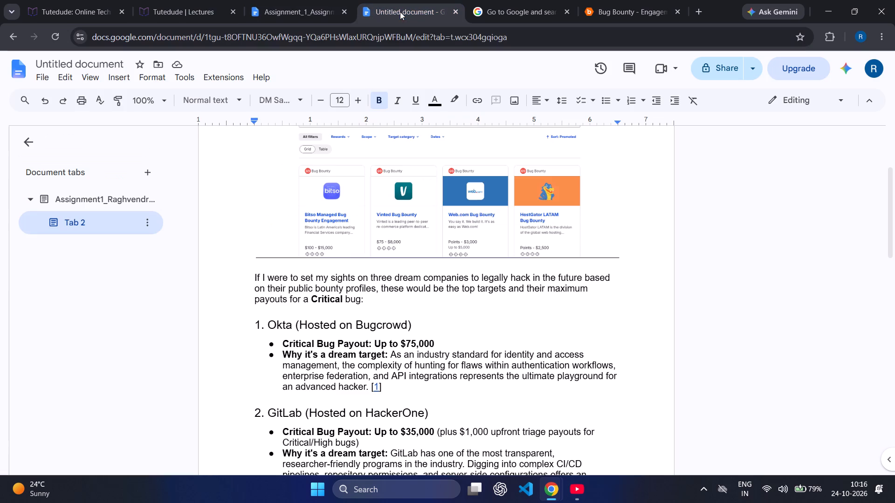
{"action": "scroll", "coordinate": [385, 258], "scroll_direction": "down", "scroll_amount": 4}
{"action": "scroll", "coordinate": [384, 258], "scroll_direction": "up", "scroll_amount": 2}
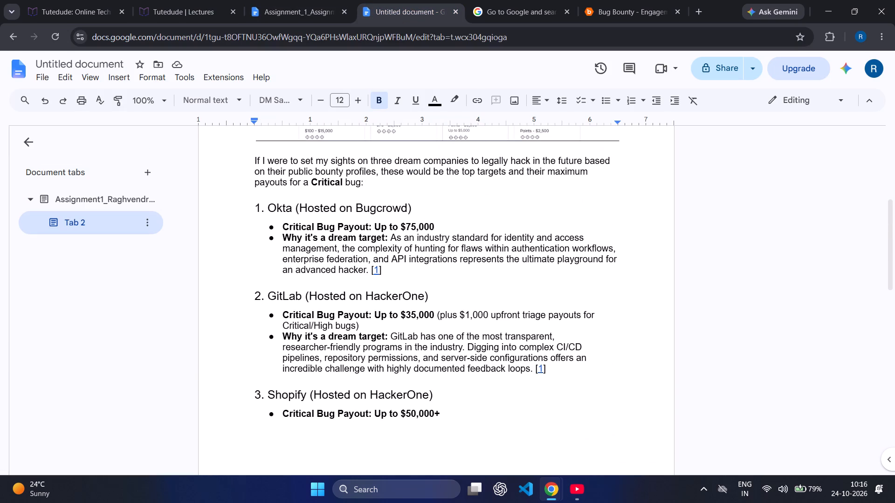
{"action": "left_click", "coordinate": [383, 272]}
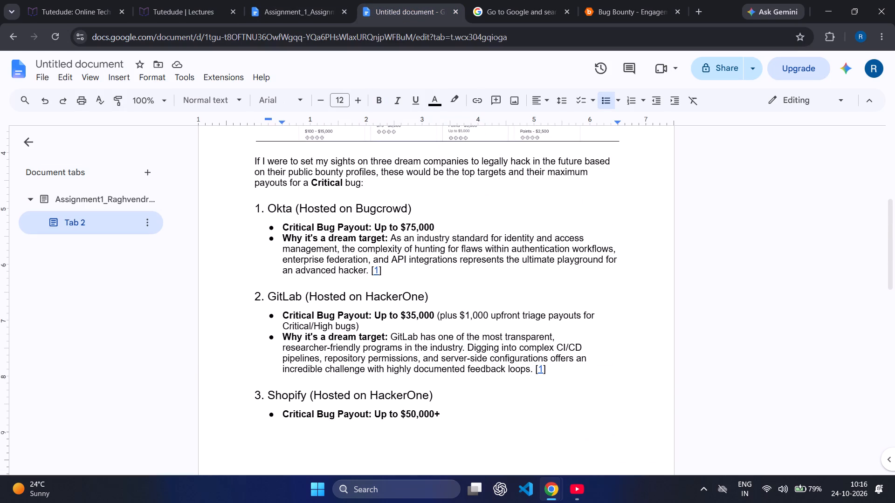
{"action": "key", "text": "BackSpace"}
{"action": "key", "text": "BackSpace"}
{"action": "key", "text": "BackSpace"}
{"action": "key", "text": "BackSpace"}
{"action": "key", "text": "BackSpace"}
{"action": "key", "text": "BackSpace"}
{"action": "key", "text": "BackSpace"}
{"action": "key", "text": "BackSpace"}
{"action": "key", "text": "BackSpace"}
{"action": "key", "text": "BackSpace"}
{"action": "key", "text": "BackSpace"}
{"action": "key", "text": "BackSpace"}
{"action": "key", "text": "BackSpace"}
{"action": "key", "text": "BackSpace"}
{"action": "key", "text": "BackSpace"}
{"action": "key", "text": "BackSpace"}
{"action": "key", "text": "BackSpace"}
{"action": "key", "text": "BackSpace"}
{"action": "key", "text": "BackSpace"}
{"action": "key", "text": "BackSpace"}
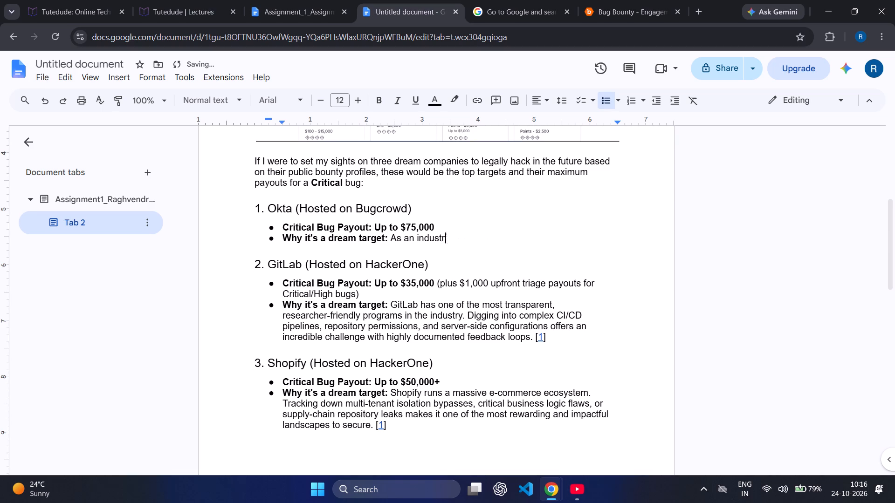
{"action": "key", "text": "BackSpace"}
{"action": "key", "text": "BackSpace"}
{"action": "key", "text": "BackSpace"}
{"action": "key", "text": "BackSpace"}
{"action": "key", "text": "BackSpace"}
{"action": "key", "text": "BackSpace"}
{"action": "key", "text": "BackSpace"}
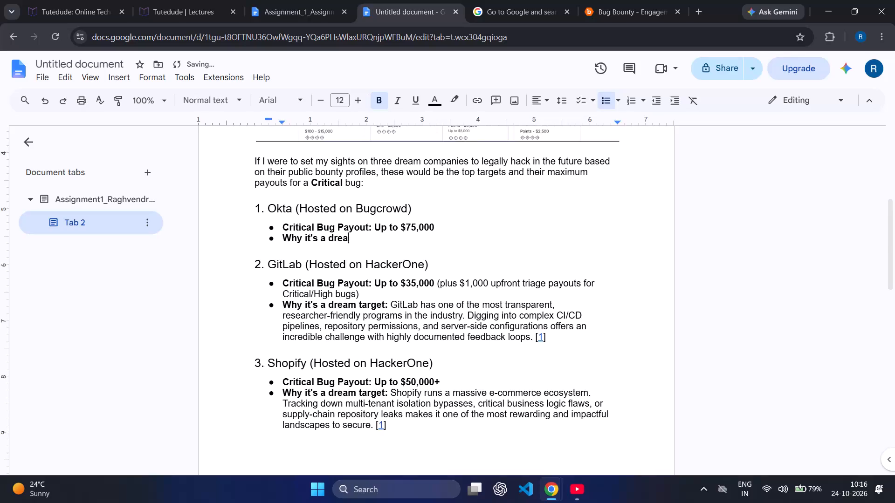
{"action": "key", "text": "BackSpace"}
{"action": "key", "text": "BackSpace"}
{"action": "key", "text": "BackSpace"}
{"action": "key", "text": "BackSpace"}
{"action": "key", "text": "BackSpace"}
{"action": "key", "text": "BackSpace"}
{"action": "key", "text": "BackSpace"}
{"action": "key", "text": "BackSpace"}
{"action": "key", "text": "BackSpace"}
{"action": "key", "text": "BackSpace"}
{"action": "key", "text": "BackSpace"}
{"action": "key", "text": "BackSpace"}
{"action": "key", "text": "BackSpace"}
{"action": "key", "text": "BackSpace"}
{"action": "key", "text": "BackSpace"}
{"action": "key", "text": "BackSpace"}
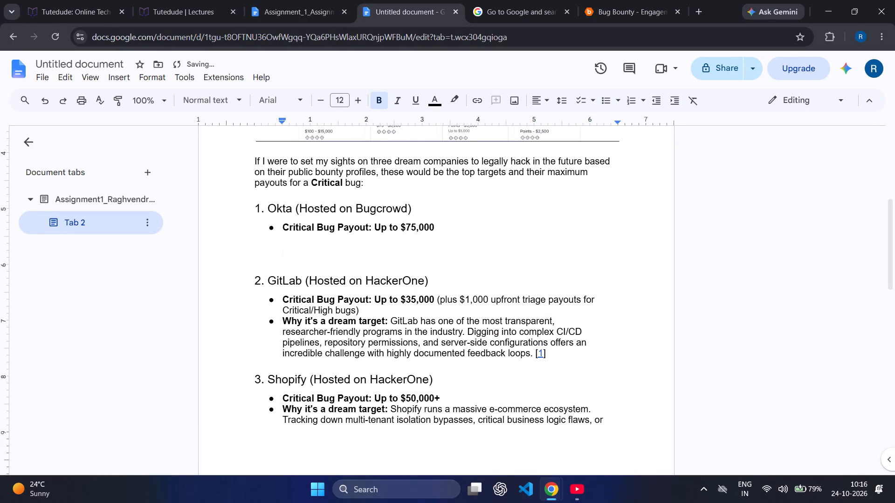
{"action": "key", "text": "BackSpace"}
{"action": "key", "text": "BackSpace"}
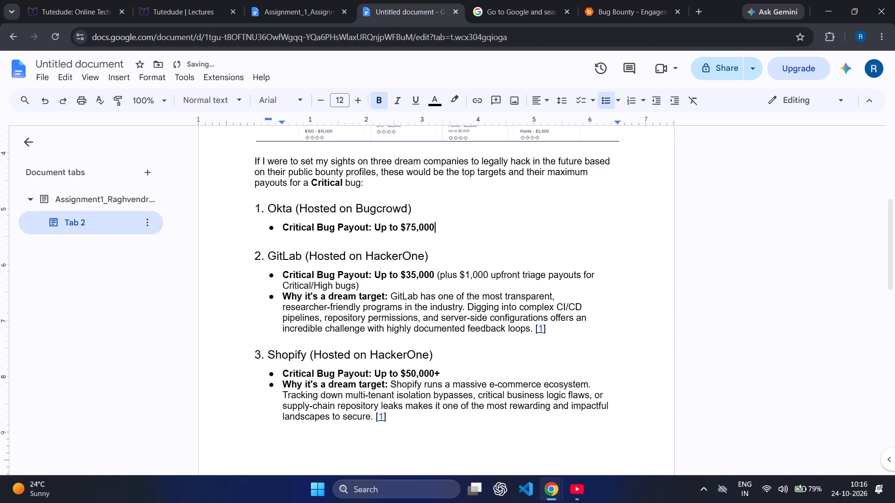
Delete the entire "Why it's a dream target" bullet from the GitLab entry, keeping its critical bug payout line.
{"action": "key", "text": "Down"}
{"action": "key", "text": "Down"}
{"action": "key", "text": "Down"}
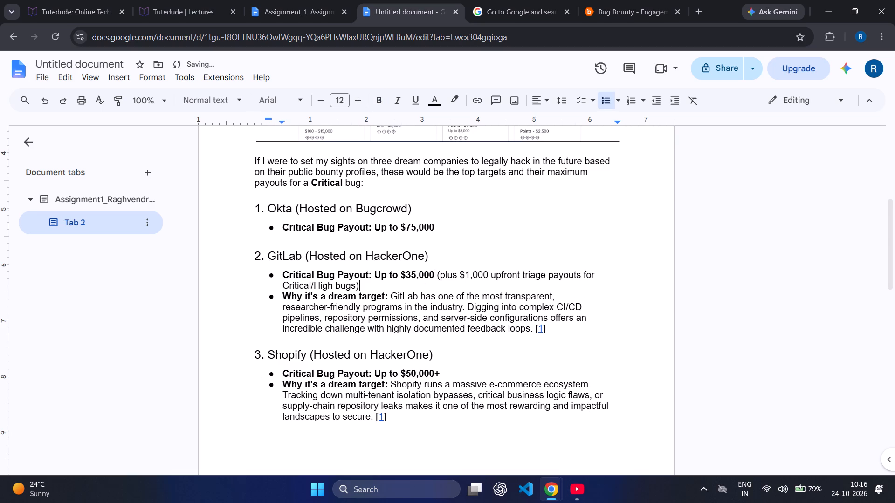
{"action": "key", "text": "Down"}
{"action": "key", "text": "Down"}
{"action": "key", "text": "Down"}
{"action": "key", "text": "Down"}
{"action": "key", "text": "Down"}
{"action": "key", "text": "Right"}
{"action": "key", "text": "Up"}
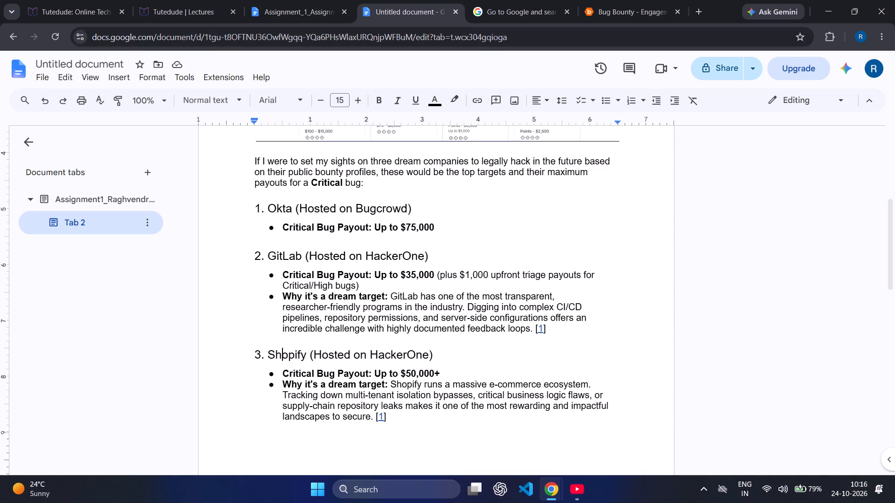
{"action": "key", "text": "Up"}
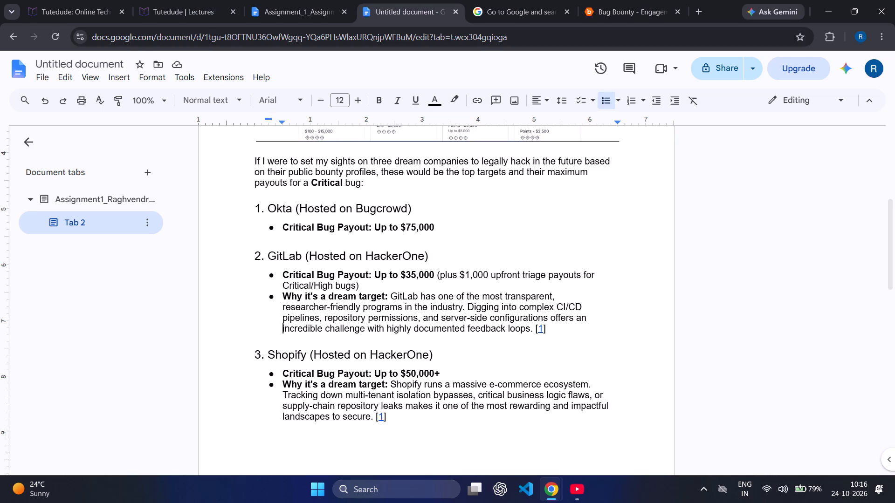
{"action": "key", "text": "Right"}
{"action": "key", "text": "Right"}
{"action": "key", "text": "Right"}
{"action": "key", "text": "Right"}
{"action": "key", "text": "Right"}
{"action": "key", "text": "Right"}
{"action": "key", "text": "Right"}
{"action": "key", "text": "Right"}
{"action": "key", "text": "Right"}
{"action": "key", "text": "Right"}
{"action": "key", "text": "Right"}
{"action": "key", "text": "Right"}
{"action": "key", "text": "Right"}
{"action": "key", "text": "Right"}
{"action": "key", "text": "Right"}
{"action": "key", "text": "Right"}
{"action": "key", "text": "Right"}
{"action": "key", "text": "Right"}
{"action": "key", "text": "Right"}
{"action": "key", "text": "Right"}
{"action": "key", "text": "BackSpace"}
{"action": "key", "text": "BackSpace"}
{"action": "key", "text": "BackSpace"}
{"action": "key", "text": "BackSpace"}
{"action": "key", "text": "BackSpace"}
{"action": "key", "text": "BackSpace"}
{"action": "key", "text": "BackSpace"}
{"action": "key", "text": "BackSpace"}
{"action": "key", "text": "BackSpace"}
{"action": "key", "text": "BackSpace"}
{"action": "key", "text": "BackSpace"}
{"action": "key", "text": "BackSpace"}
{"action": "key", "text": "BackSpace"}
{"action": "key", "text": "BackSpace"}
{"action": "key", "text": "BackSpace"}
{"action": "key", "text": "BackSpace"}
{"action": "key", "text": "BackSpace"}
{"action": "key", "text": "BackSpace"}
{"action": "key", "text": "BackSpace"}
{"action": "key", "text": "BackSpace"}
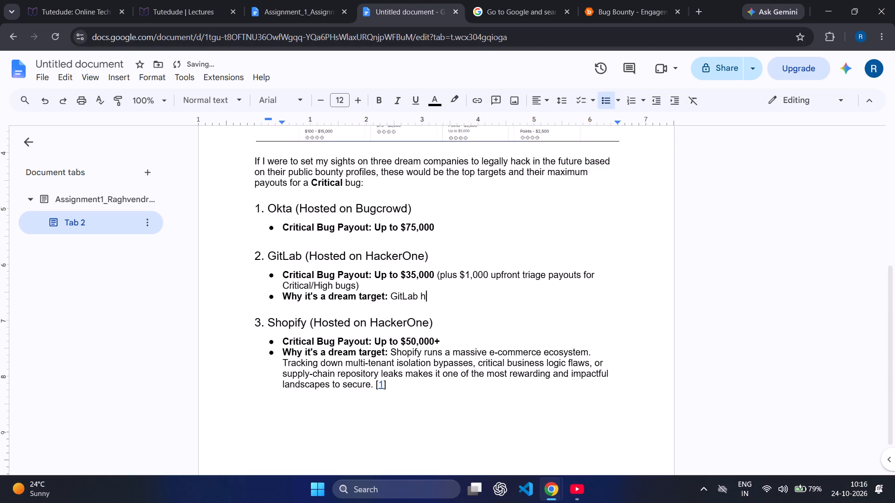
{"action": "key", "text": "BackSpace"}
{"action": "key", "text": "BackSpace"}
{"action": "key", "text": "BackSpace"}
{"action": "key", "text": "BackSpace"}
{"action": "key", "text": "BackSpace"}
{"action": "key", "text": "BackSpace"}
{"action": "key", "text": "BackSpace"}
{"action": "key", "text": "BackSpace"}
{"action": "key", "text": "BackSpace"}
{"action": "key", "text": "BackSpace"}
{"action": "key", "text": "BackSpace"}
{"action": "key", "text": "BackSpace"}
{"action": "key", "text": "BackSpace"}
{"action": "key", "text": "BackSpace"}
{"action": "key", "text": "BackSpace"}
{"action": "key", "text": "BackSpace"}
{"action": "key", "text": "BackSpace"}
{"action": "key", "text": "BackSpace"}
{"action": "key", "text": "BackSpace"}
{"action": "key", "text": "BackSpace"}
{"action": "key", "text": "BackSpace"}
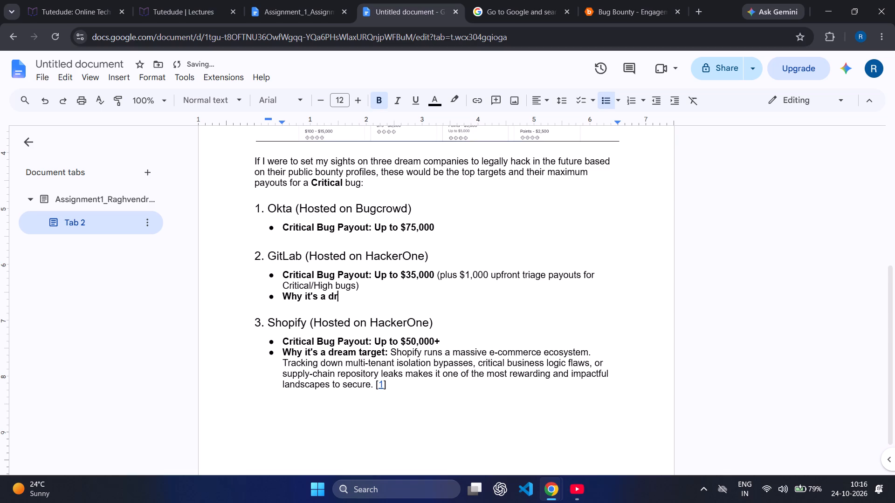
{"action": "key", "text": "BackSpace"}
{"action": "key", "text": "BackSpace"}
{"action": "key", "text": "BackSpace"}
{"action": "key", "text": "BackSpace"}
{"action": "key", "text": "BackSpace"}
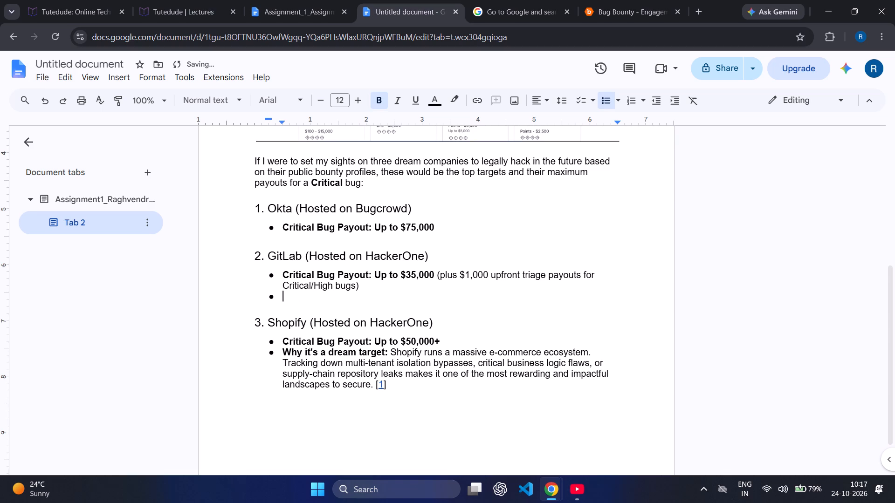
{"action": "key", "text": "BackSpace"}
{"action": "key", "text": "BackSpace"}
{"action": "key", "text": "BackSpace"}
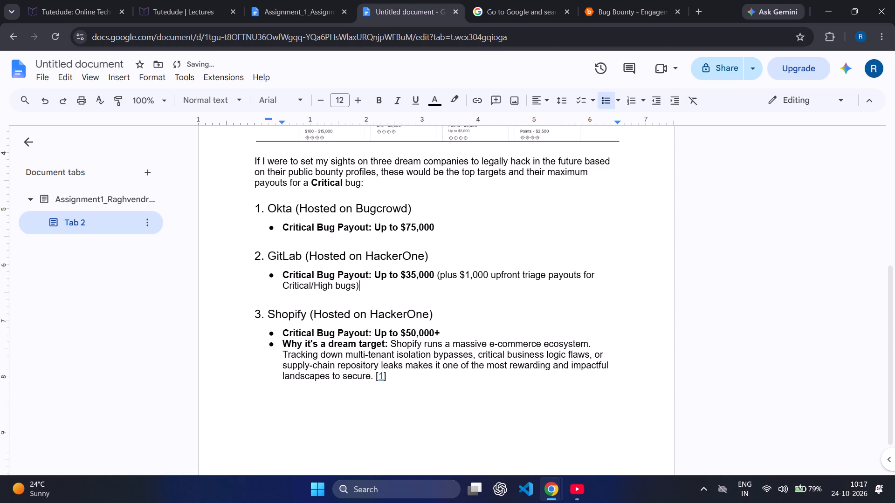
Delete the entire "Why it's a dream target" bullet from the Shopify entry, keeping its critical bug payout line.
{"action": "key", "text": "Down"}
{"action": "key", "text": "Down"}
{"action": "key", "text": "Down"}
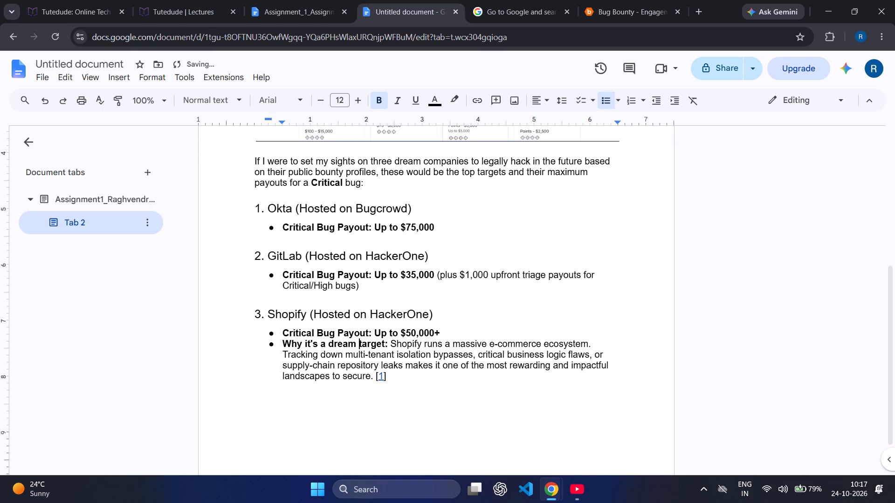
{"action": "key", "text": "Right"}
{"action": "key", "text": "Right"}
{"action": "key", "text": "Right"}
{"action": "key", "text": "Right"}
{"action": "key", "text": "Right"}
{"action": "key", "text": "Down"}
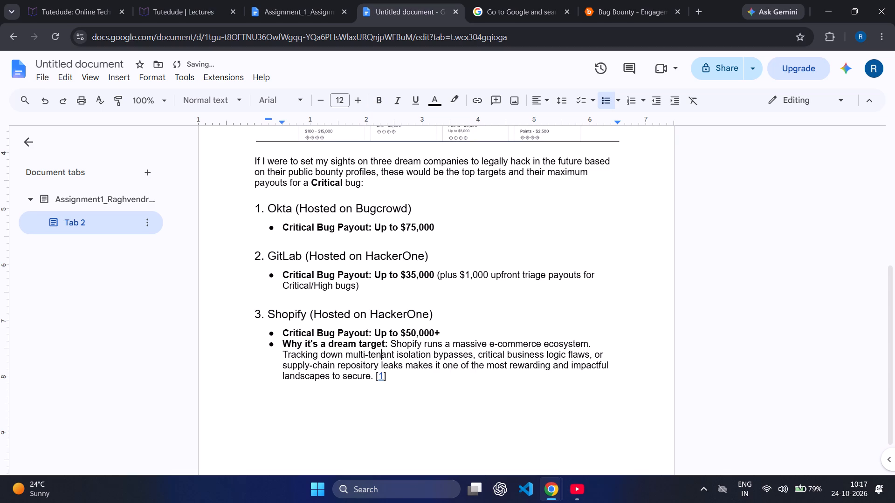
{"action": "key", "text": "Down"}
{"action": "key", "text": "Right"}
{"action": "key", "text": "Right"}
{"action": "key", "text": "Down"}
{"action": "key", "text": "BackSpace"}
{"action": "key", "text": "BackSpace"}
{"action": "key", "text": "BackSpace"}
{"action": "key", "text": "BackSpace"}
{"action": "key", "text": "BackSpace"}
{"action": "key", "text": "BackSpace"}
{"action": "key", "text": "BackSpace"}
{"action": "key", "text": "BackSpace"}
{"action": "key", "text": "BackSpace"}
{"action": "key", "text": "BackSpace"}
{"action": "key", "text": "BackSpace"}
{"action": "key", "text": "BackSpace"}
{"action": "key", "text": "BackSpace"}
{"action": "key", "text": "BackSpace"}
{"action": "key", "text": "BackSpace"}
{"action": "key", "text": "BackSpace"}
{"action": "key", "text": "BackSpace"}
{"action": "key", "text": "BackSpace"}
{"action": "key", "text": "BackSpace"}
{"action": "key", "text": "BackSpace"}
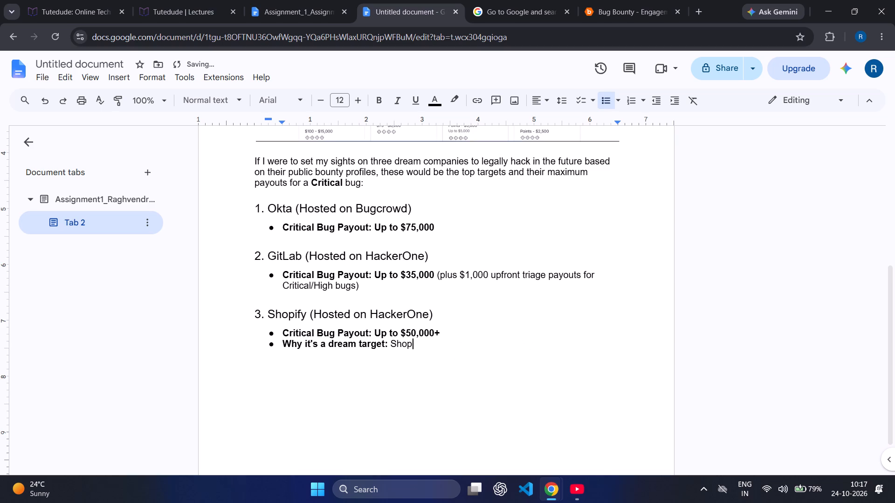
{"action": "key", "text": "BackSpace"}
{"action": "key", "text": "BackSpace"}
{"action": "key", "text": "BackSpace"}
{"action": "key", "text": "BackSpace"}
{"action": "key", "text": "BackSpace"}
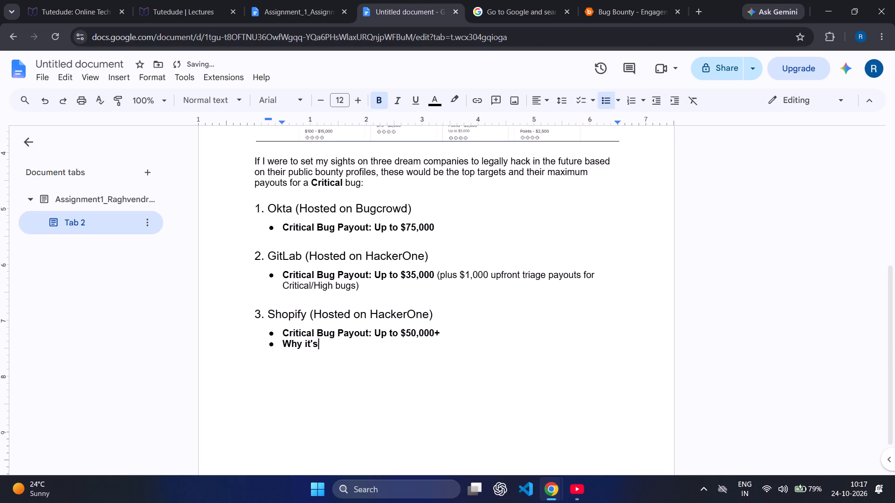
{"action": "key", "text": "BackSpace"}
{"action": "key", "text": "BackSpace"}
{"action": "key", "text": "BackSpace"}
{"action": "key", "text": "BackSpace"}
{"action": "key", "text": "BackSpace"}
{"action": "key", "text": "BackSpace"}
{"action": "key", "text": "BackSpace"}
{"action": "key", "text": "BackSpace"}
{"action": "key", "text": "BackSpace"}
{"action": "key", "text": "BackSpace"}
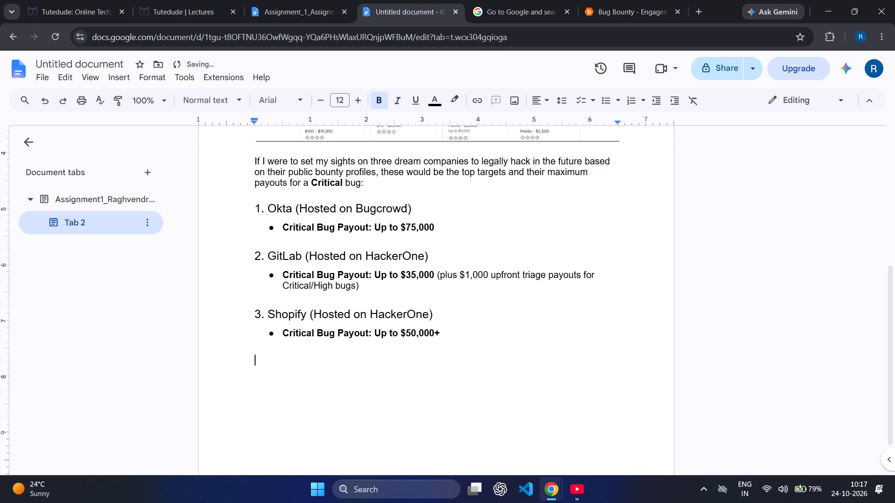
{"action": "key", "text": "BackSpace"}
Review the Task 2 page in Tab 2, from the Bugcrowd screenshot to the trimmed Shopify entry.
{"action": "scroll", "coordinate": [321, 206], "scroll_direction": "up", "scroll_amount": 2}
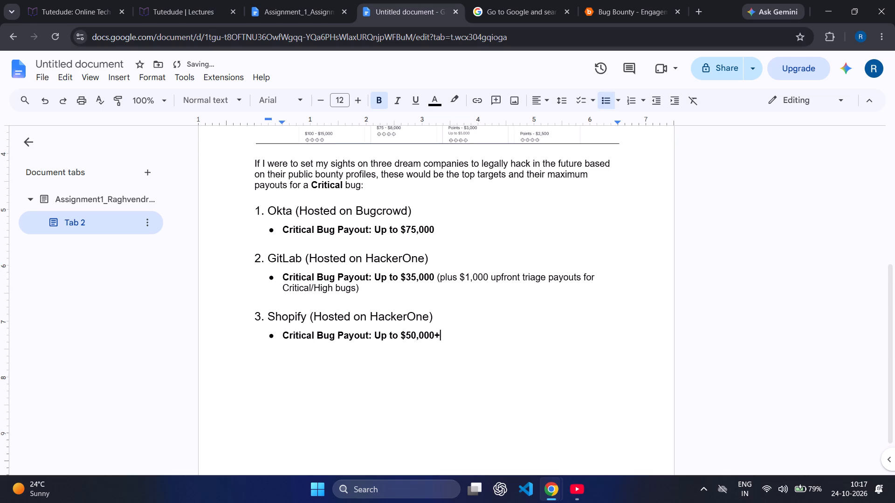
{"action": "scroll", "coordinate": [321, 206], "scroll_direction": "up", "scroll_amount": 16}
{"action": "scroll", "coordinate": [321, 204], "scroll_direction": "down", "scroll_amount": 7}
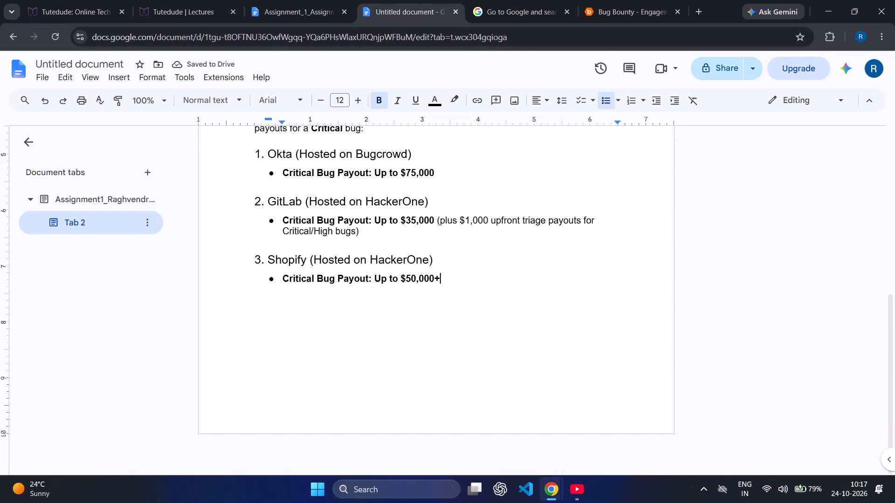
{"action": "scroll", "coordinate": [321, 204], "scroll_direction": "down", "scroll_amount": 7}
{"action": "scroll", "coordinate": [321, 204], "scroll_direction": "up", "scroll_amount": 15}
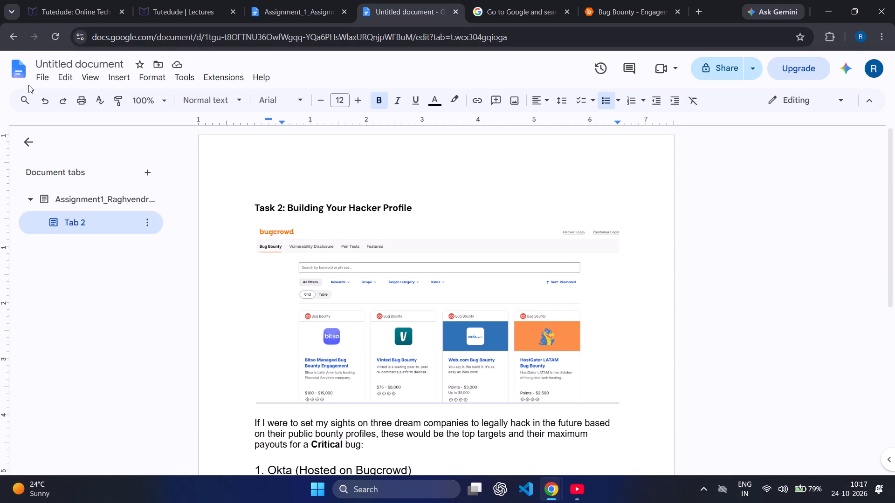
Download the report as a PDF document (.pdf) with all tabs included.
{"action": "left_click", "coordinate": [49, 77]}
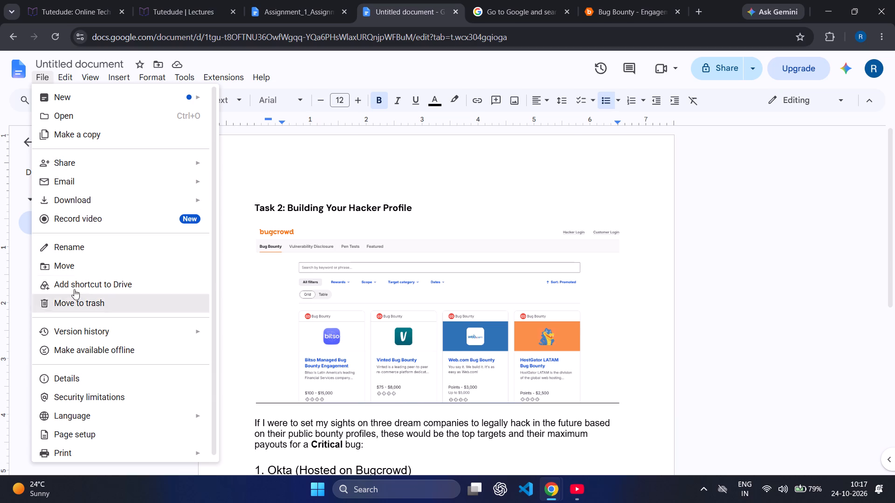
{"action": "left_click", "coordinate": [88, 200]}
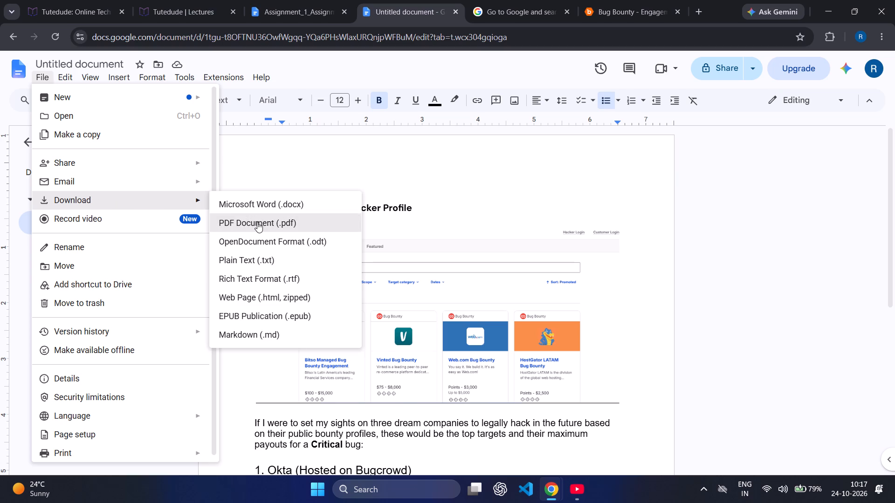
{"action": "left_click", "coordinate": [257, 222]}
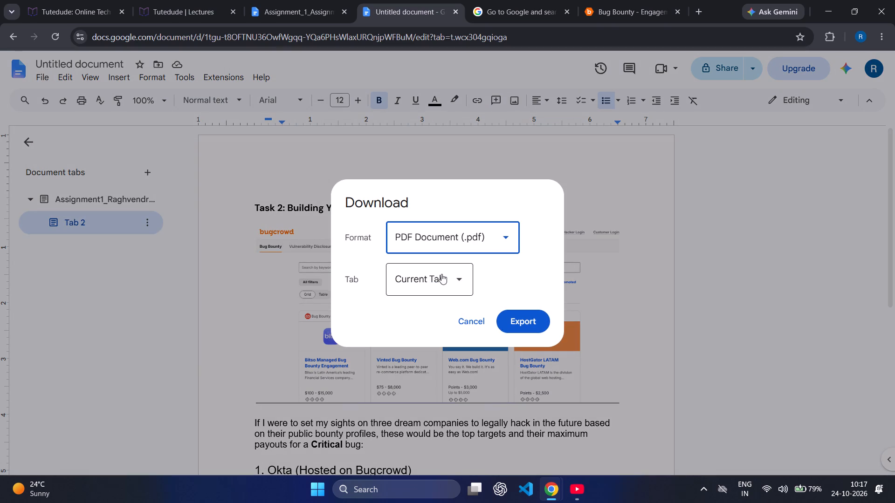
{"action": "left_click", "coordinate": [448, 277]}
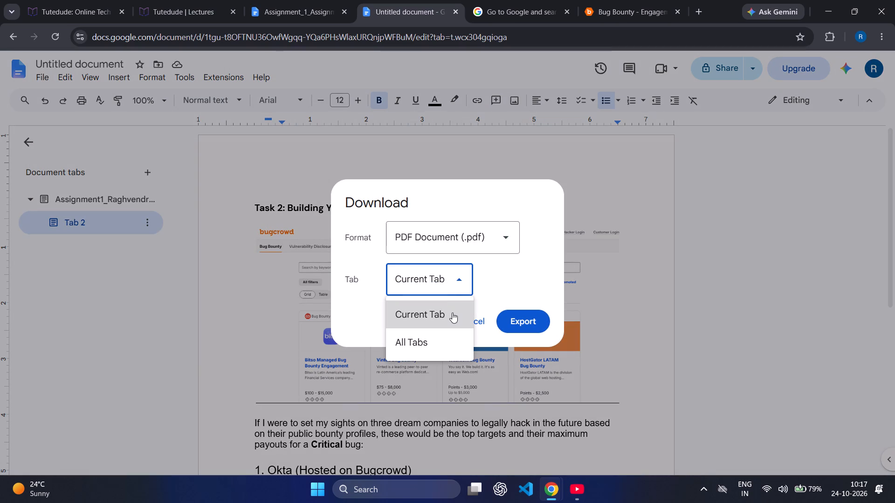
{"action": "left_click", "coordinate": [443, 340]}
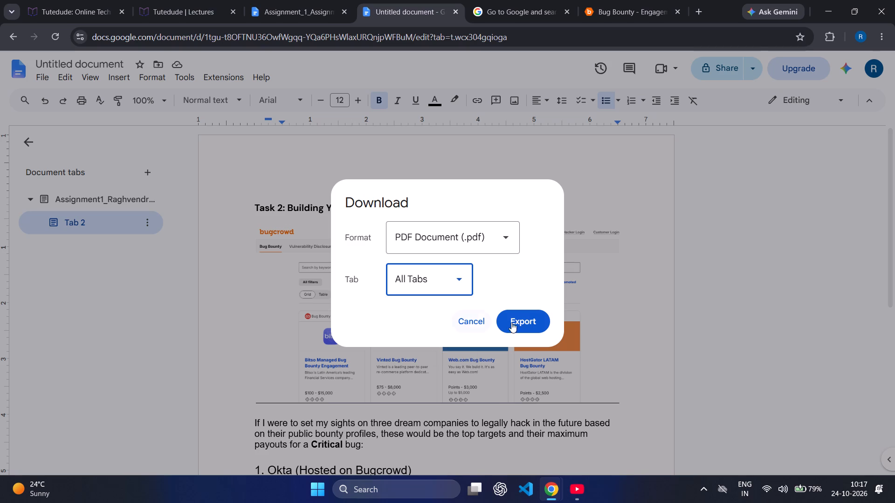
{"action": "left_click", "coordinate": [532, 319]}
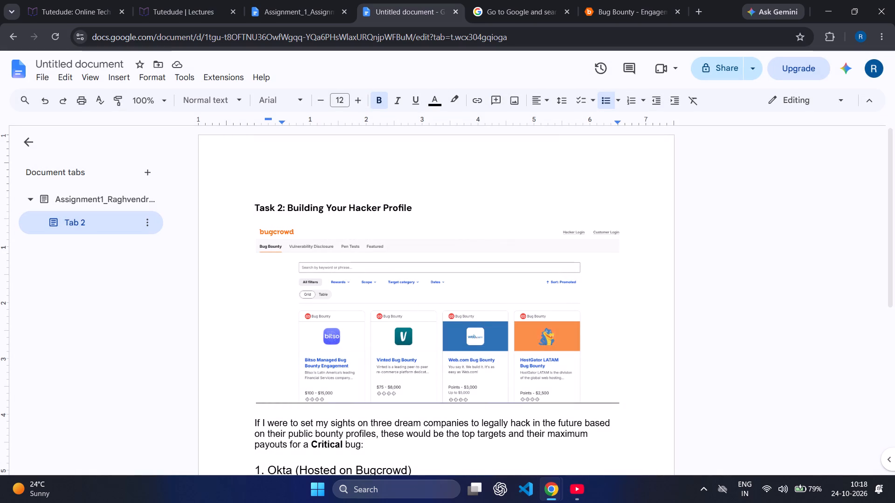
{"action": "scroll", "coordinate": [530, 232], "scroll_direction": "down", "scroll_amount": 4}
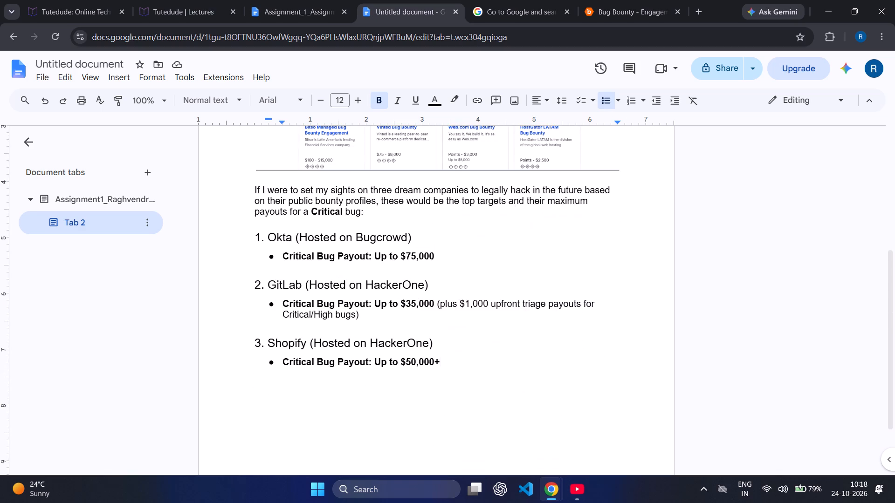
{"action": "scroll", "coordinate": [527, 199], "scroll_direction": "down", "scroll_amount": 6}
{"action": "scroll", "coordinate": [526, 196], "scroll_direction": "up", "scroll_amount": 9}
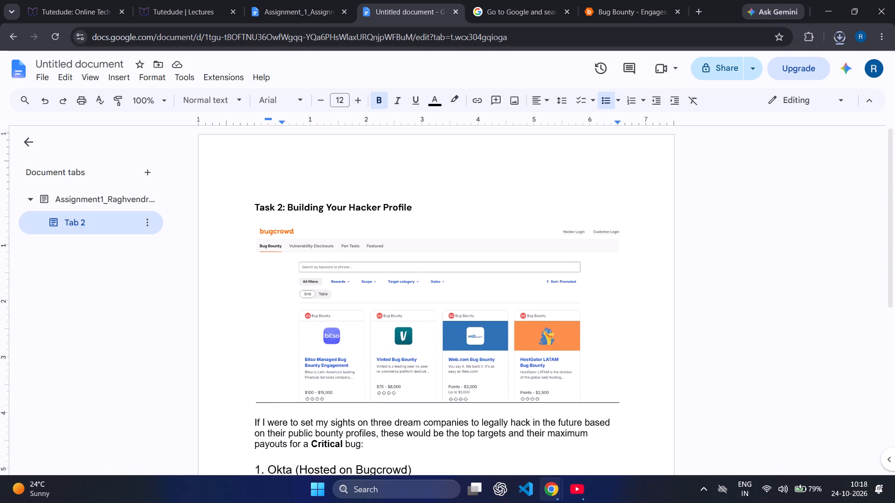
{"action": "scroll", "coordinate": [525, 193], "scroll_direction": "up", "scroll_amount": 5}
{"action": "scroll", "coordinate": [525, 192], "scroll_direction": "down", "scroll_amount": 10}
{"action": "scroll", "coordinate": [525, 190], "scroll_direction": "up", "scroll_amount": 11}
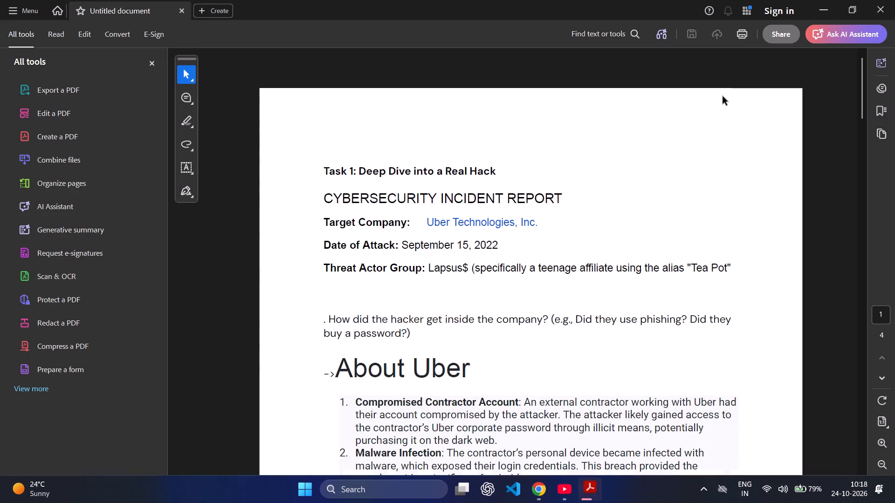
Examine the exported PDF in Adobe Acrobat from Task 1 to the end of Task 2, and minimise it after dismissing the trial offer.
{"action": "scroll", "coordinate": [494, 188], "scroll_direction": "down", "scroll_amount": 7}
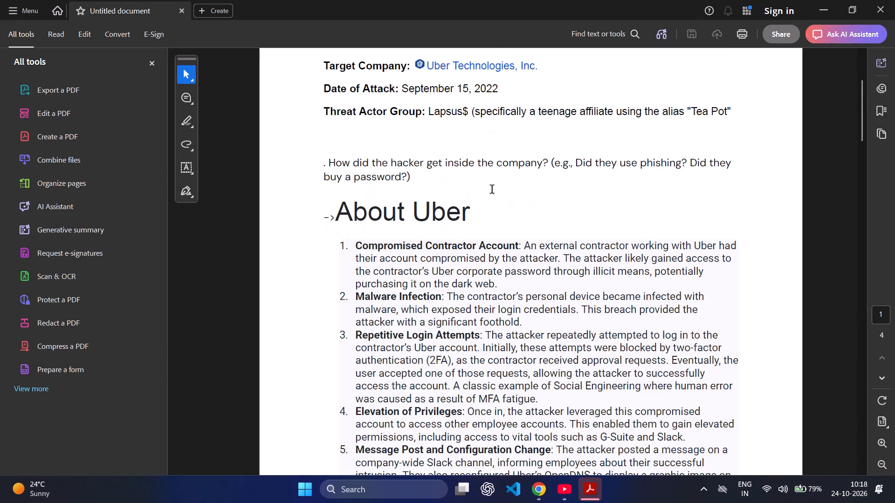
{"action": "scroll", "coordinate": [492, 190], "scroll_direction": "down", "scroll_amount": 18}
{"action": "scroll", "coordinate": [492, 190], "scroll_direction": "down", "scroll_amount": 14}
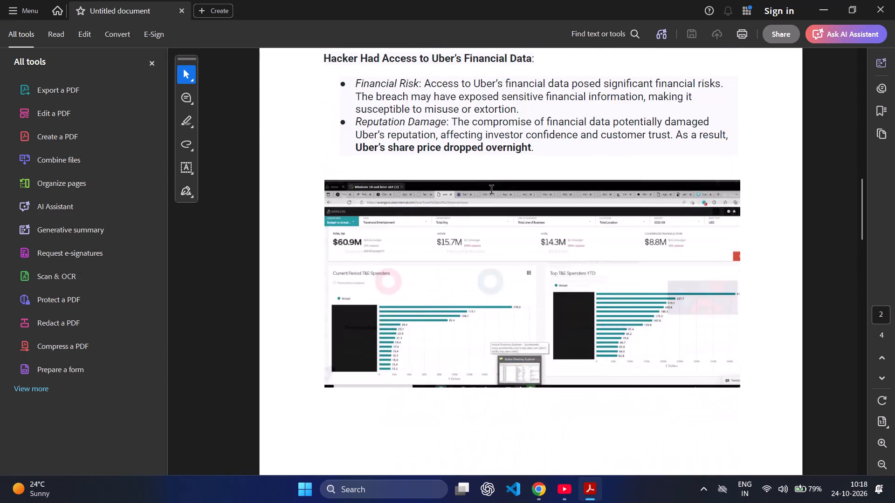
{"action": "scroll", "coordinate": [492, 190], "scroll_direction": "down", "scroll_amount": 18}
{"action": "scroll", "coordinate": [492, 190], "scroll_direction": "down", "scroll_amount": 7}
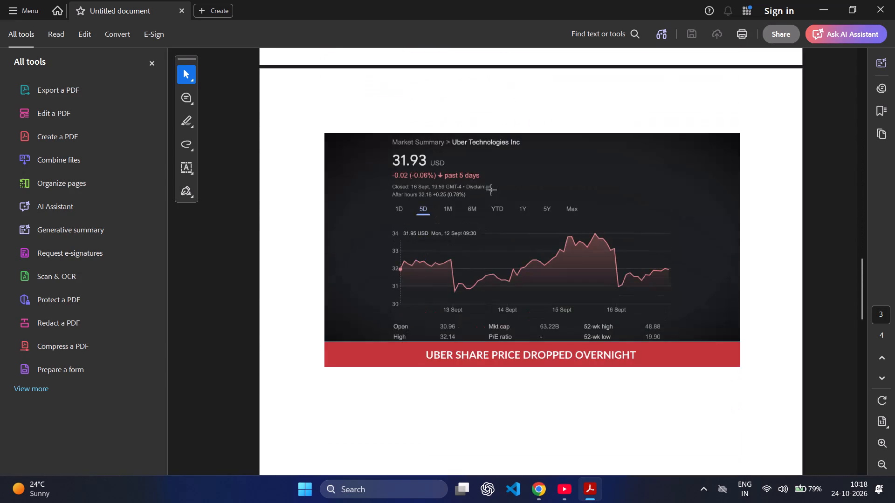
{"action": "scroll", "coordinate": [492, 190], "scroll_direction": "down", "scroll_amount": 20}
{"action": "scroll", "coordinate": [492, 190], "scroll_direction": "down", "scroll_amount": 12}
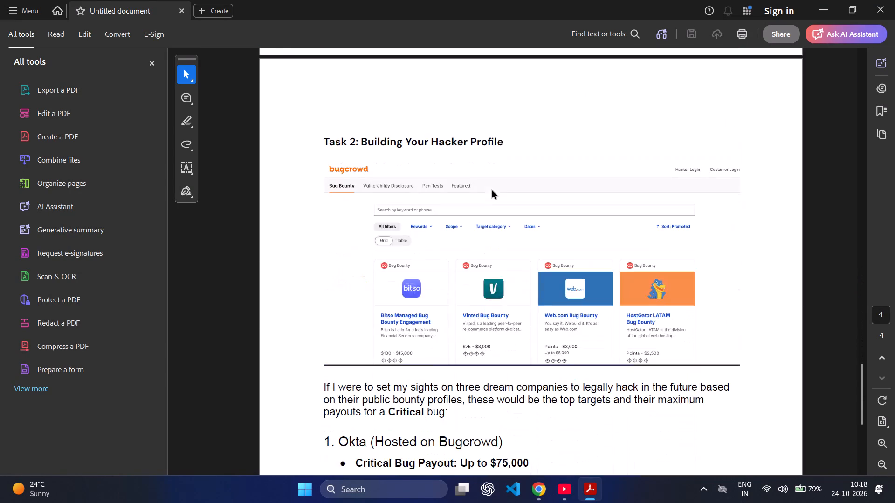
{"action": "scroll", "coordinate": [492, 190], "scroll_direction": "down", "scroll_amount": 11}
{"action": "scroll", "coordinate": [492, 190], "scroll_direction": "down", "scroll_amount": 18}
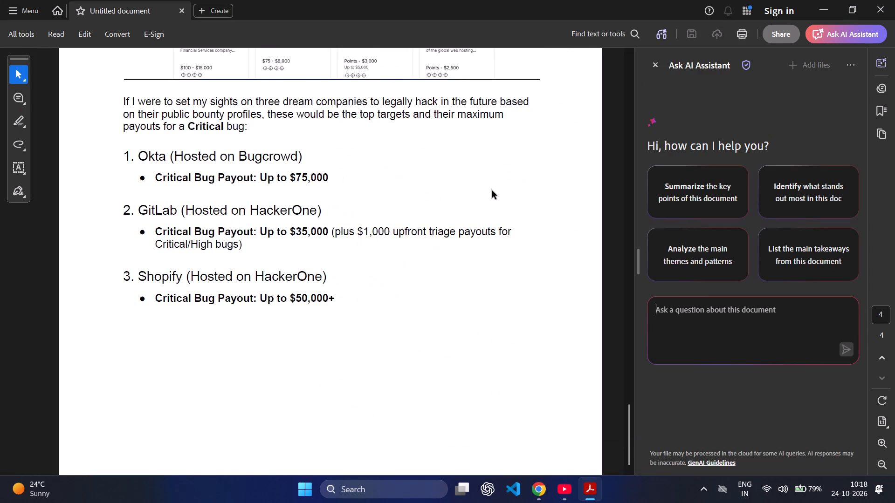
{"action": "scroll", "coordinate": [492, 190], "scroll_direction": "up", "scroll_amount": 13}
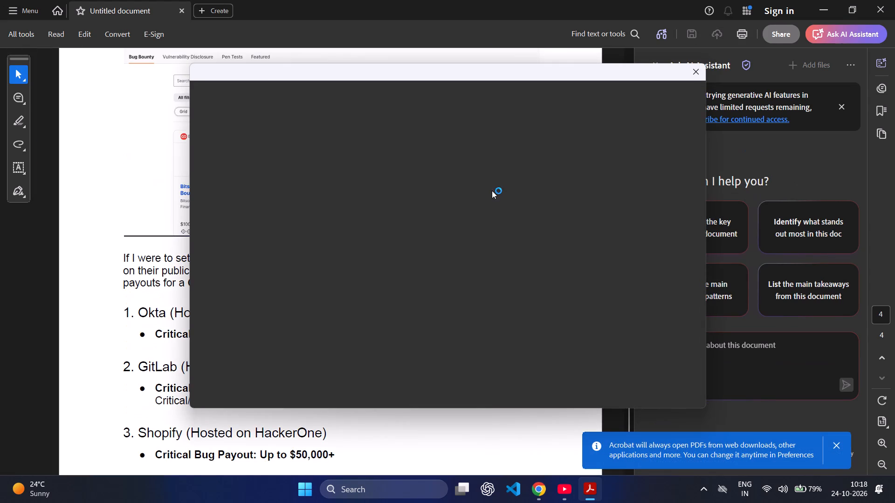
{"action": "scroll", "coordinate": [492, 190], "scroll_direction": "up", "scroll_amount": 1}
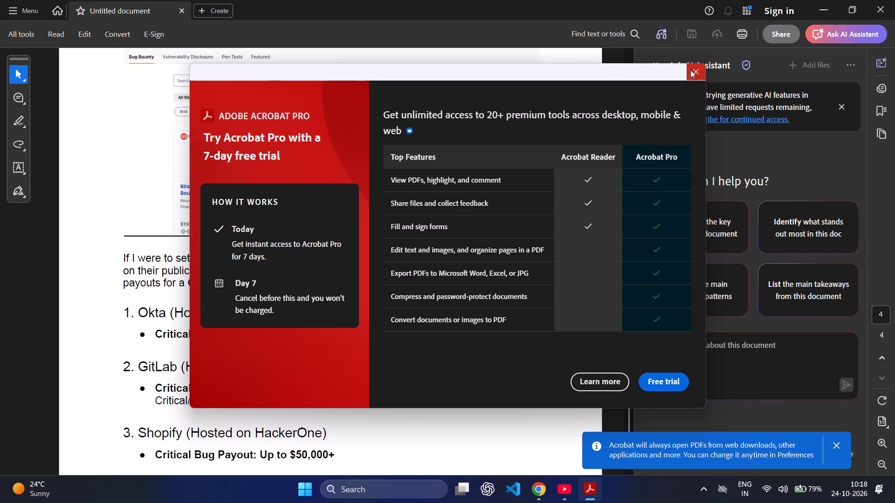
{"action": "left_click", "coordinate": [691, 69]}
{"action": "left_click", "coordinate": [830, 14]}
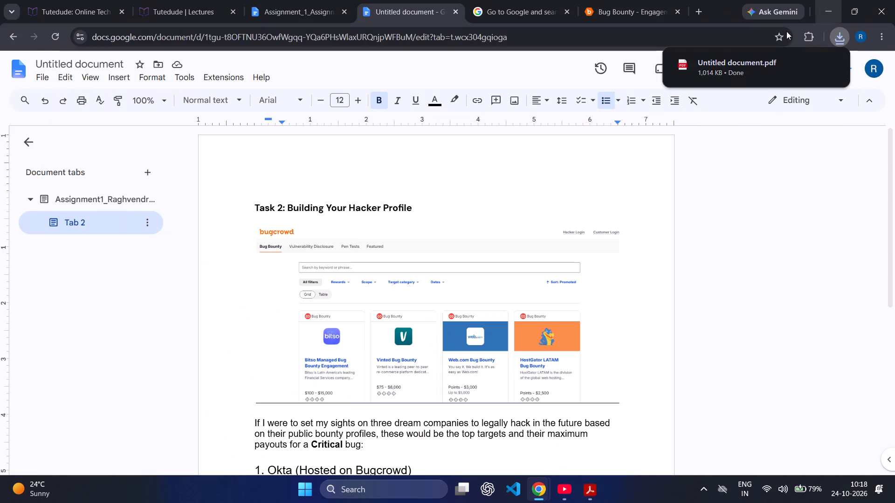
Switch to the assignment instructions document in the browser and read the submission guidelines on folder naming and zip contents.
{"action": "left_click", "coordinate": [273, 7]}
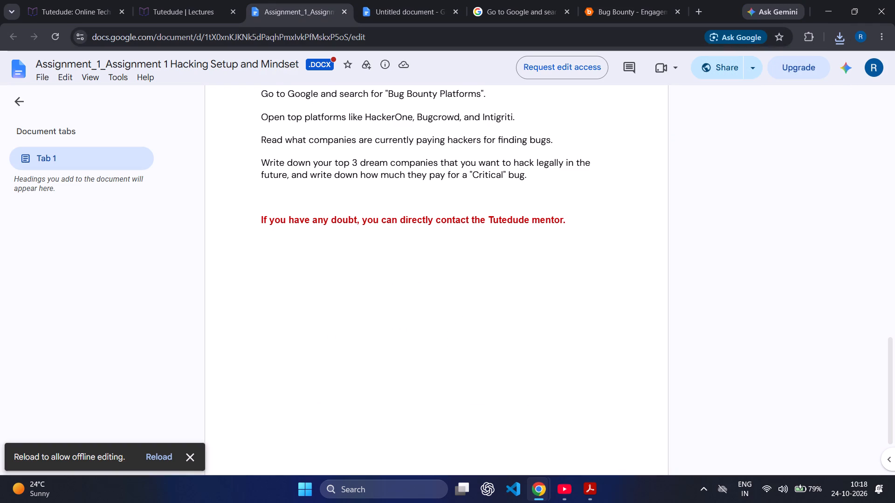
{"action": "scroll", "coordinate": [357, 221], "scroll_direction": "up", "scroll_amount": 17}
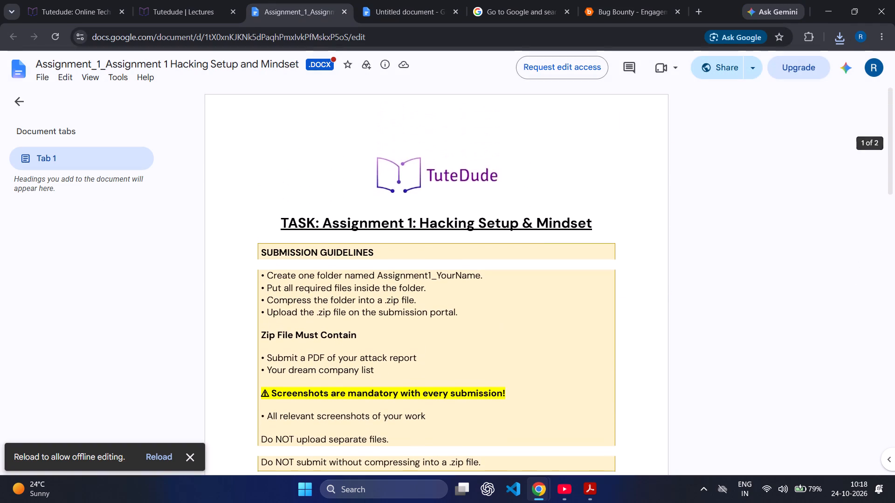
{"action": "scroll", "coordinate": [362, 190], "scroll_direction": "down", "scroll_amount": 2}
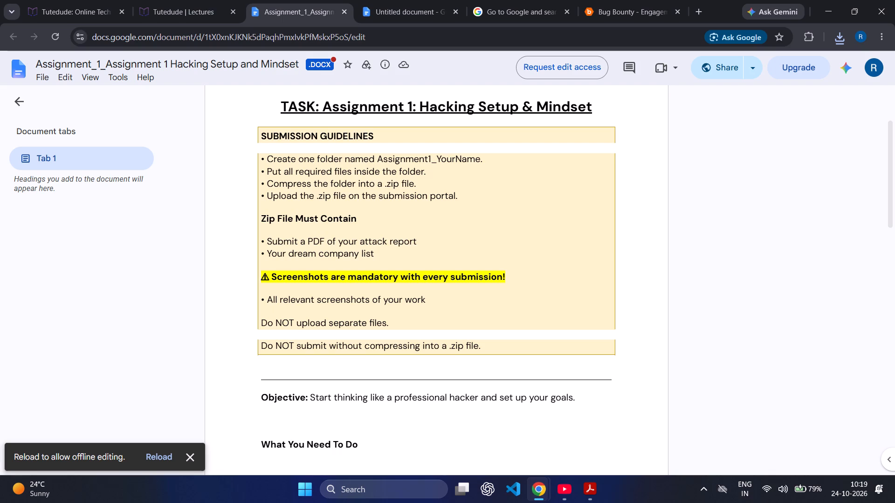
Switch from the browser to File Explorer and open the Downloads folder.
{"action": "left_click", "coordinate": [821, 12]}
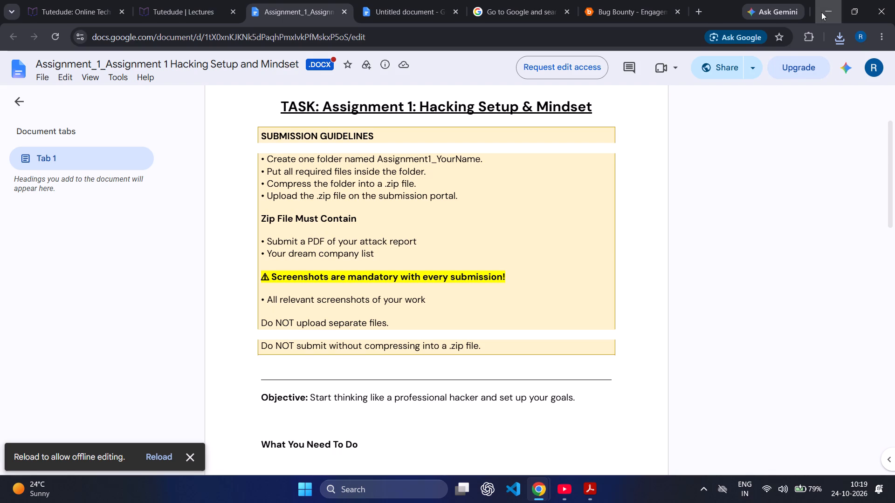
{"action": "left_click", "coordinate": [820, 1]}
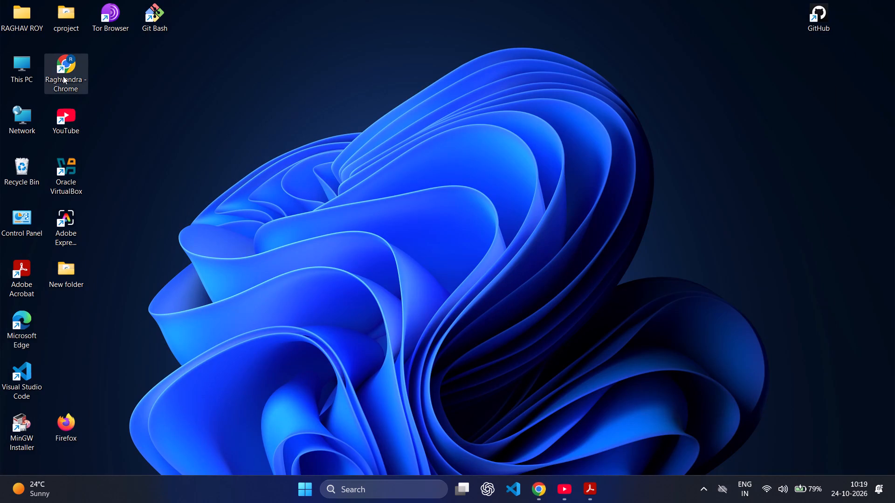
{"action": "double_click", "coordinate": [26, 25]}
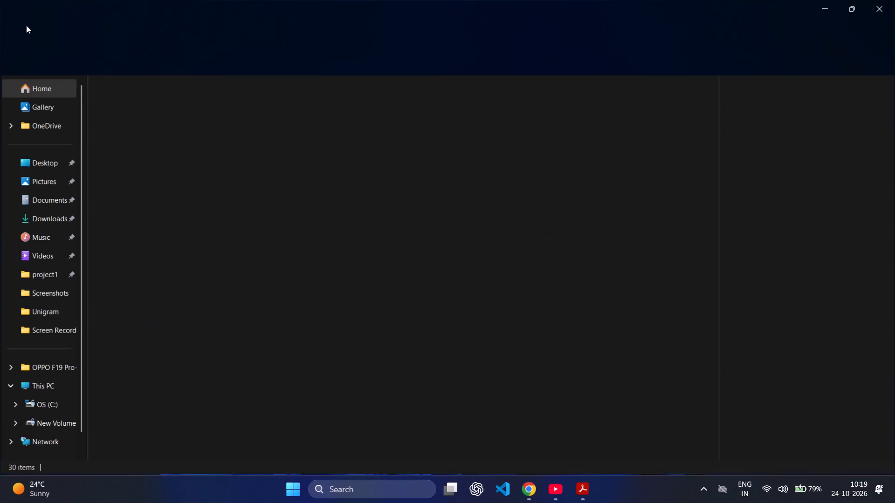
{"action": "left_click", "coordinate": [39, 222]}
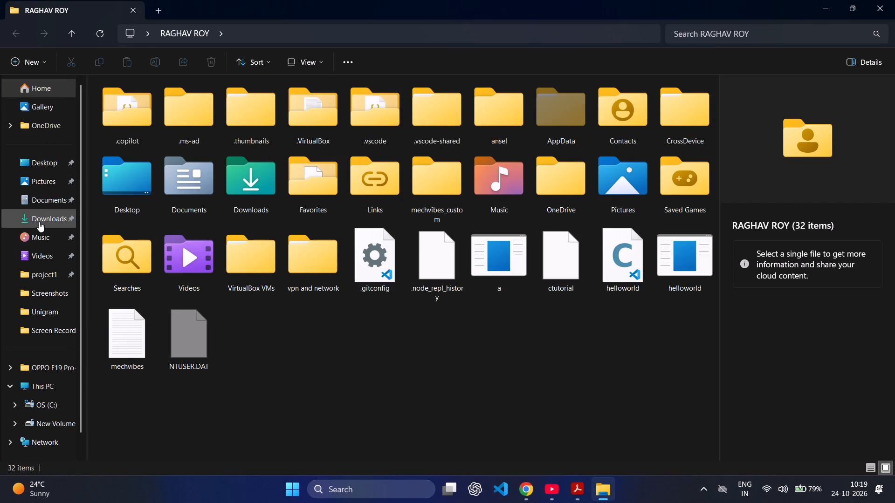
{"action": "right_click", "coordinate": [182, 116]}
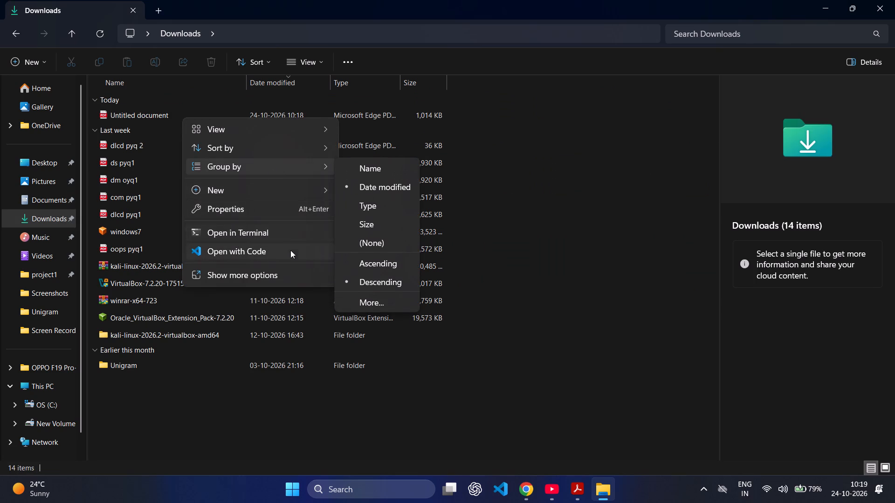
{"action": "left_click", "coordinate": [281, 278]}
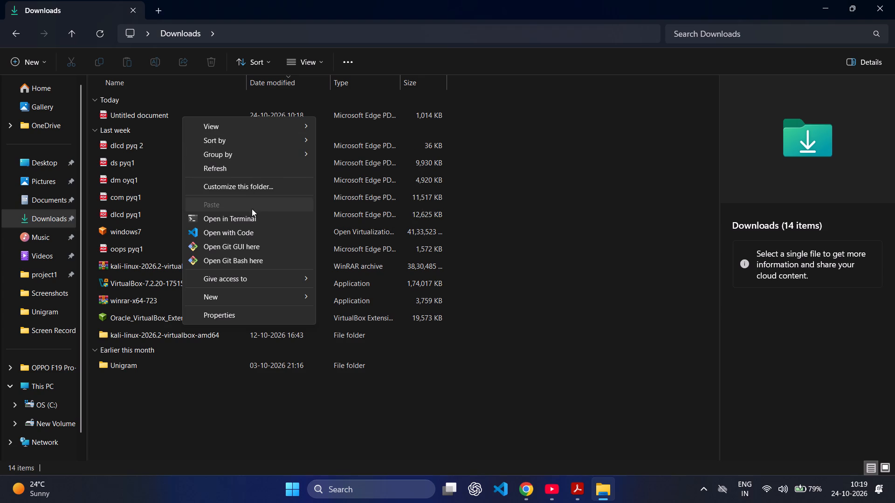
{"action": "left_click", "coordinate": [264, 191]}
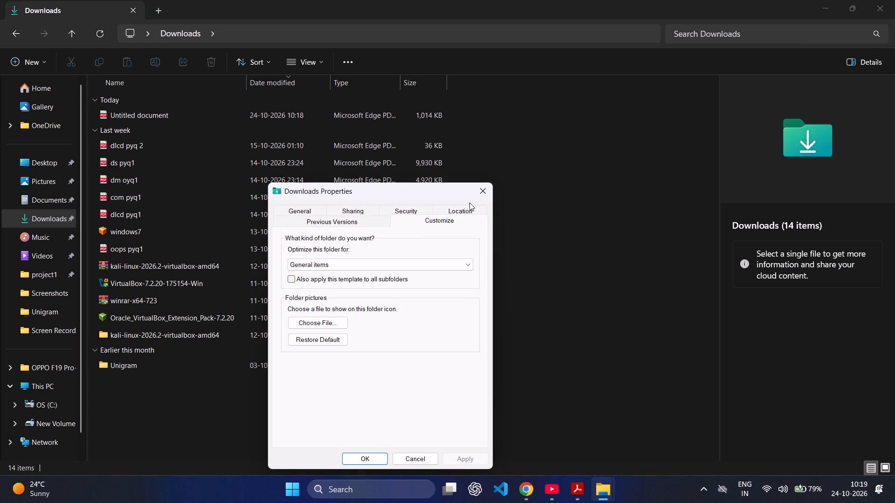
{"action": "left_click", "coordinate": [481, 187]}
Compress the exported Untitled document PDF in Downloads into a ZIP file.
{"action": "right_click", "coordinate": [379, 118]}
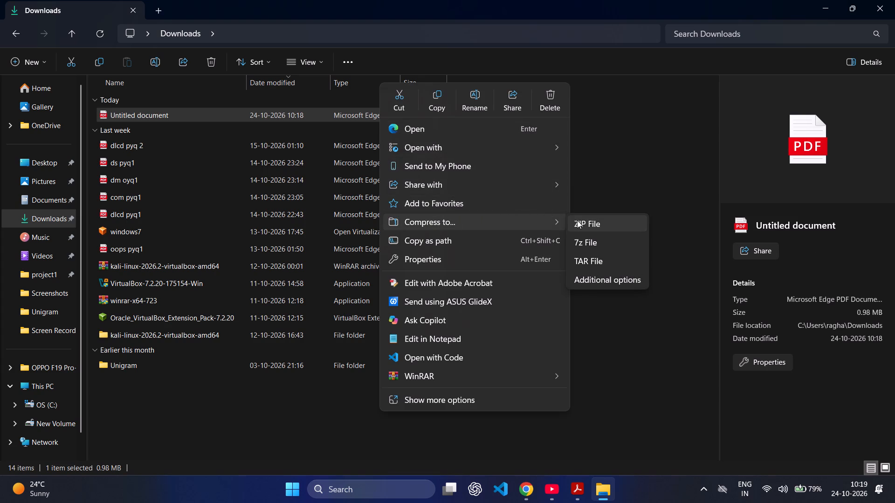
{"action": "left_click", "coordinate": [580, 222]}
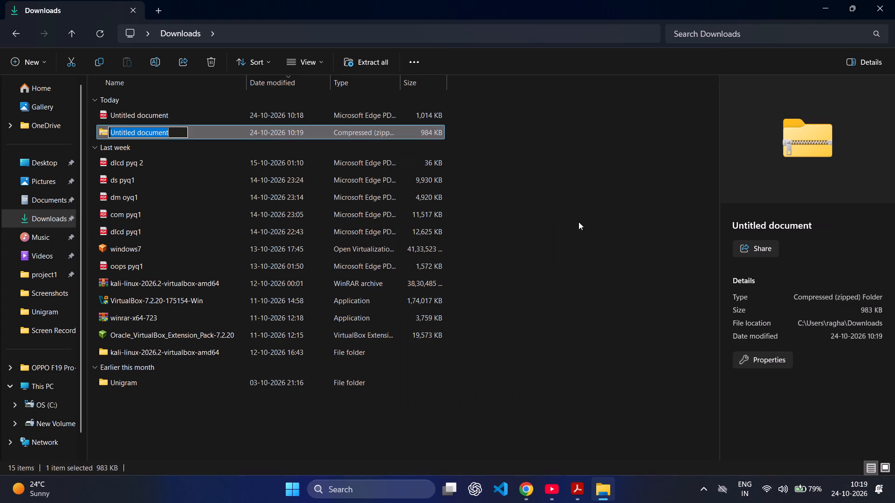
Name the new ZIP file Assignment1_ followed by the student's full name.
{"action": "key", "text": "BackSpace"}
{"action": "key", "text": "BackSpace"}
{"action": "key", "text": "BackSpace"}
{"action": "key", "text": "BackSpace"}
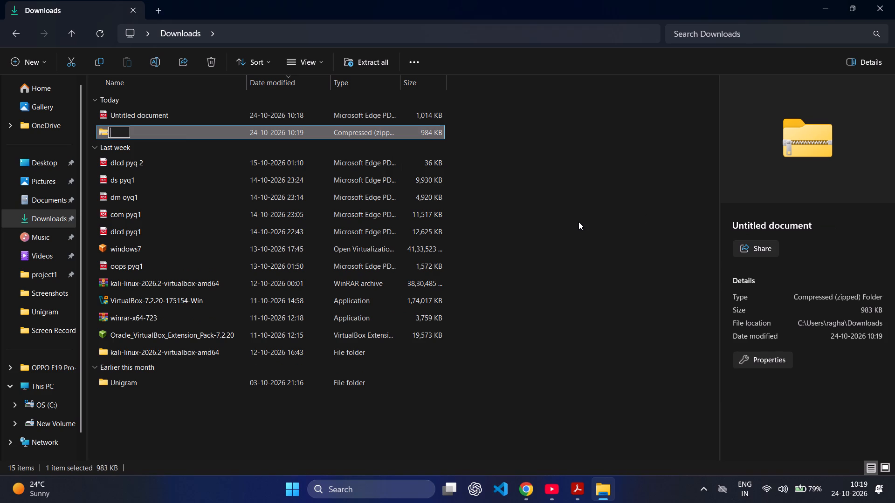
{"action": "key", "text": "shift+a"}
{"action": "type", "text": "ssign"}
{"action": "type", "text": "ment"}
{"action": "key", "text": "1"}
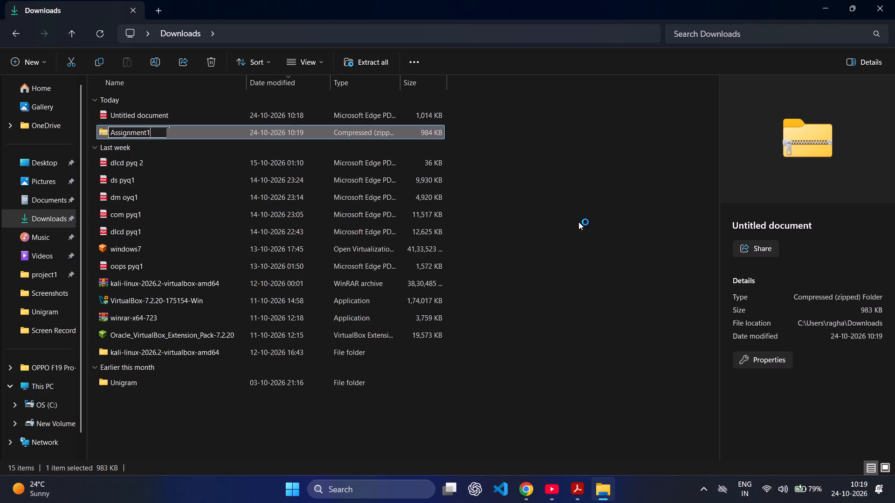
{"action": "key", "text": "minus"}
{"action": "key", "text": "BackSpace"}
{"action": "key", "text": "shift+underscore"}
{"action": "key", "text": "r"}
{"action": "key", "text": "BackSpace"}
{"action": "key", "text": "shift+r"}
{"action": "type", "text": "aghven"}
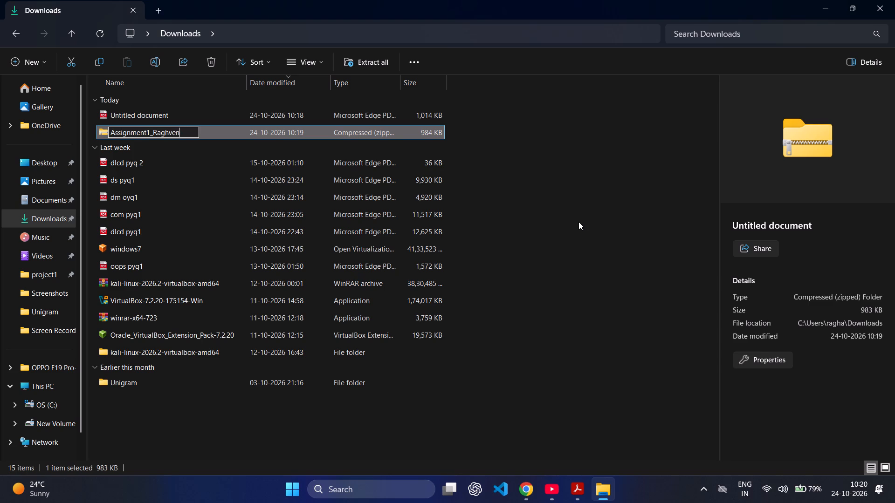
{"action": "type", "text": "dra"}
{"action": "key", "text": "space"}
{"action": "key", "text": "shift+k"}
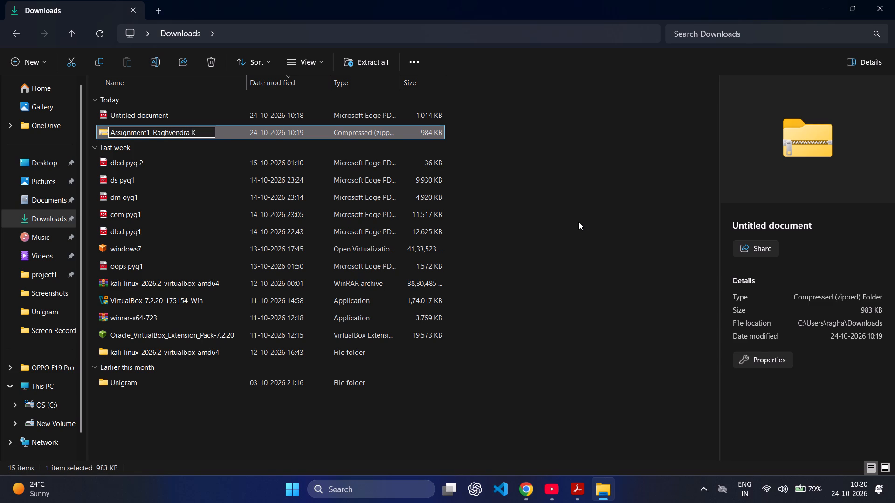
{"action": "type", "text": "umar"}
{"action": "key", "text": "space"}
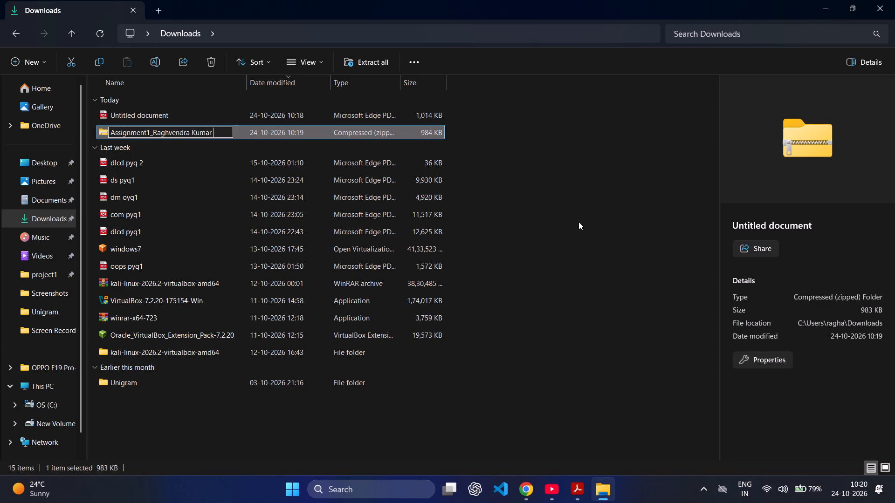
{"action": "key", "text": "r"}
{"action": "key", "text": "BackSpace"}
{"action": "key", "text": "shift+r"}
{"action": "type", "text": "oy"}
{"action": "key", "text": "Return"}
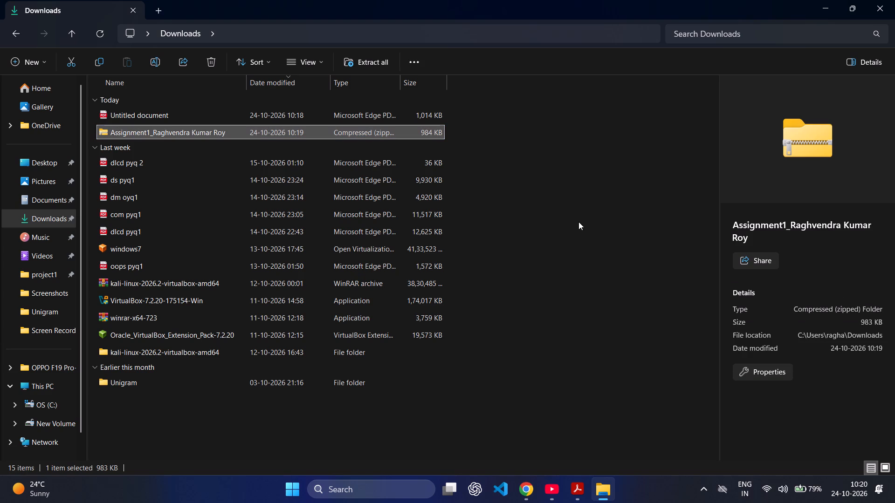
Switch to the Tutedude lectures page in the browser and attach the Assignment1 ZIP from Downloads to the Hacking Setup & Mindset submission.
{"action": "left_click", "coordinate": [822, 6]}
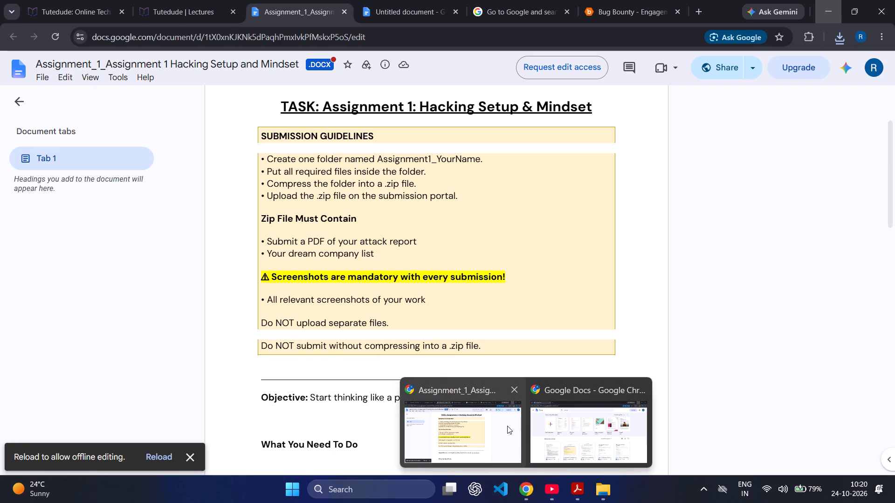
{"action": "left_click", "coordinate": [507, 426]}
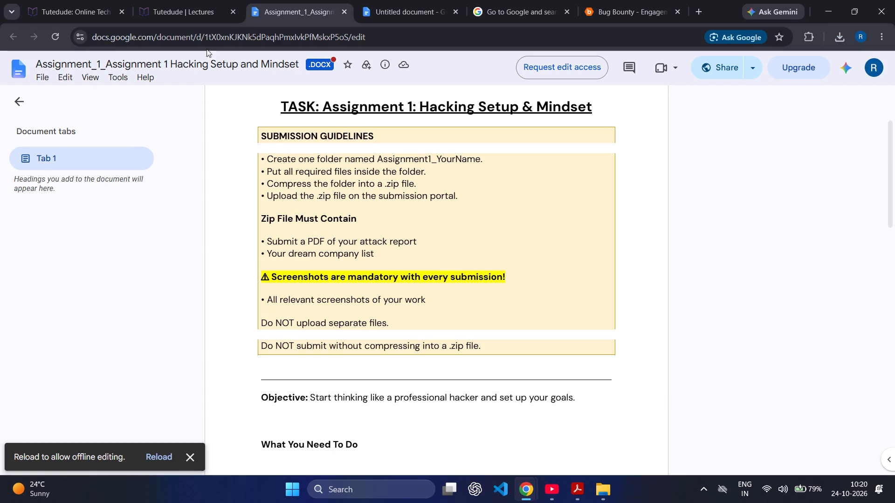
{"action": "left_click", "coordinate": [164, 18]}
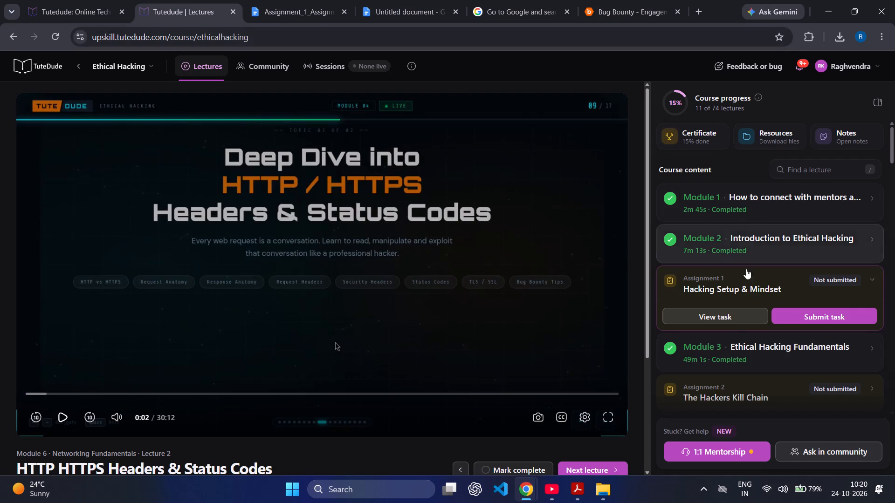
{"action": "left_click", "coordinate": [798, 310]}
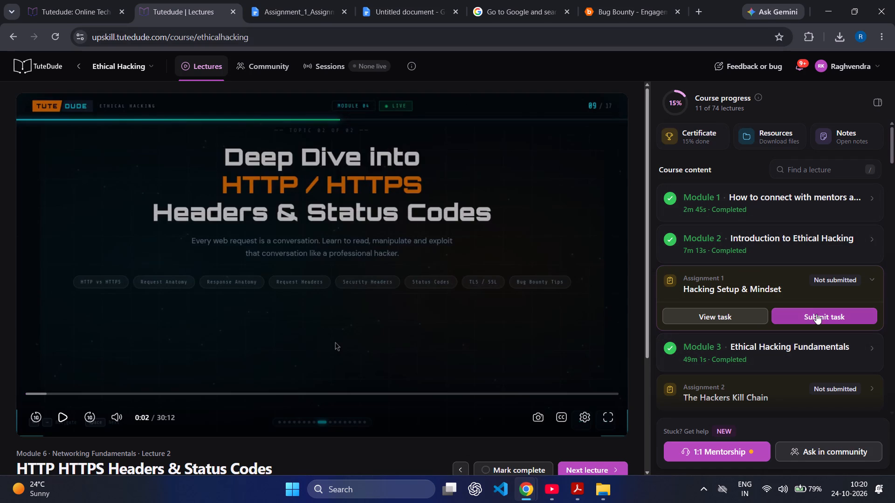
{"action": "left_click", "coordinate": [816, 314]}
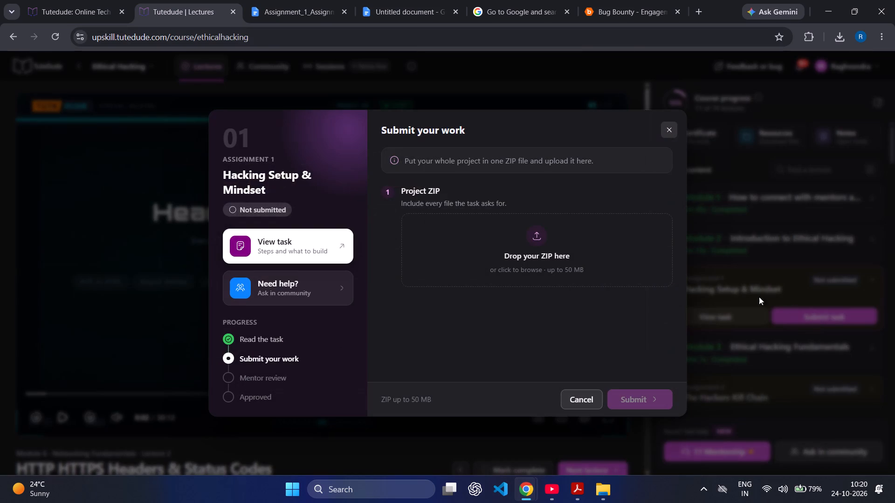
{"action": "left_click", "coordinate": [538, 237]}
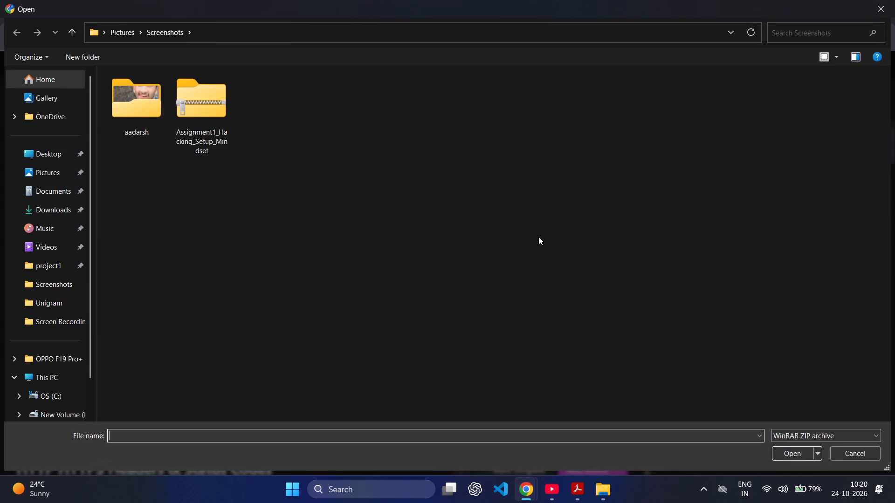
{"action": "left_click", "coordinate": [68, 206]}
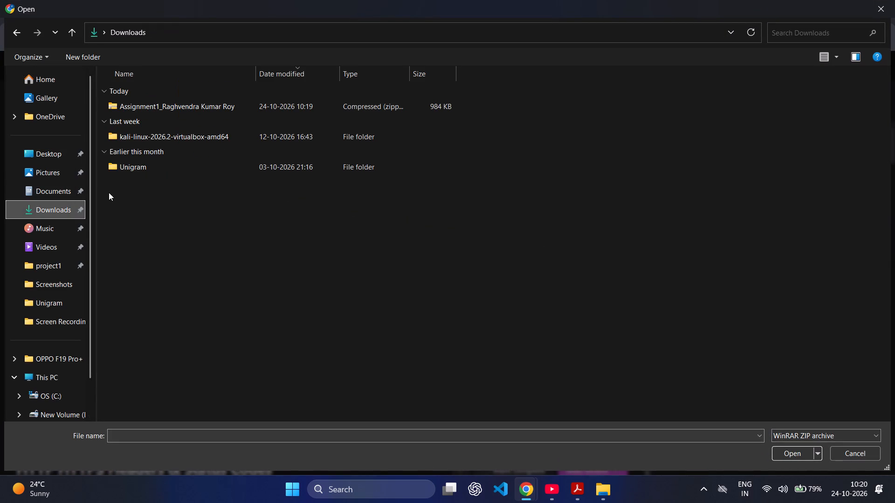
{"action": "left_click", "coordinate": [211, 105]}
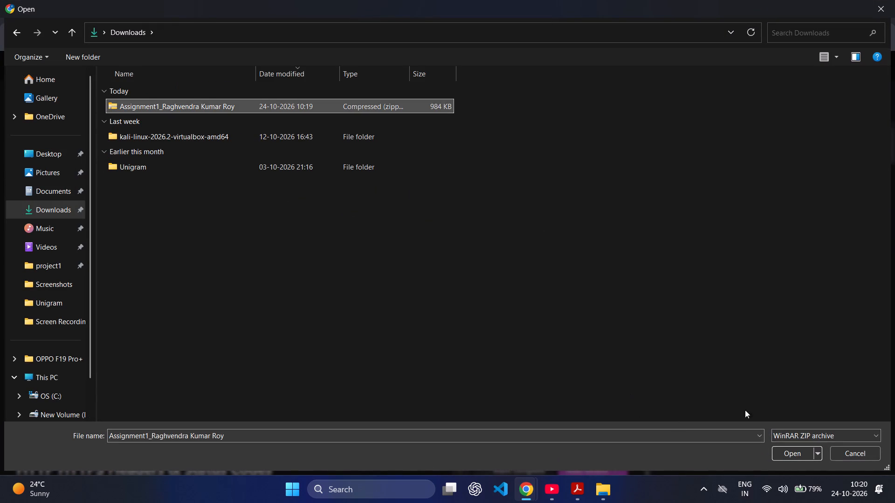
{"action": "left_click", "coordinate": [788, 450]}
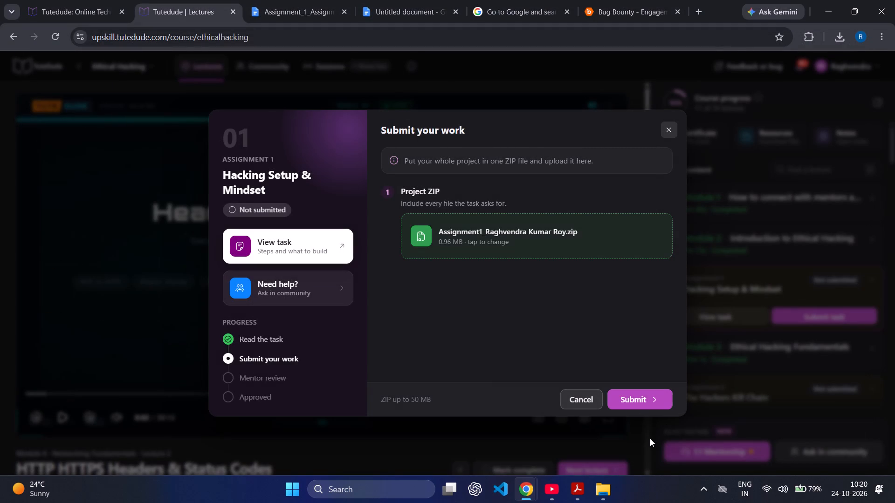
Capture a screenshot of the submission form with the ZIP attached, and dismiss the Snipping Tool notification.
{"action": "key", "text": "Print"}
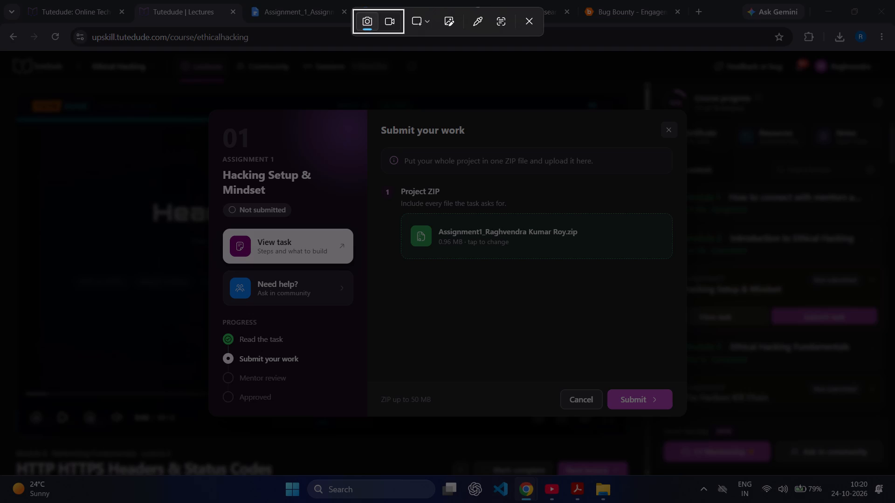
{"action": "left_click_drag", "start_coordinate": [11, 36], "coordinate": [851, 479]}
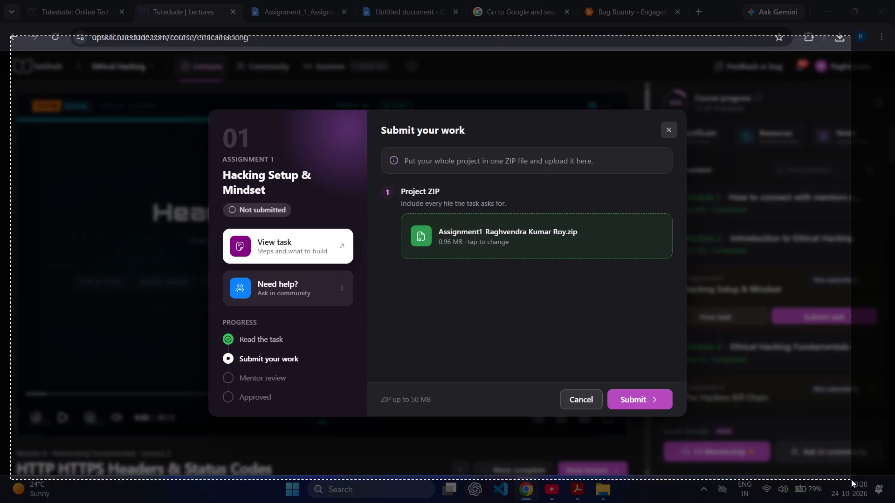
{"action": "left_click_drag", "start_coordinate": [851, 479], "coordinate": [894, 502]}
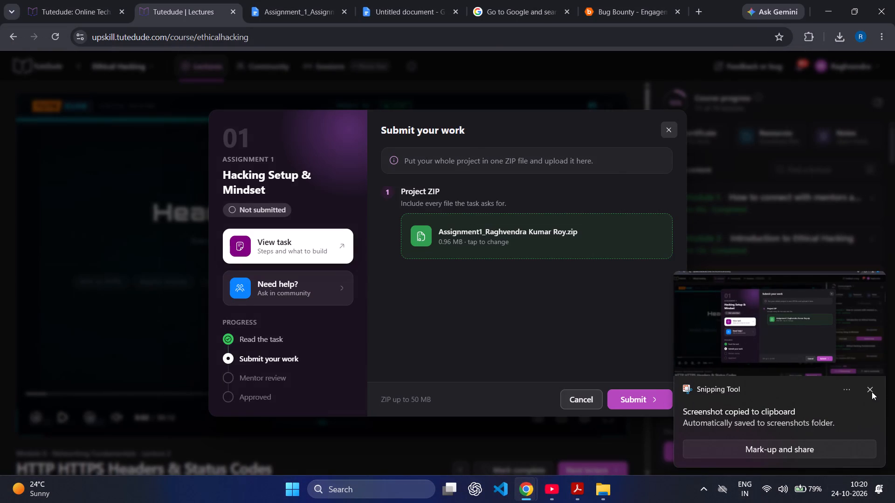
{"action": "left_click", "coordinate": [871, 392]}
Submit the attached Assignment 1 ZIP for mentor review.
{"action": "left_click", "coordinate": [639, 397]}
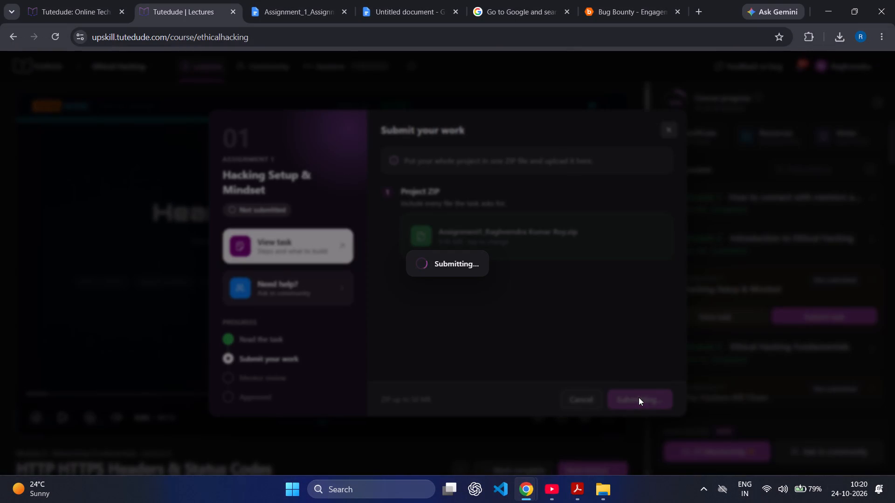
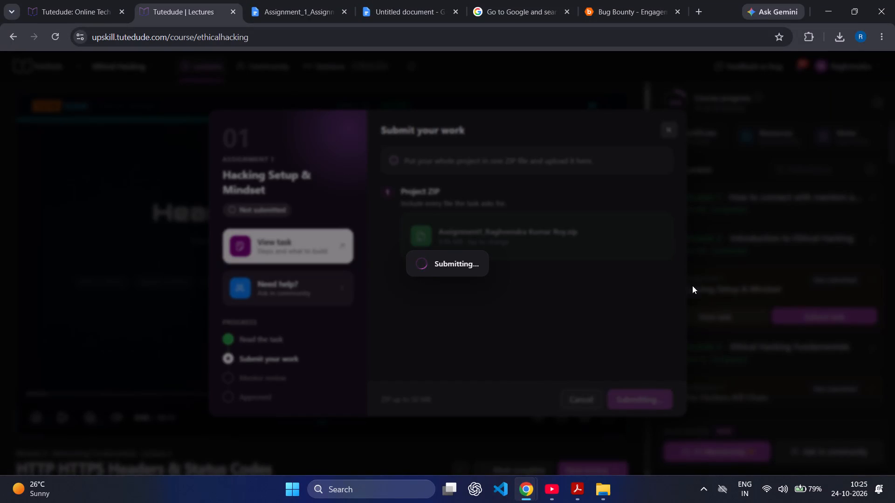
Switch to the Bugcrowd engagements page and browse the listed bug bounty programs and their reward ranges.
{"action": "left_click", "coordinate": [611, 10]}
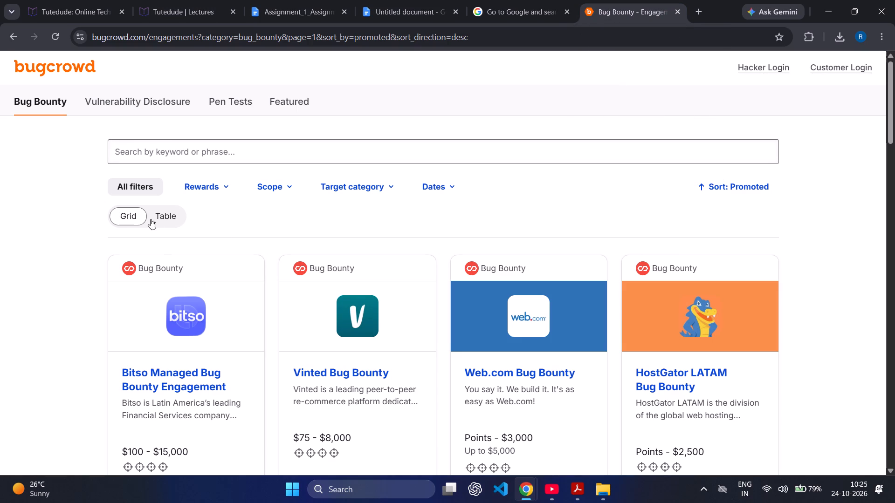
{"action": "scroll", "coordinate": [209, 187], "scroll_direction": "down", "scroll_amount": 4}
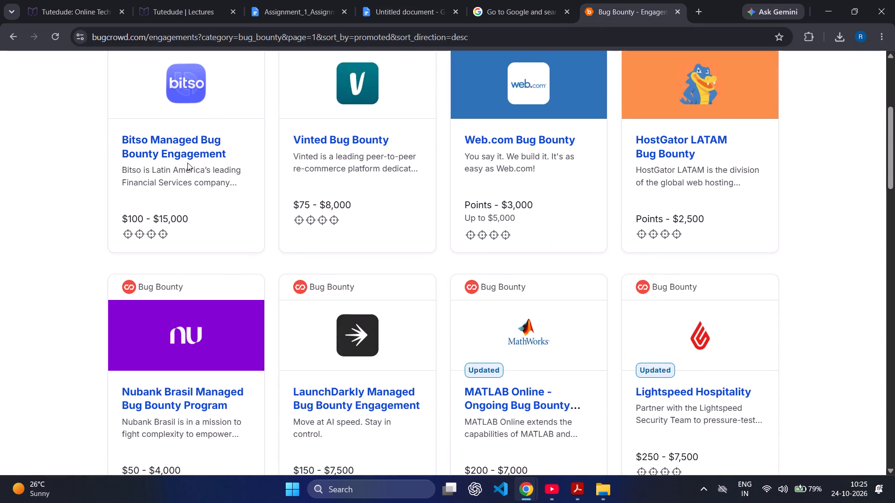
{"action": "scroll", "coordinate": [211, 185], "scroll_direction": "up", "scroll_amount": 2}
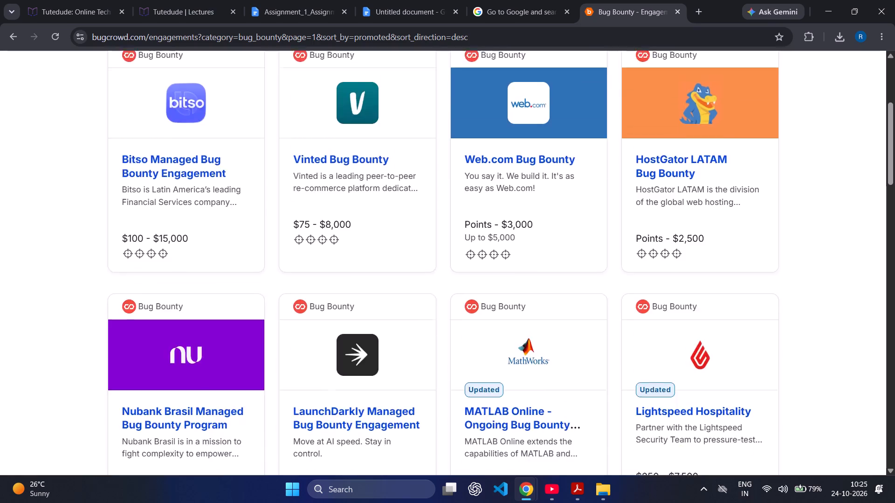
{"action": "scroll", "coordinate": [211, 185], "scroll_direction": "up", "scroll_amount": 3}
{"action": "scroll", "coordinate": [212, 185], "scroll_direction": "down", "scroll_amount": 3}
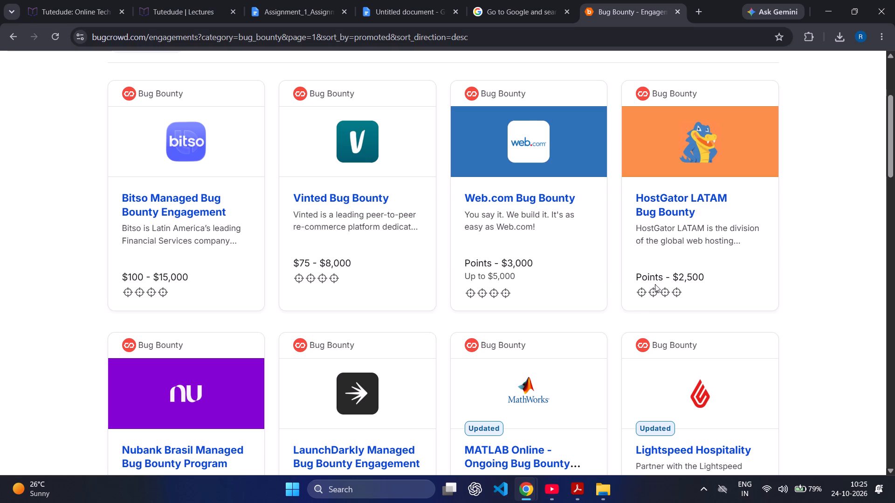
{"action": "scroll", "coordinate": [592, 267], "scroll_direction": "down", "scroll_amount": 1}
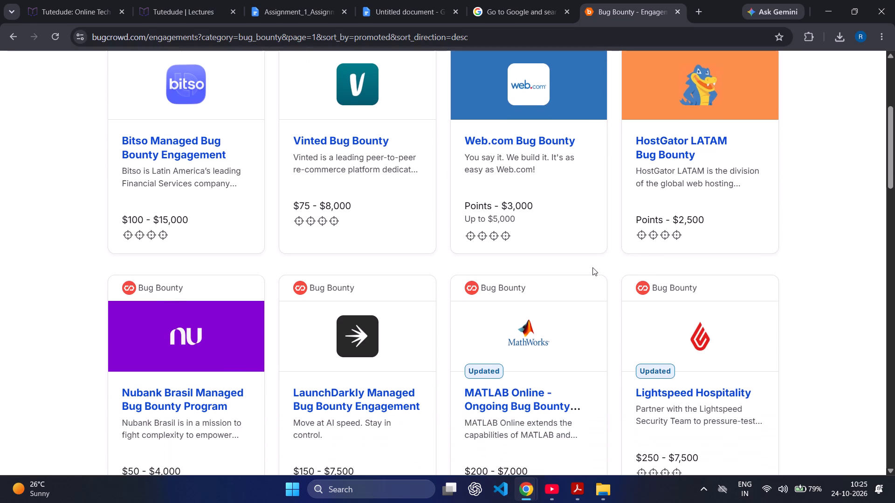
{"action": "scroll", "coordinate": [592, 267], "scroll_direction": "down", "scroll_amount": 3}
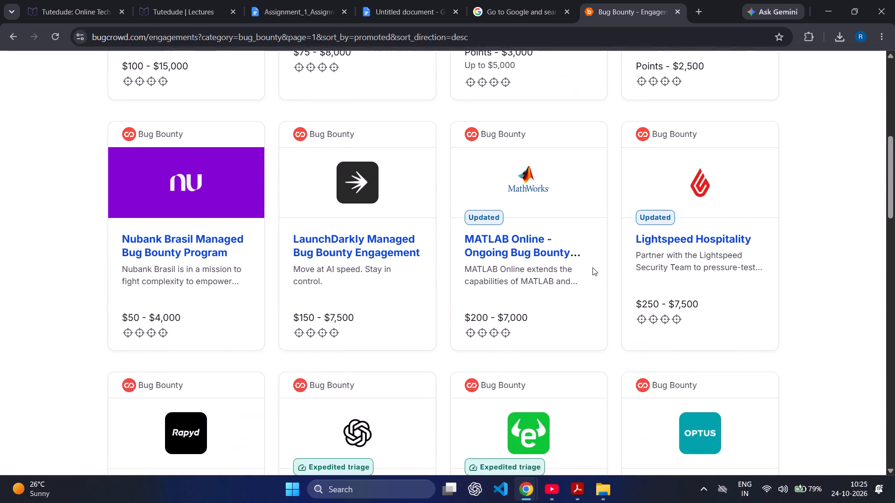
{"action": "scroll", "coordinate": [594, 259], "scroll_direction": "down", "scroll_amount": 6}
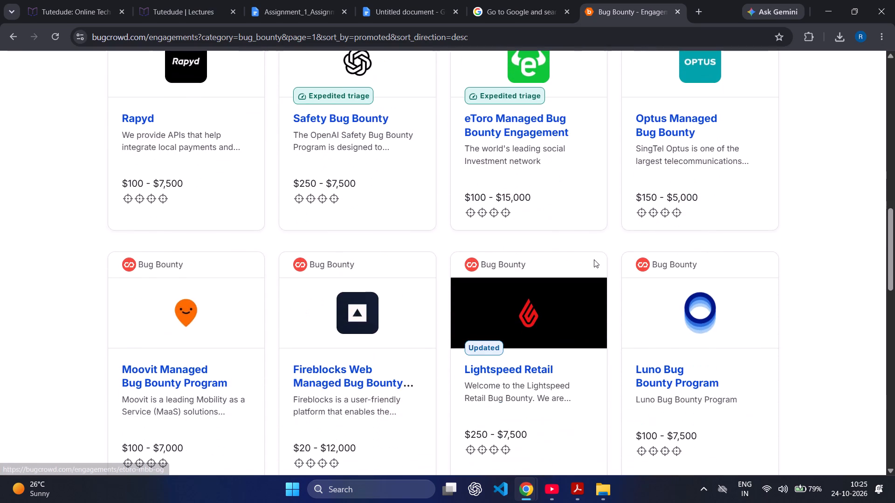
{"action": "scroll", "coordinate": [594, 259], "scroll_direction": "down", "scroll_amount": 4}
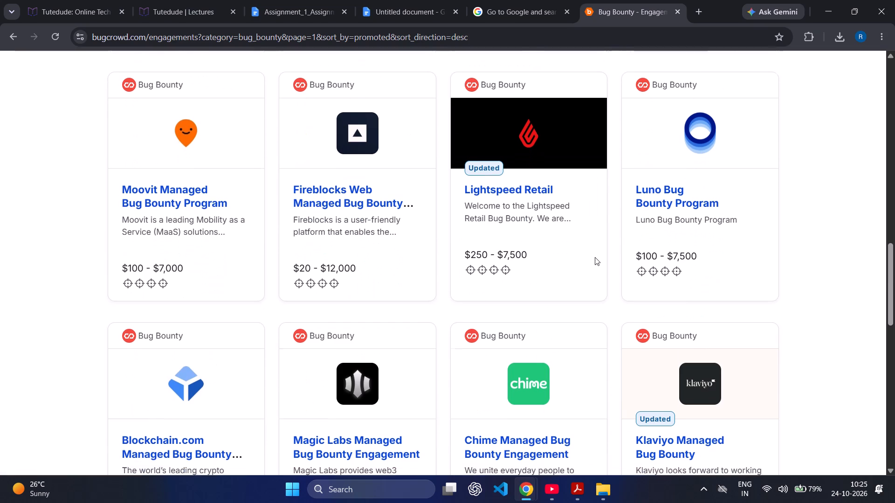
{"action": "scroll", "coordinate": [595, 257], "scroll_direction": "down", "scroll_amount": 9}
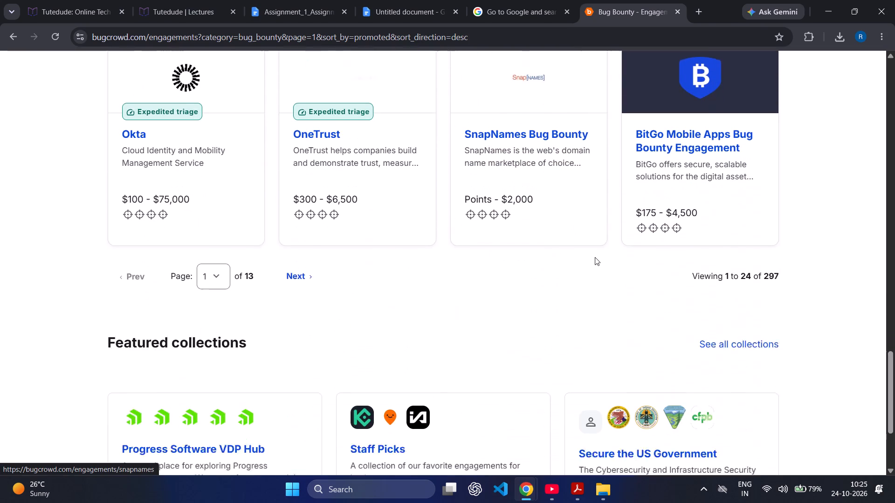
{"action": "scroll", "coordinate": [595, 257], "scroll_direction": "down", "scroll_amount": 4}
{"action": "scroll", "coordinate": [595, 257], "scroll_direction": "up", "scroll_amount": 3}
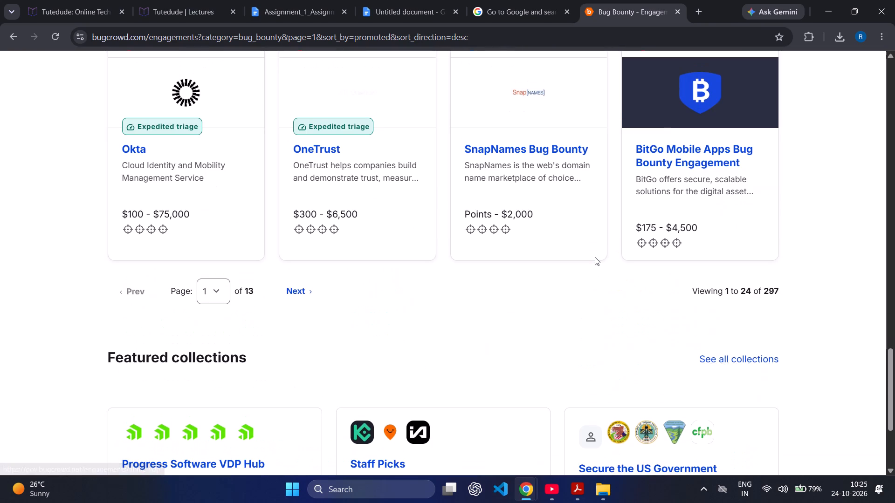
{"action": "scroll", "coordinate": [595, 257], "scroll_direction": "up", "scroll_amount": 5}
{"action": "scroll", "coordinate": [595, 257], "scroll_direction": "down", "scroll_amount": 3}
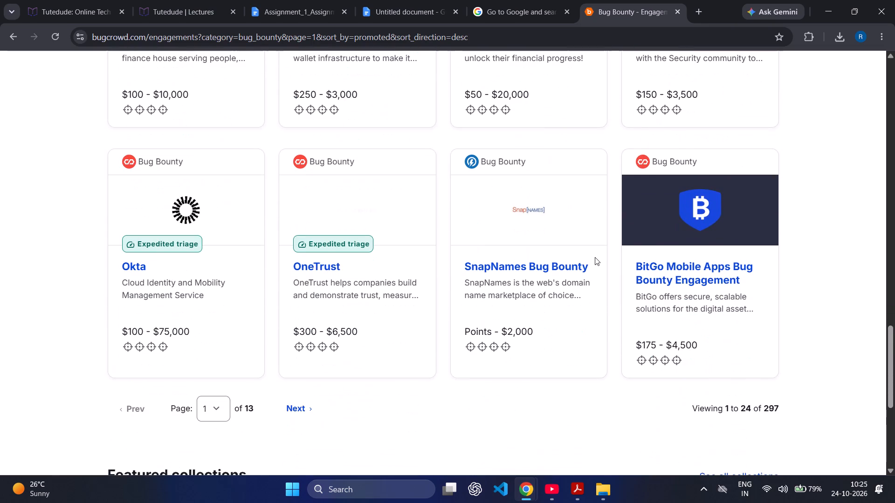
{"action": "scroll", "coordinate": [595, 257], "scroll_direction": "up", "scroll_amount": 2}
{"action": "scroll", "coordinate": [595, 257], "scroll_direction": "down", "scroll_amount": 3}
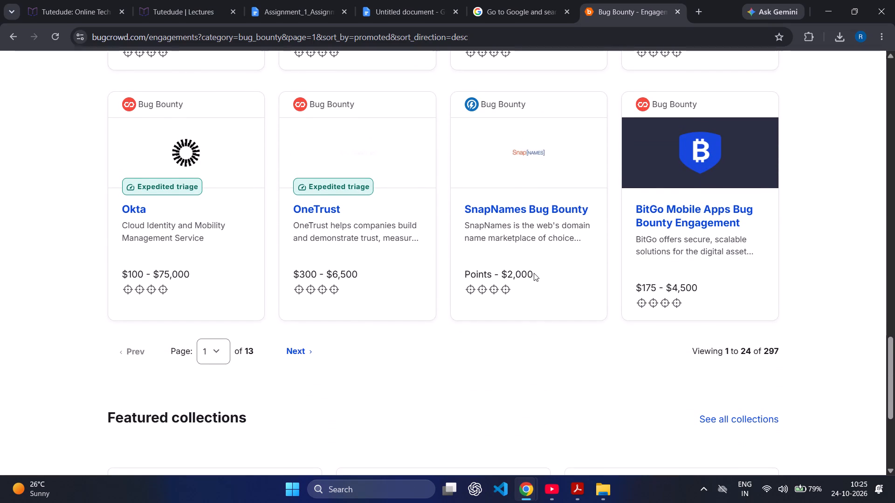
{"action": "scroll", "coordinate": [534, 273], "scroll_direction": "up", "scroll_amount": 8}
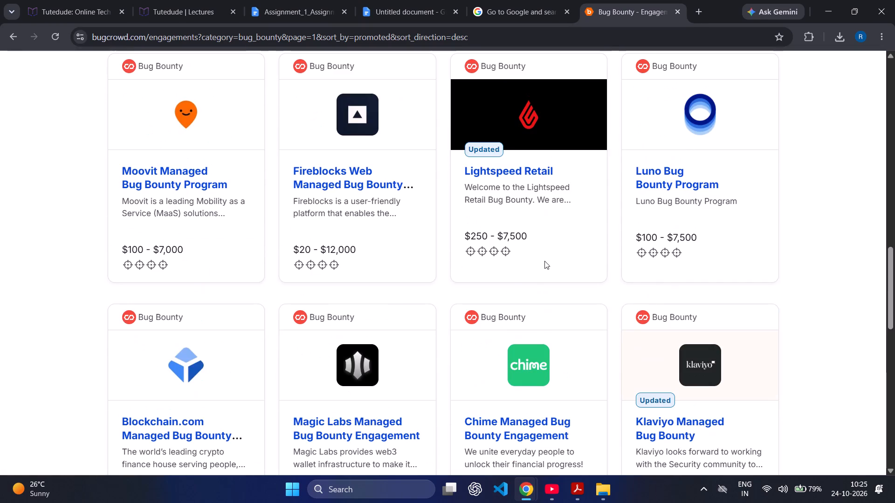
{"action": "scroll", "coordinate": [544, 261], "scroll_direction": "up", "scroll_amount": 14}
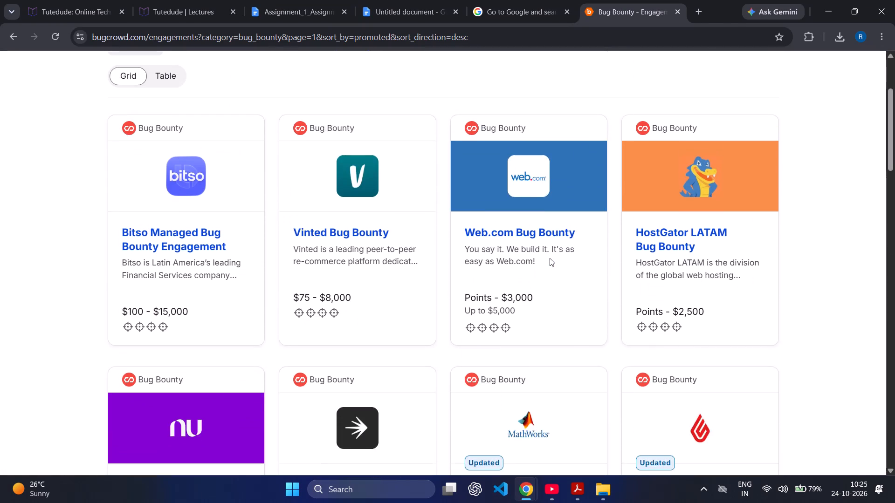
{"action": "scroll", "coordinate": [553, 256], "scroll_direction": "up", "scroll_amount": 4}
{"action": "scroll", "coordinate": [556, 247], "scroll_direction": "down", "scroll_amount": 10}
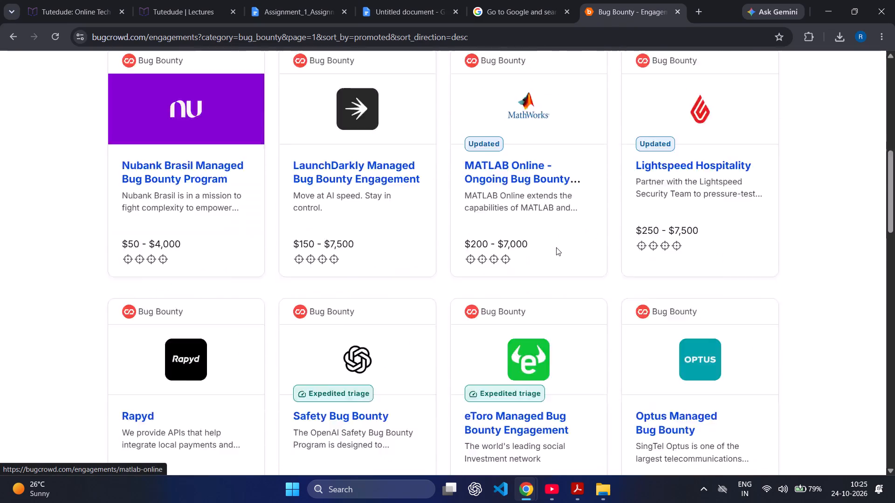
{"action": "scroll", "coordinate": [556, 247], "scroll_direction": "up", "scroll_amount": 7}
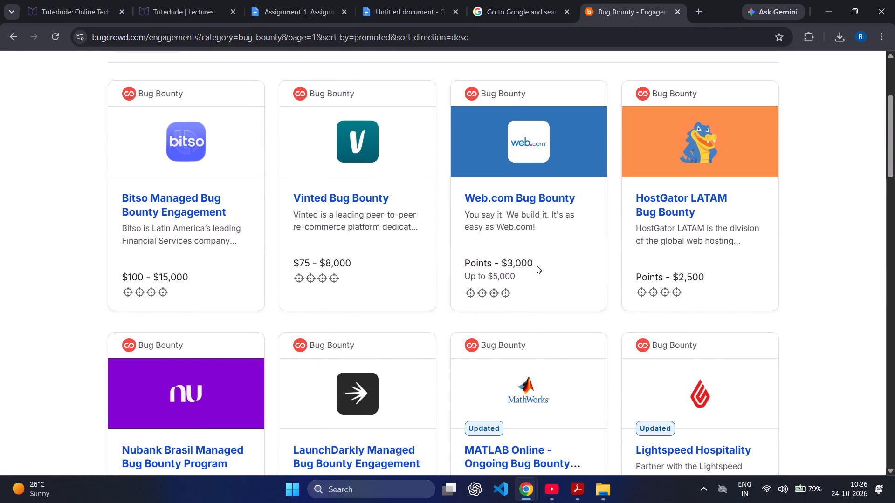
{"action": "scroll", "coordinate": [543, 261], "scroll_direction": "up", "scroll_amount": 9}
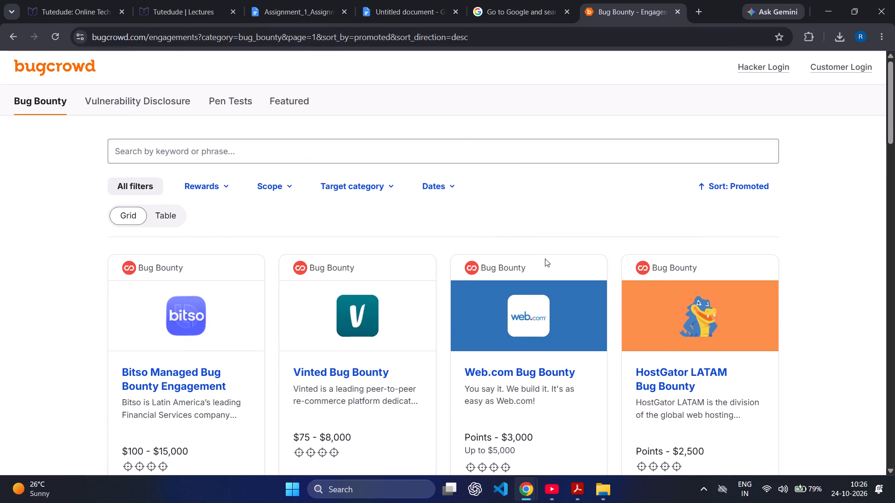
{"action": "scroll", "coordinate": [545, 258], "scroll_direction": "down", "scroll_amount": 7}
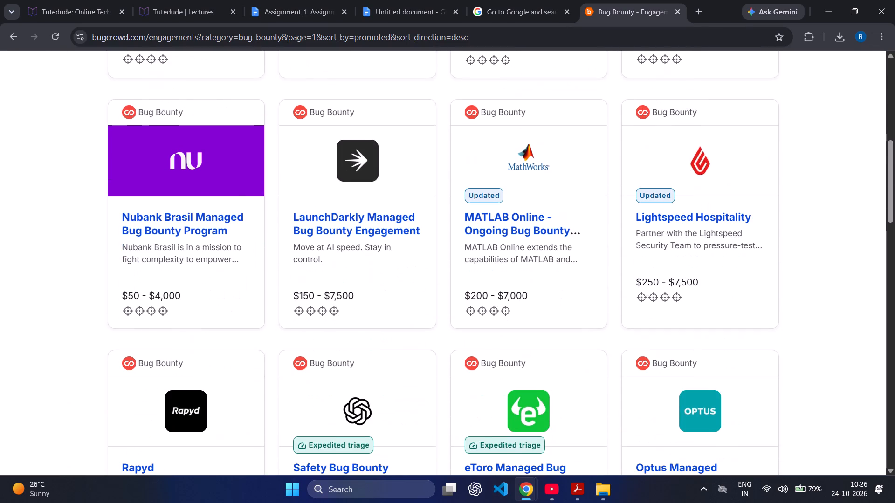
Return to the Tutedude lectures page and resubmit the attached Assignment 1 ZIP for Hacking Setup & Mindset.
{"action": "left_click", "coordinate": [200, 10]}
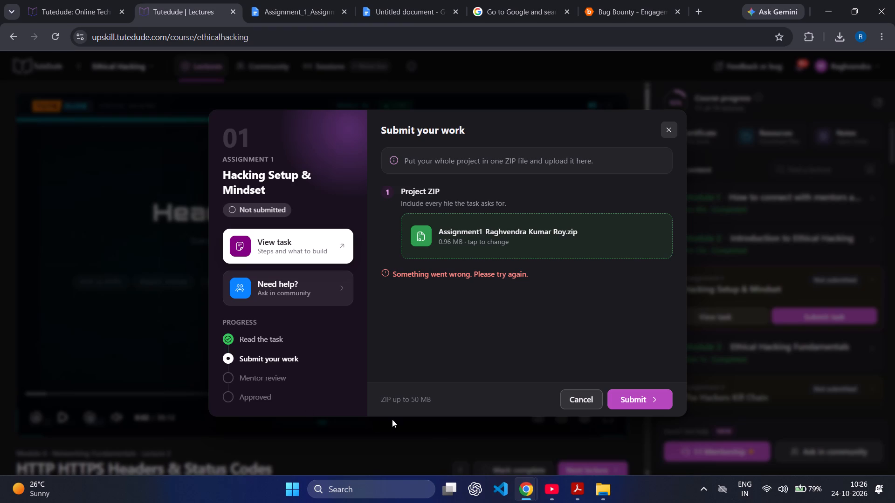
{"action": "left_click", "coordinate": [637, 394]}
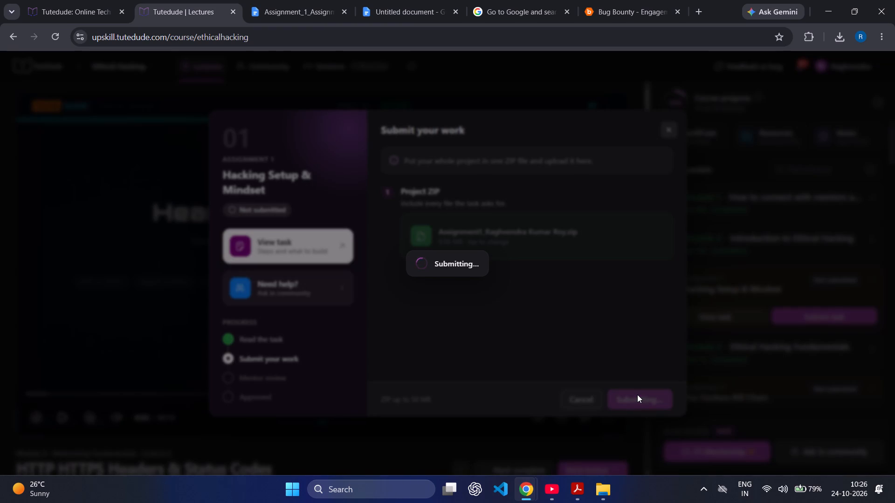
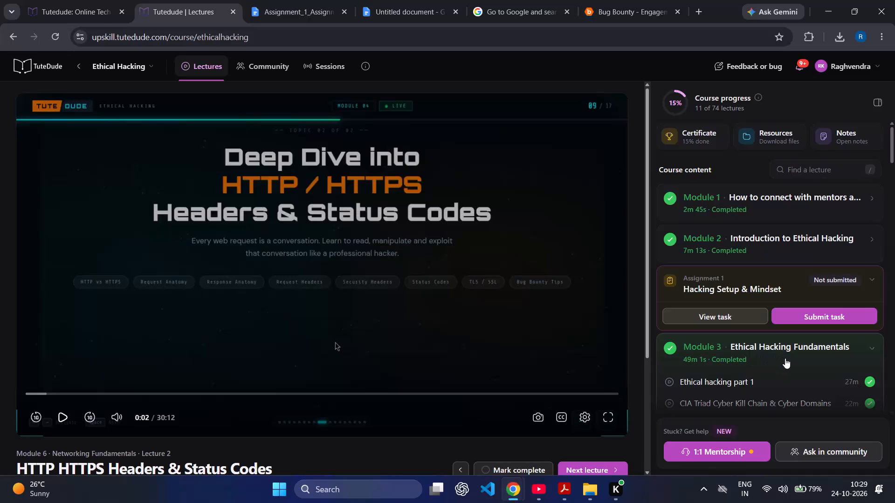
Look through the Ethical Hacking course content from Module 3 to Module 5, checking the listed assignments and their submission status.
{"action": "left_click", "coordinate": [785, 358]}
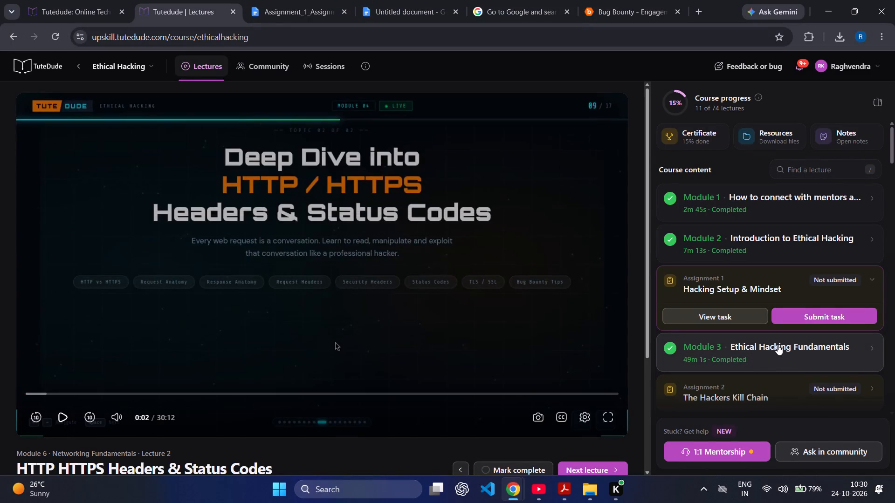
{"action": "left_click", "coordinate": [773, 355]}
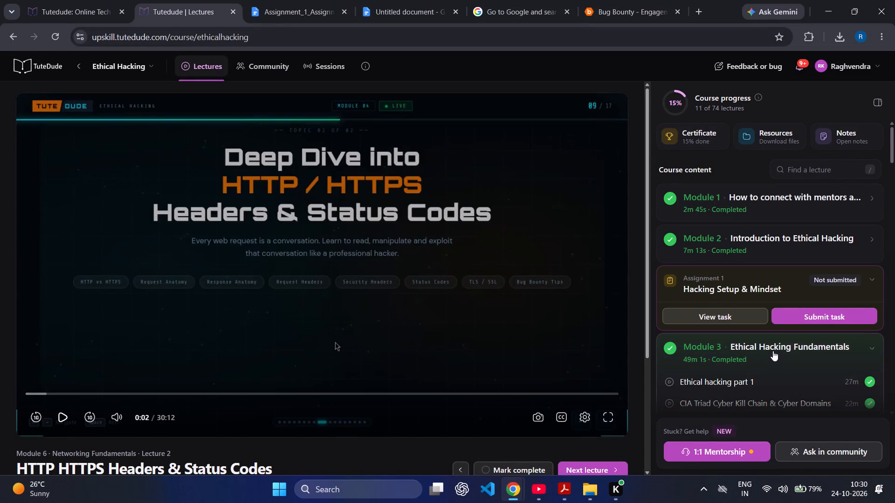
{"action": "scroll", "coordinate": [773, 349], "scroll_direction": "down", "scroll_amount": 2}
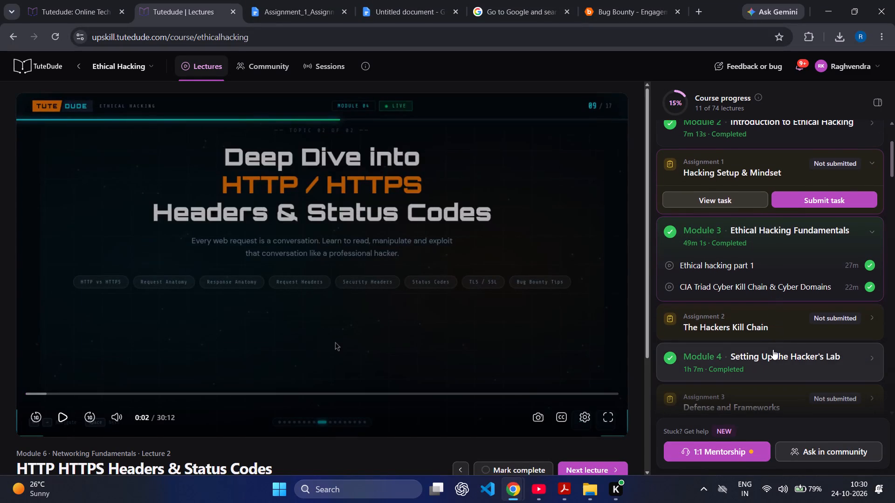
{"action": "scroll", "coordinate": [773, 349], "scroll_direction": "down", "scroll_amount": 2}
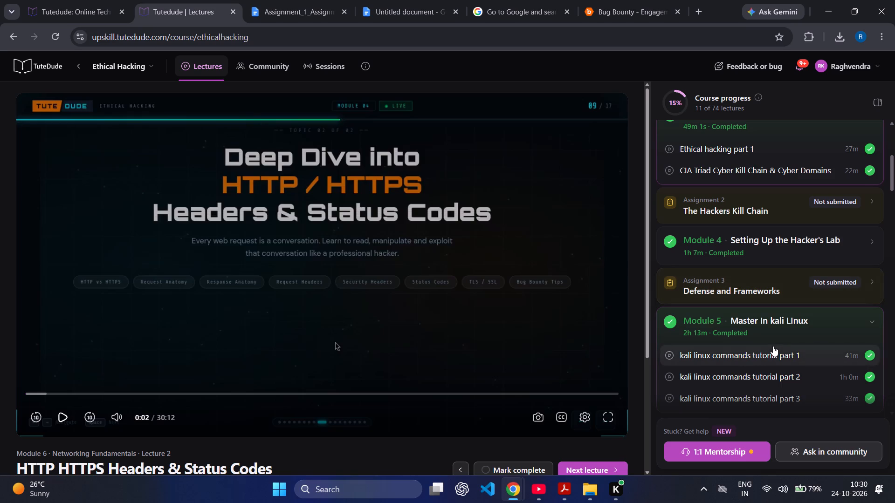
{"action": "scroll", "coordinate": [772, 346], "scroll_direction": "down", "scroll_amount": 1}
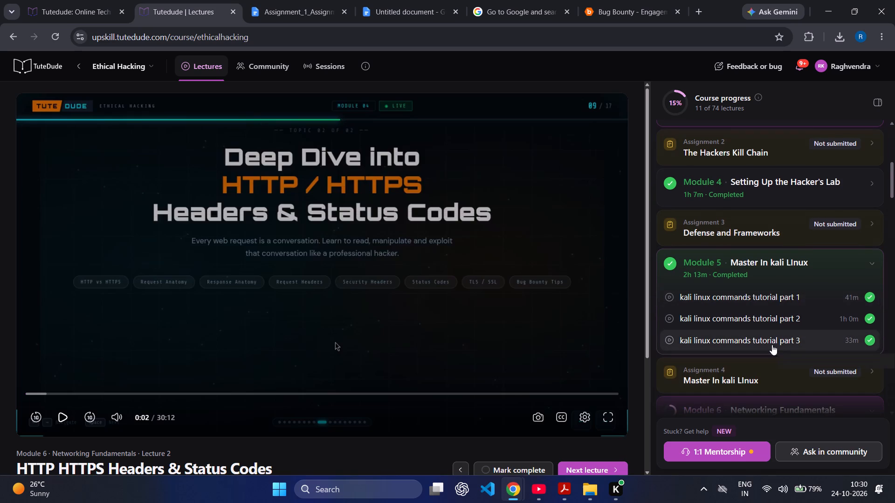
{"action": "scroll", "coordinate": [772, 344], "scroll_direction": "up", "scroll_amount": 12}
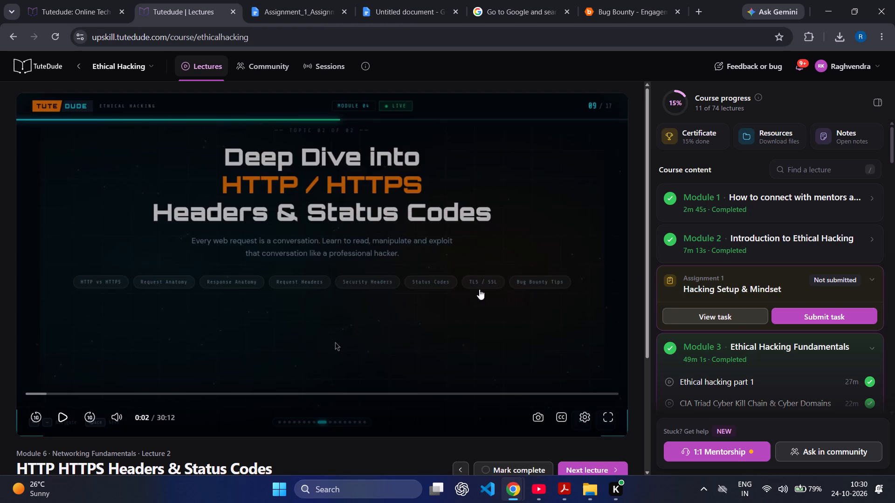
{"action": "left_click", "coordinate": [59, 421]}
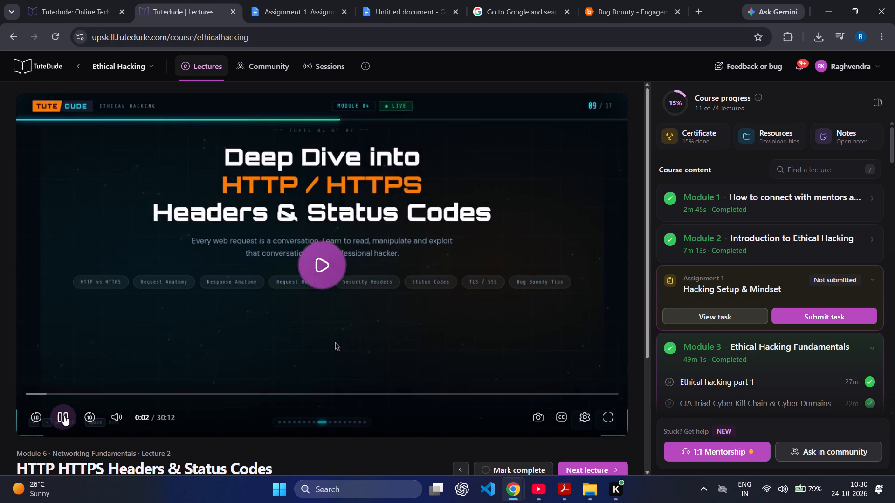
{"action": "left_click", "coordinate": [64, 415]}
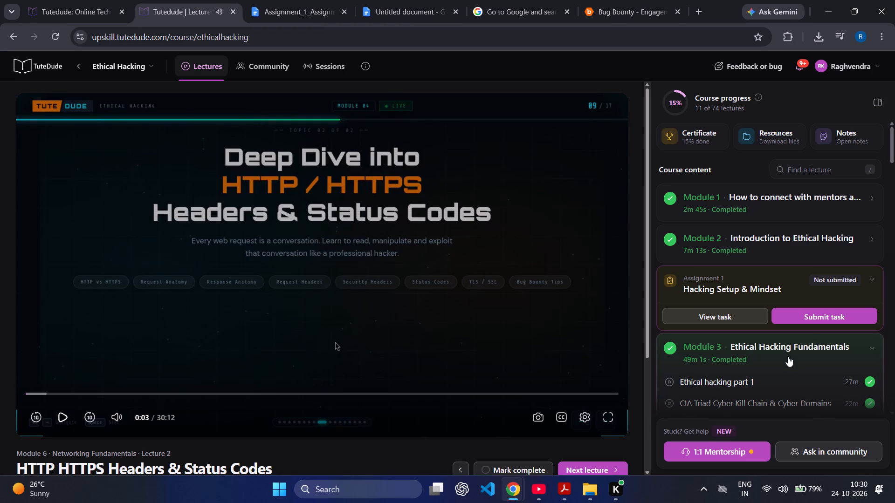
Attach the Assignment1 ZIP from Downloads to Assignment 1, Hacking Setup & Mindset, and submit it.
{"action": "left_click", "coordinate": [810, 314]}
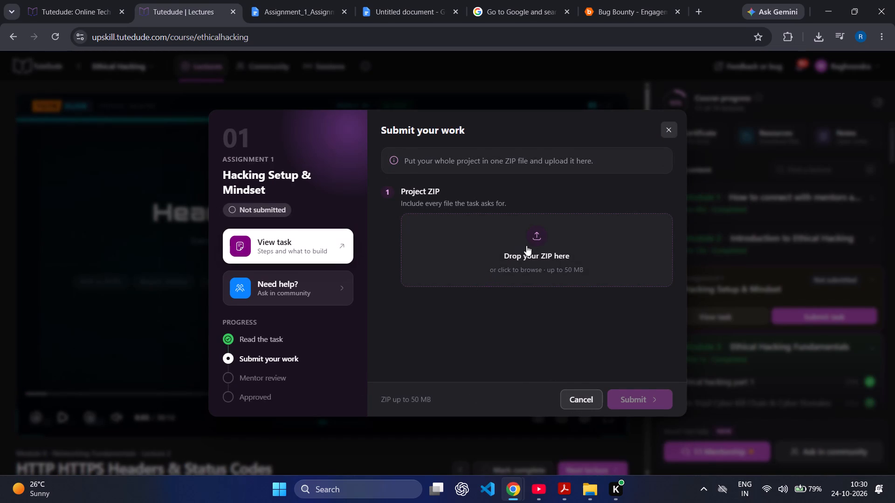
{"action": "left_click", "coordinate": [531, 233]}
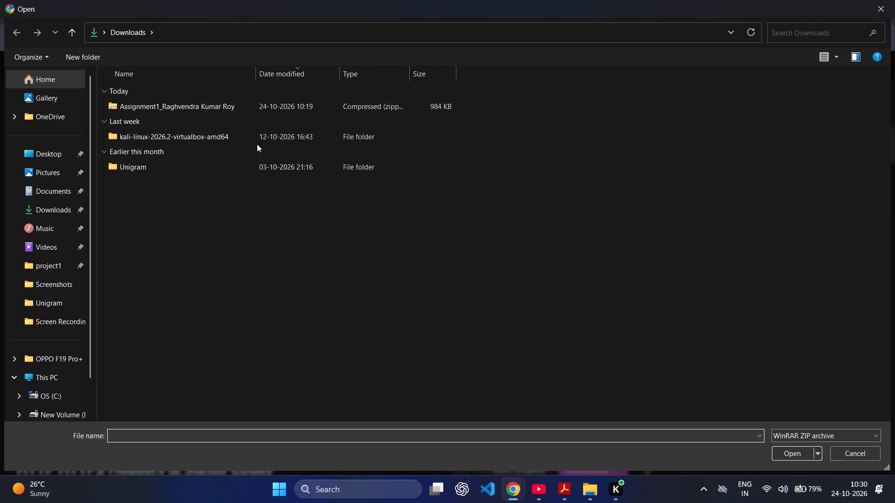
{"action": "left_click", "coordinate": [262, 110]}
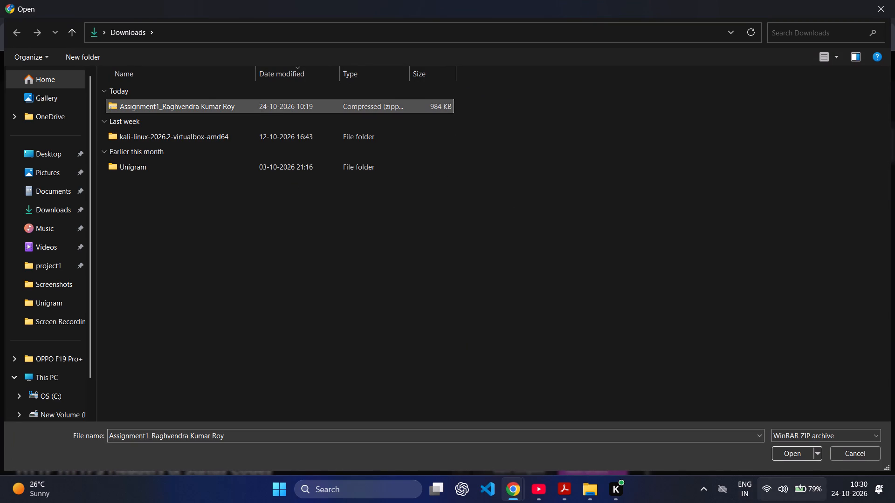
{"action": "left_click", "coordinate": [799, 449]}
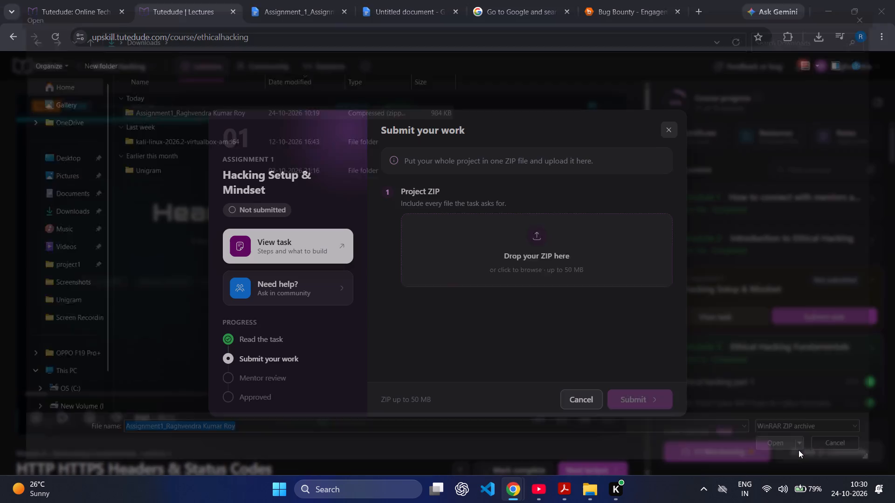
{"action": "left_click", "coordinate": [662, 396]}
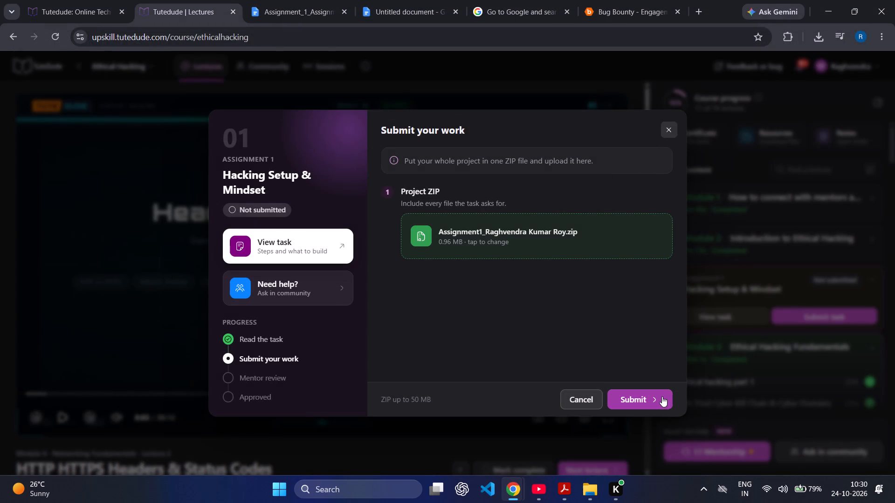
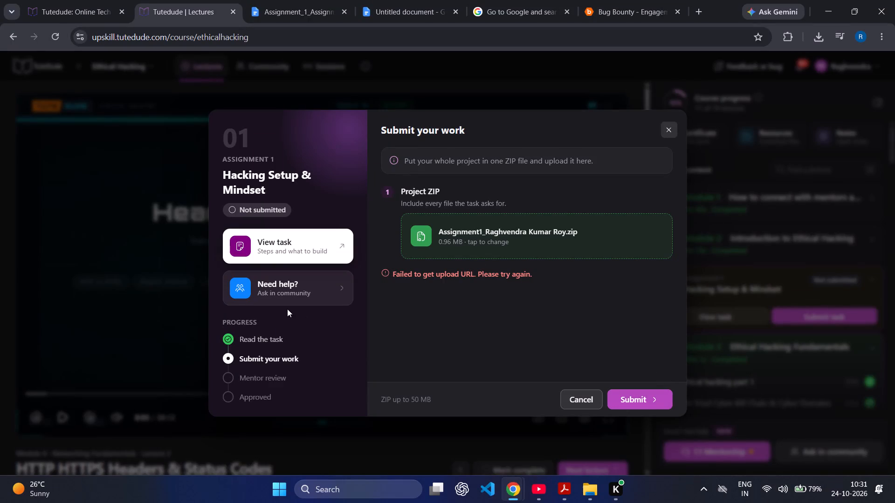
Open the community help for Assignment 1 and return to the Ethical Hacking course lectures.
{"action": "left_click", "coordinate": [287, 291]}
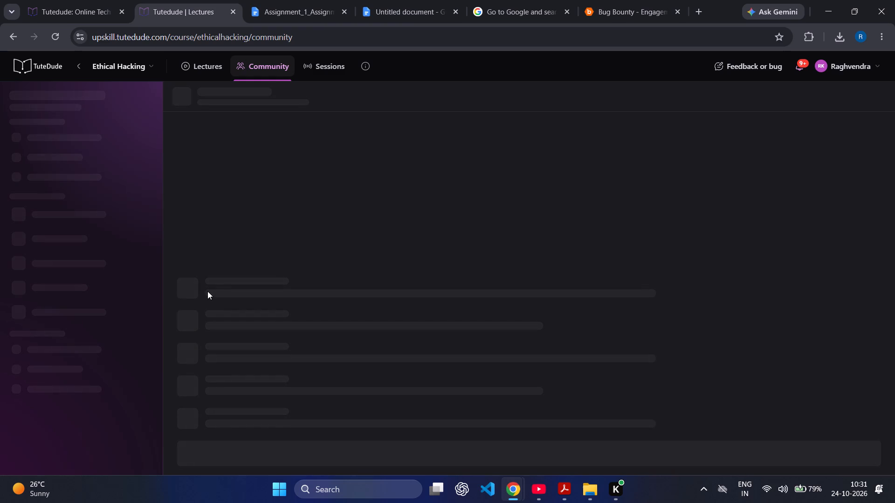
{"action": "left_click", "coordinate": [167, 8]}
{"action": "left_click", "coordinate": [208, 68]}
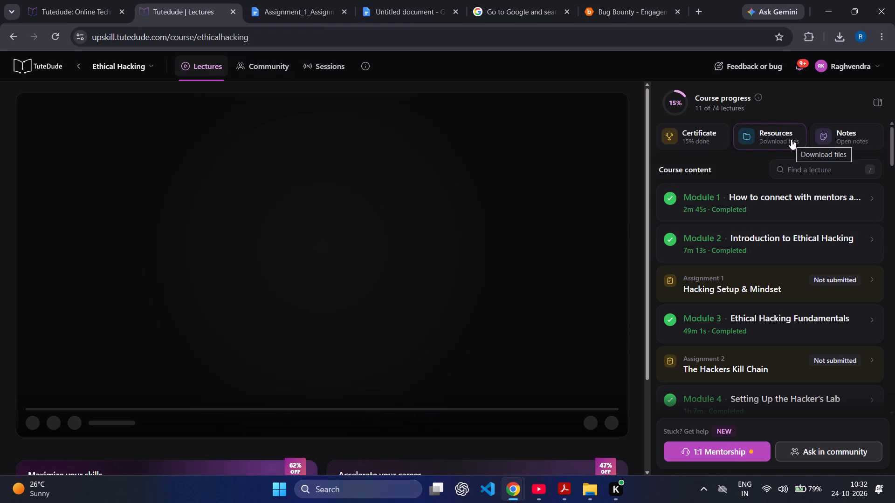
Open the course's downloadable Resources and close the GitHub window.
{"action": "scroll", "coordinate": [771, 188], "scroll_direction": "up", "scroll_amount": 10}
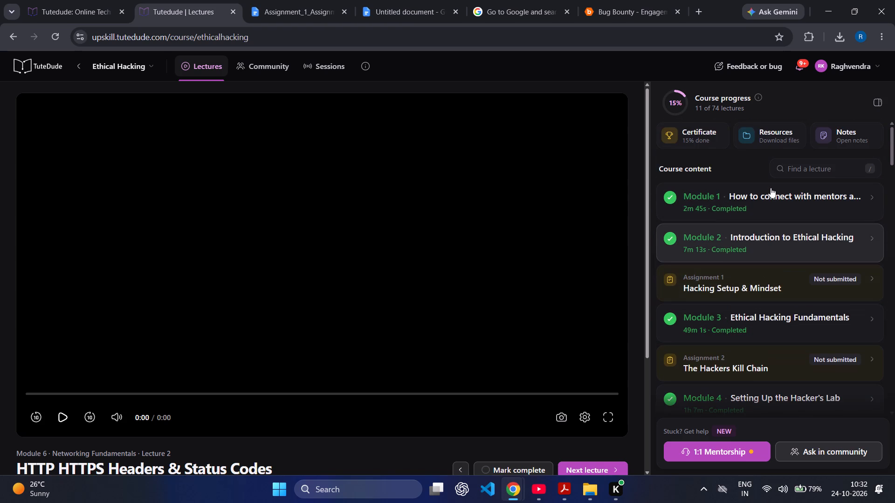
{"action": "scroll", "coordinate": [770, 188], "scroll_direction": "up", "scroll_amount": 5}
{"action": "left_click", "coordinate": [769, 140]}
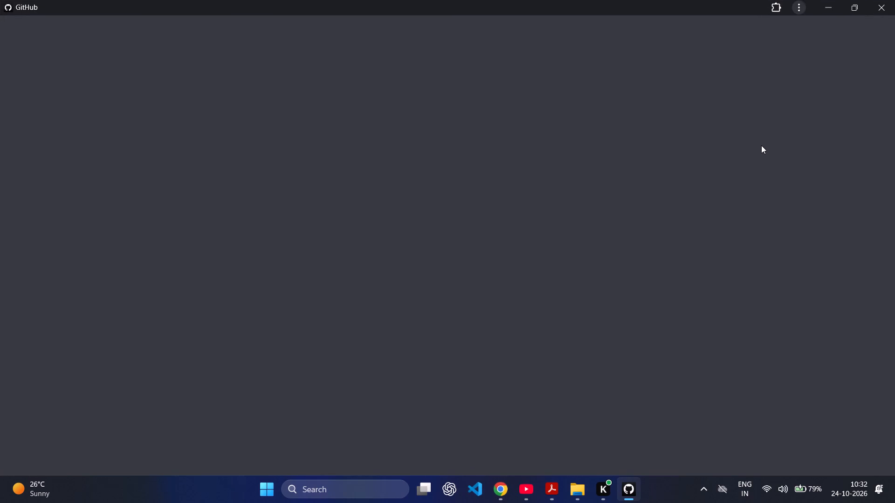
{"action": "left_click", "coordinate": [868, 10]}
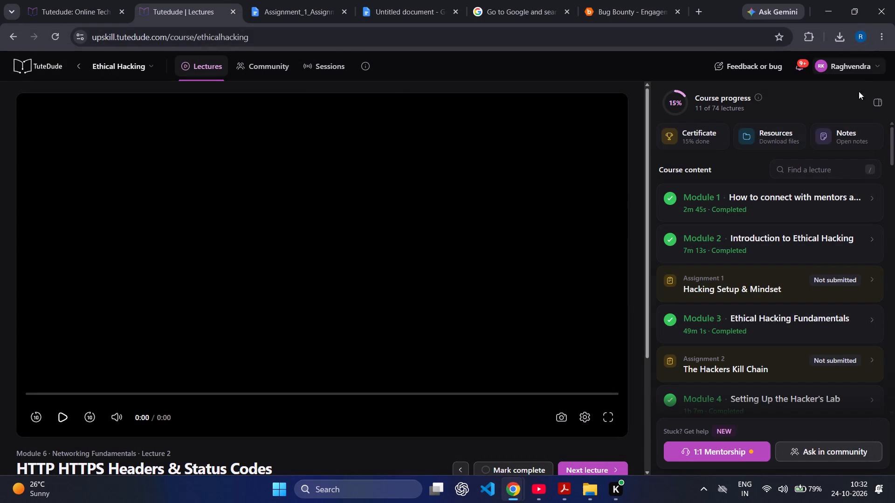
Open the Ethical Hacking course notes PDF.
{"action": "left_click", "coordinate": [847, 133]}
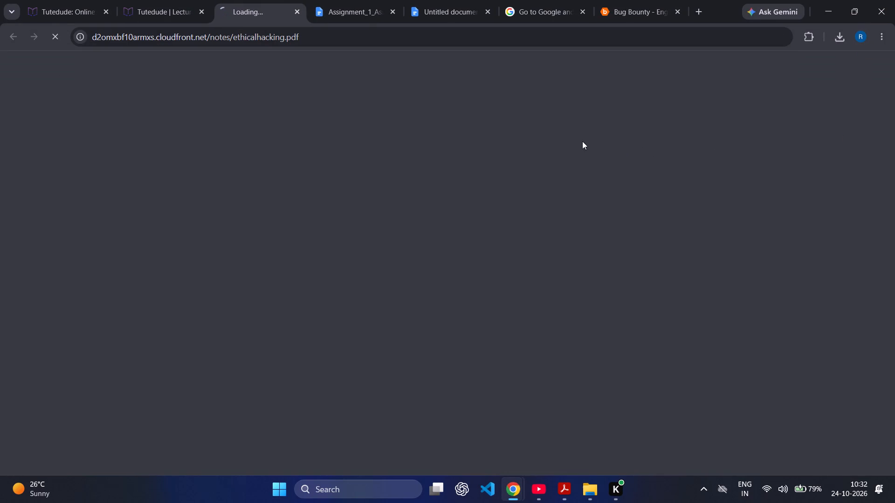
Close the Bug Bounty and Google search browser tabs.
{"action": "left_click", "coordinate": [675, 9]}
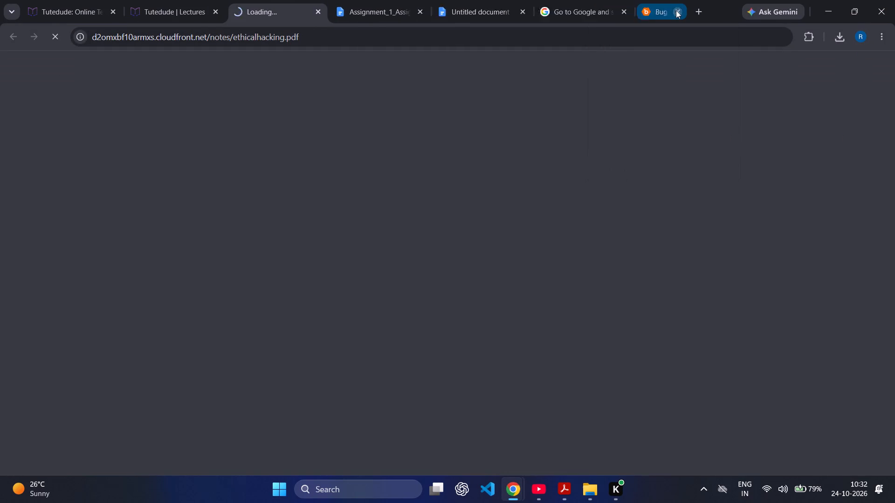
{"action": "left_click", "coordinate": [676, 10]}
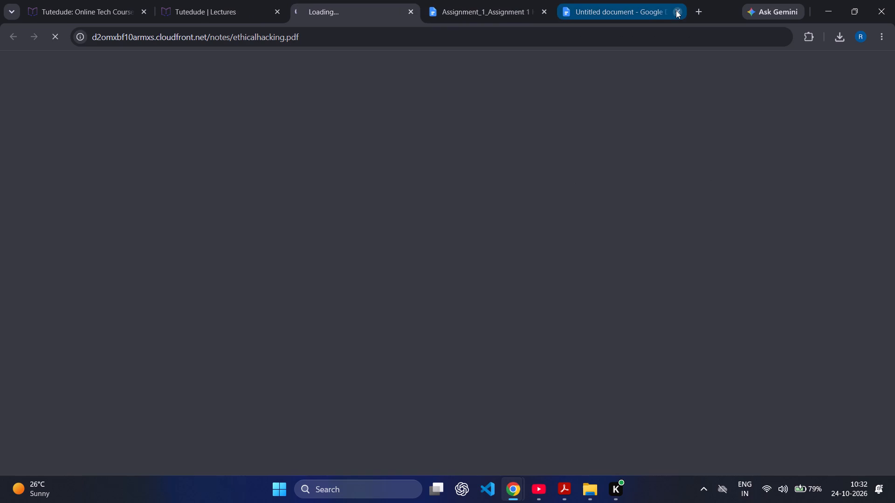
Close the untitled document, Assignment 1 document and loading course notes PDF, returning to the Ethical Hacking lectures page.
{"action": "left_click", "coordinate": [676, 10]}
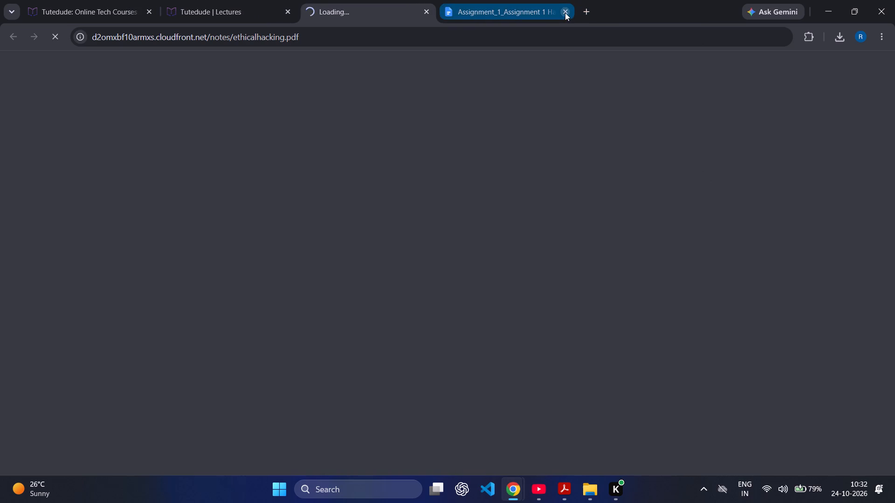
{"action": "left_click", "coordinate": [565, 13]}
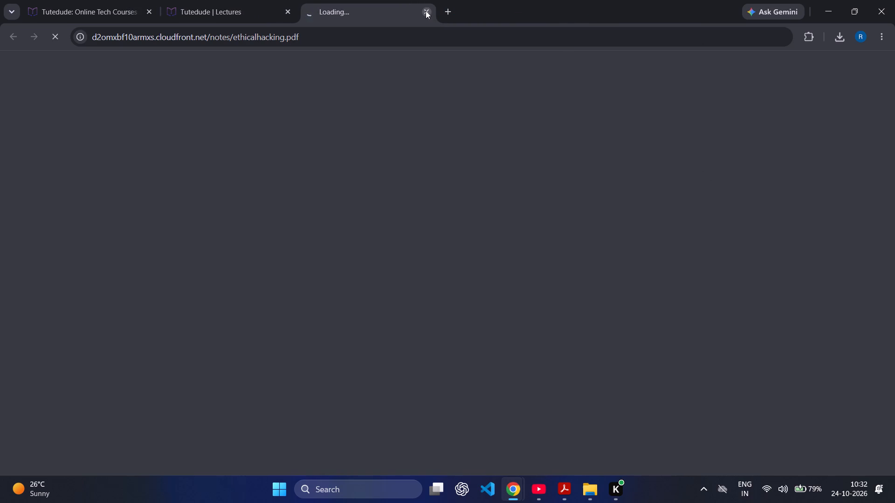
{"action": "left_click", "coordinate": [426, 10]}
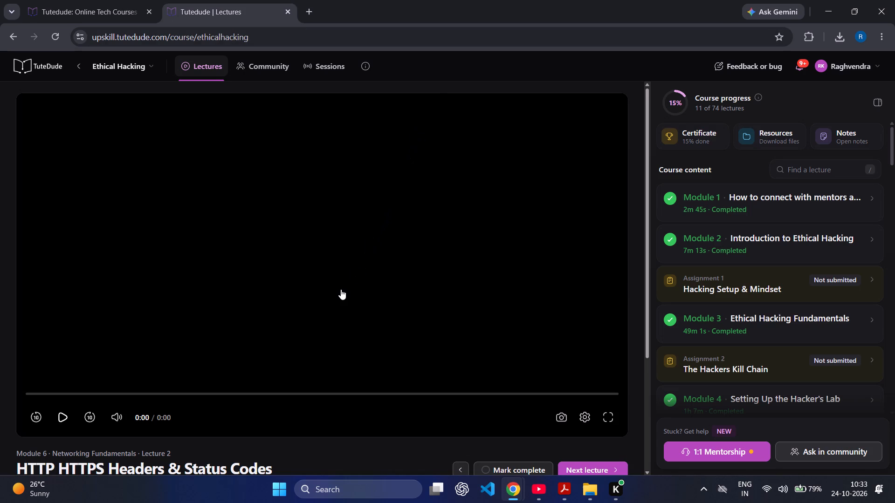
Open the internet speed test for the connected Wi-Fi network.
{"action": "left_click", "coordinate": [769, 488]}
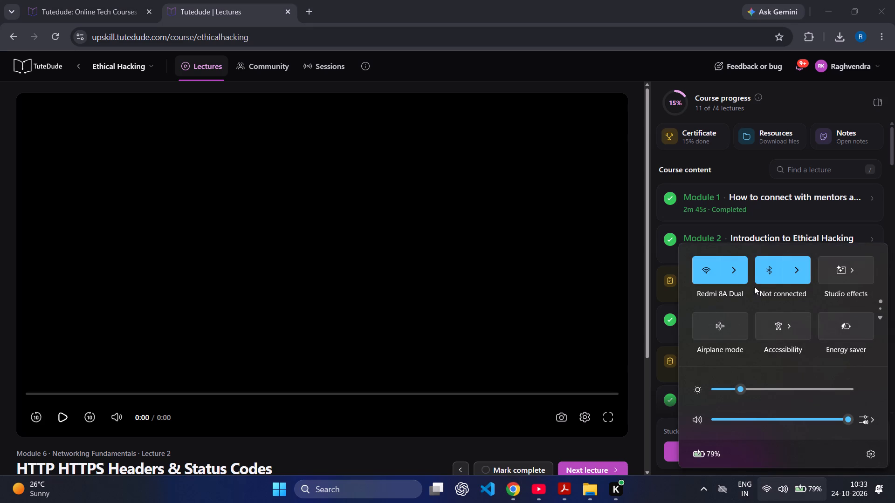
{"action": "left_click", "coordinate": [743, 274]}
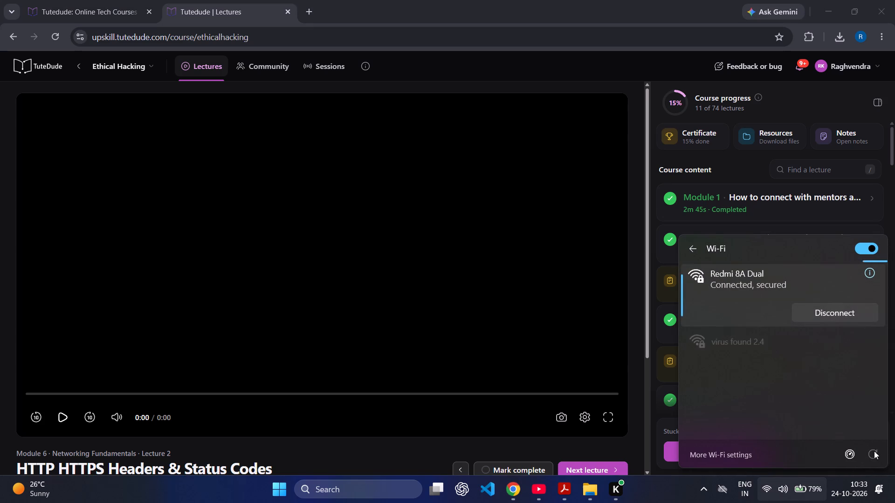
{"action": "left_click", "coordinate": [849, 452]}
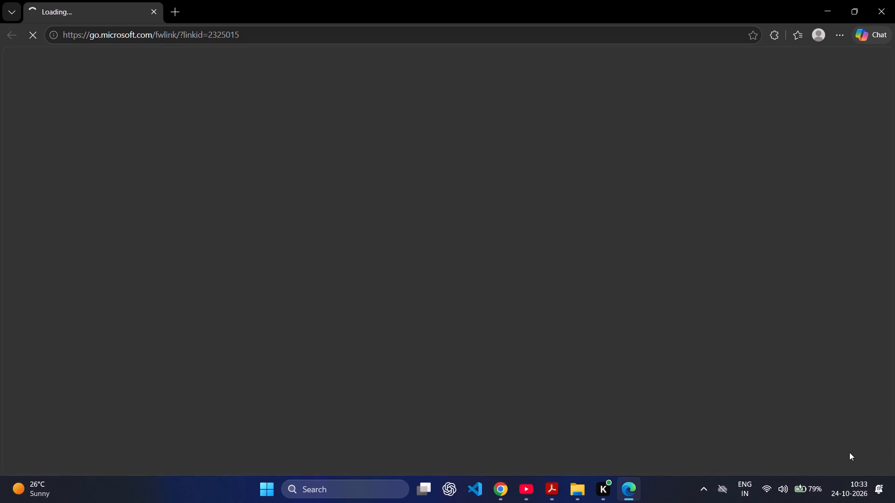
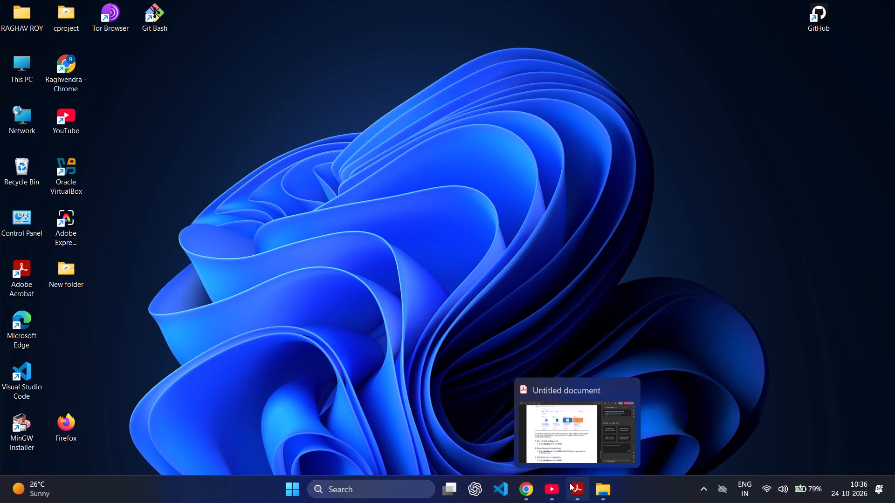
Switch to the exported report PDF in Acrobat and review the Task 1 Uber incident report from its beginning.
{"action": "left_click", "coordinate": [578, 441]}
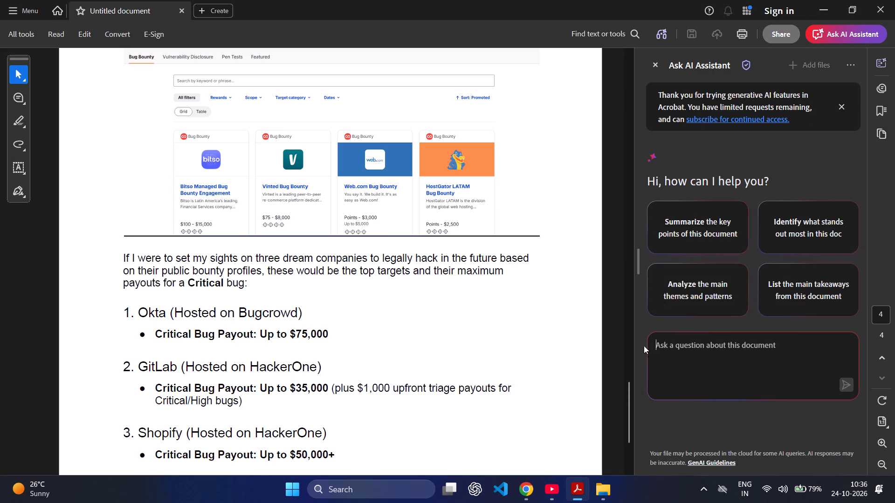
{"action": "scroll", "coordinate": [416, 233], "scroll_direction": "up", "scroll_amount": 18}
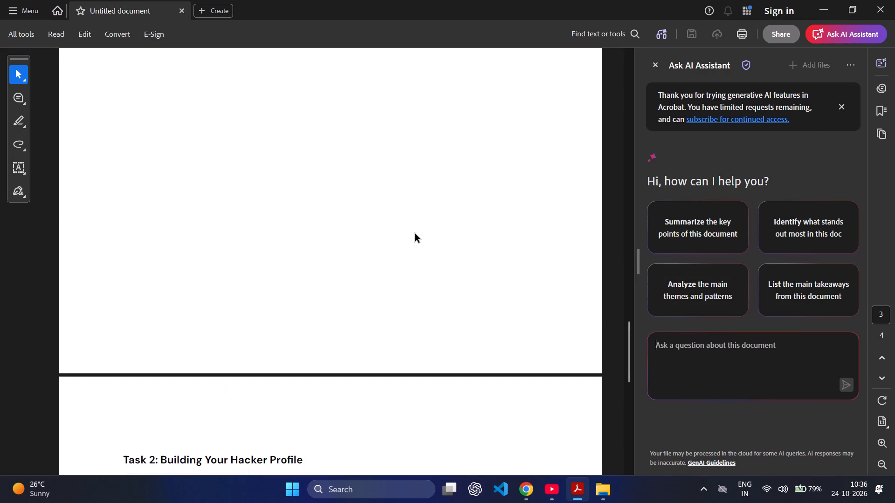
{"action": "scroll", "coordinate": [415, 234], "scroll_direction": "up", "scroll_amount": 17}
{"action": "scroll", "coordinate": [414, 233], "scroll_direction": "up", "scroll_amount": 16}
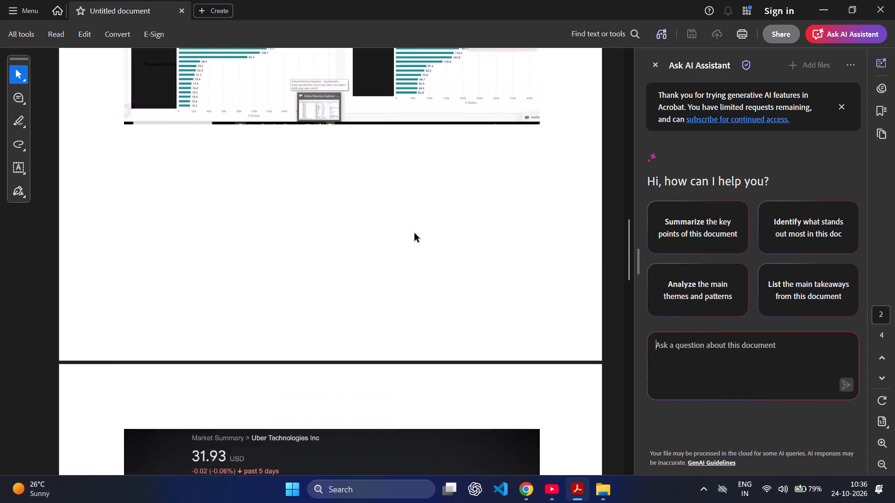
{"action": "scroll", "coordinate": [414, 233], "scroll_direction": "up", "scroll_amount": 15}
{"action": "scroll", "coordinate": [414, 233], "scroll_direction": "up", "scroll_amount": 12}
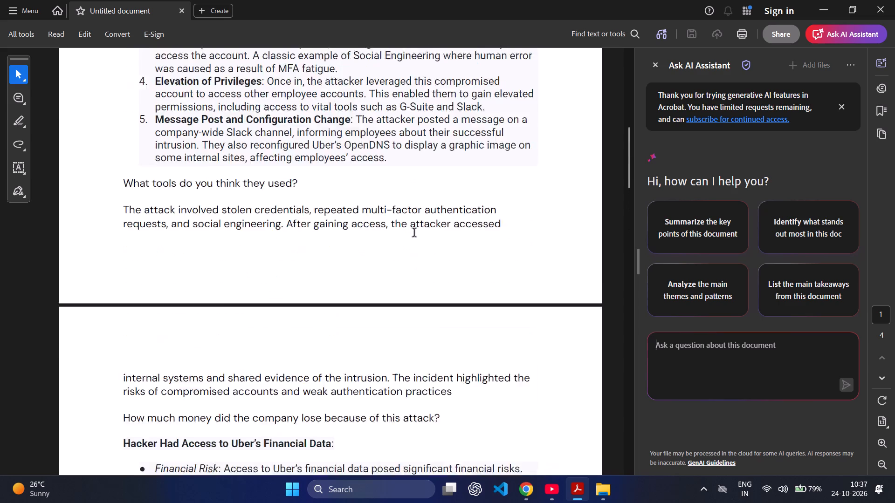
{"action": "scroll", "coordinate": [414, 233], "scroll_direction": "up", "scroll_amount": 17}
{"action": "scroll", "coordinate": [412, 234], "scroll_direction": "up", "scroll_amount": 8}
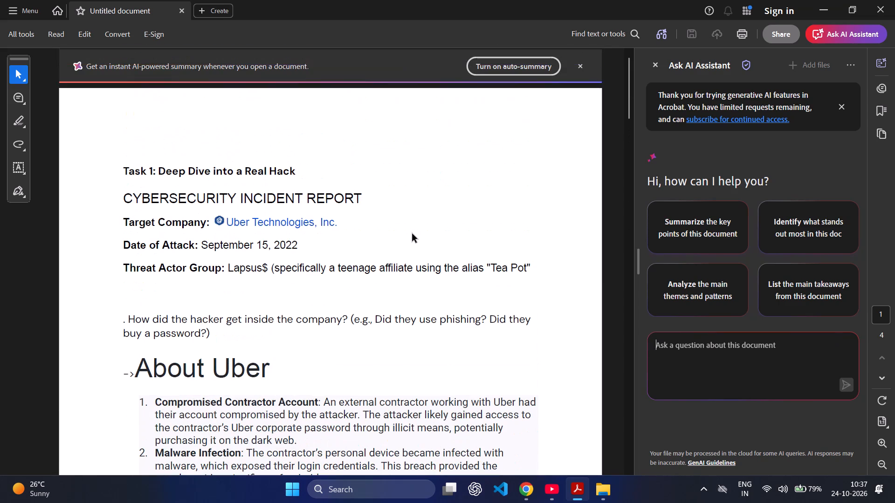
{"action": "scroll", "coordinate": [412, 234], "scroll_direction": "up", "scroll_amount": 6}
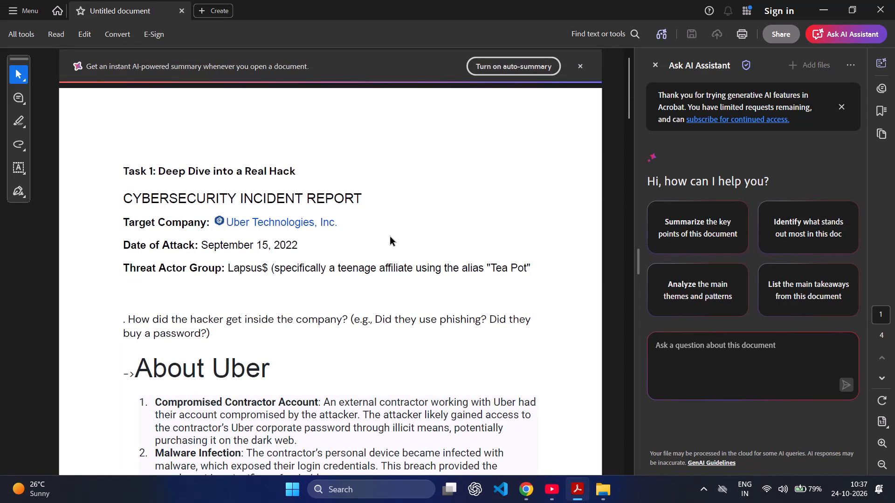
{"action": "scroll", "coordinate": [387, 239], "scroll_direction": "up", "scroll_amount": 5}
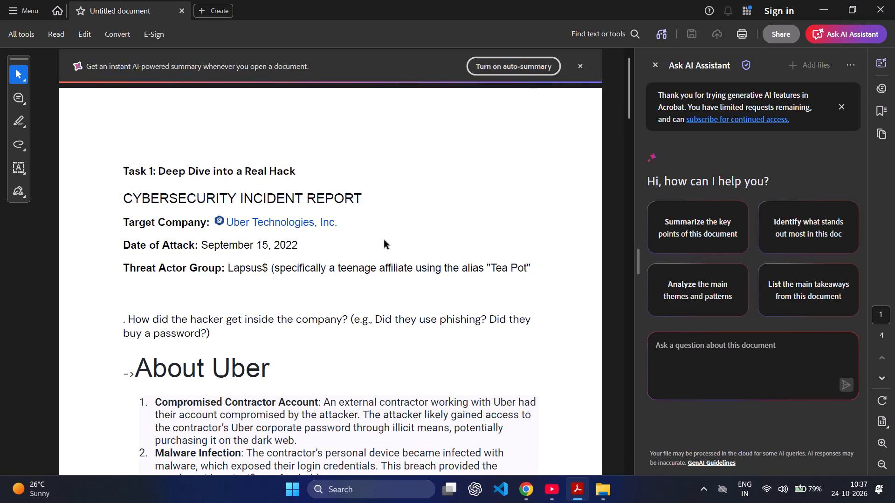
{"action": "scroll", "coordinate": [381, 243], "scroll_direction": "down", "scroll_amount": 2}
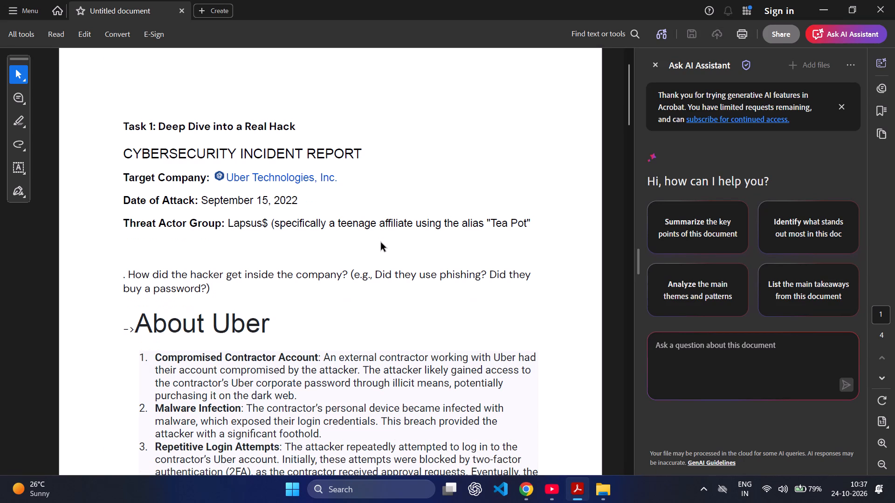
{"action": "scroll", "coordinate": [381, 243], "scroll_direction": "down", "scroll_amount": 1}
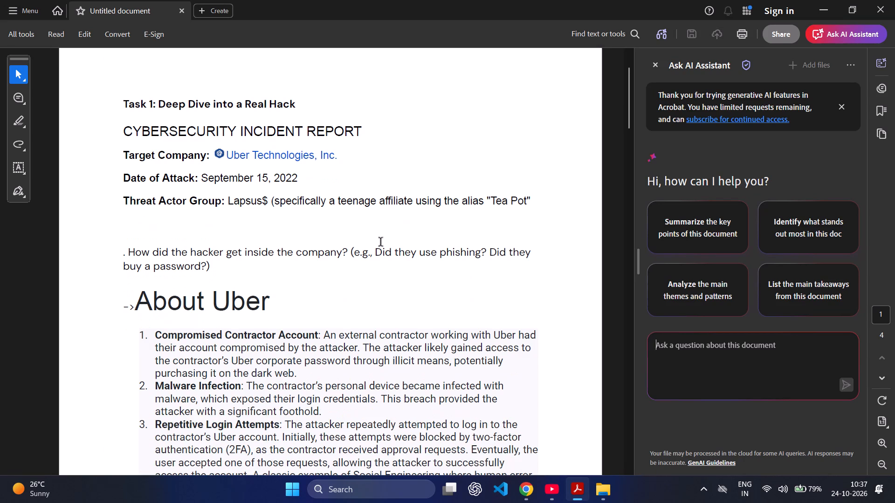
{"action": "scroll", "coordinate": [381, 243], "scroll_direction": "down", "scroll_amount": 2}
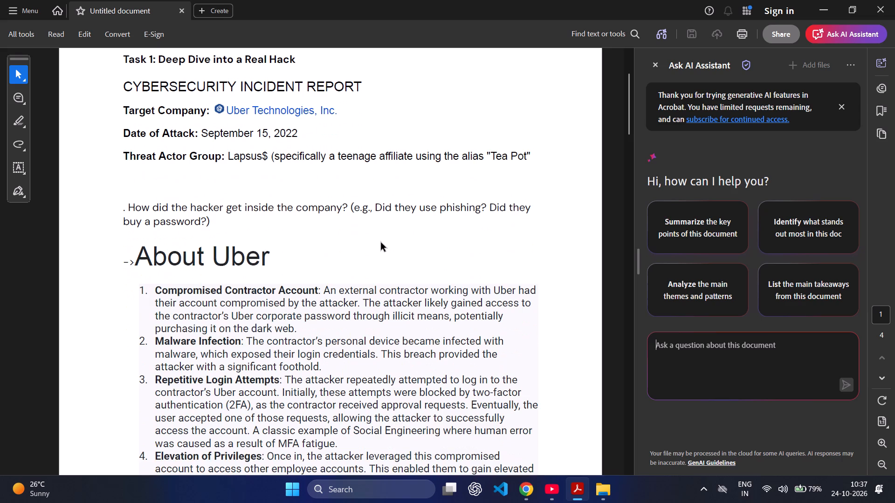
{"action": "scroll", "coordinate": [381, 243], "scroll_direction": "down", "scroll_amount": 7}
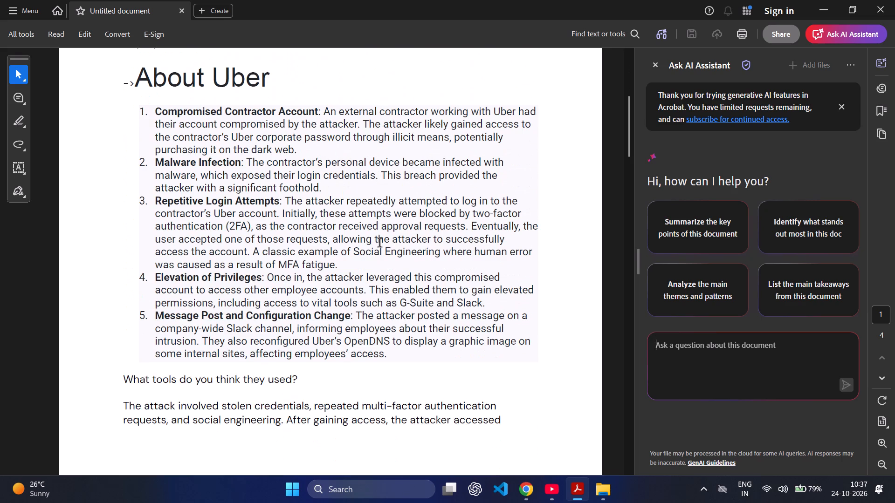
{"action": "scroll", "coordinate": [380, 244], "scroll_direction": "down", "scroll_amount": 2}
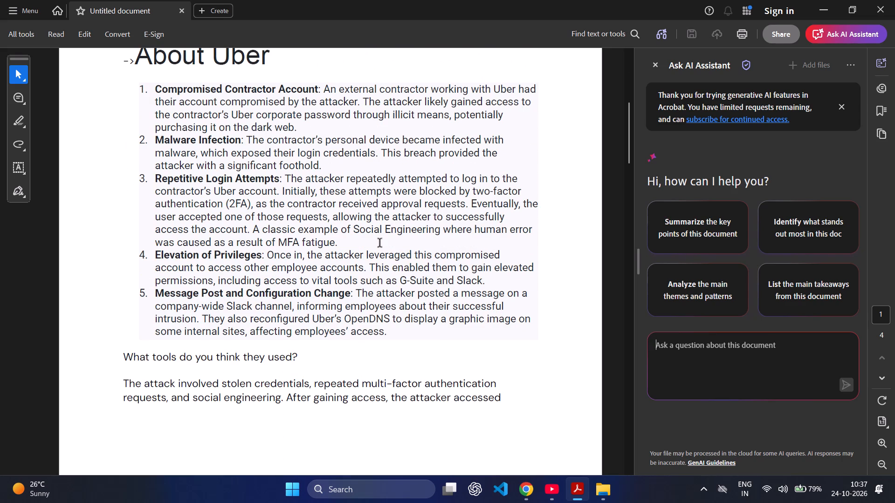
{"action": "scroll", "coordinate": [378, 245], "scroll_direction": "down", "scroll_amount": 2}
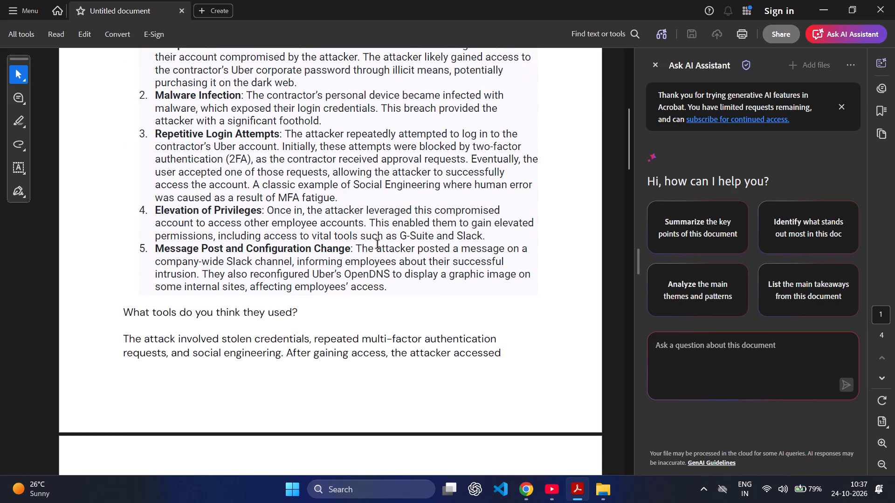
{"action": "scroll", "coordinate": [378, 245], "scroll_direction": "down", "scroll_amount": 6}
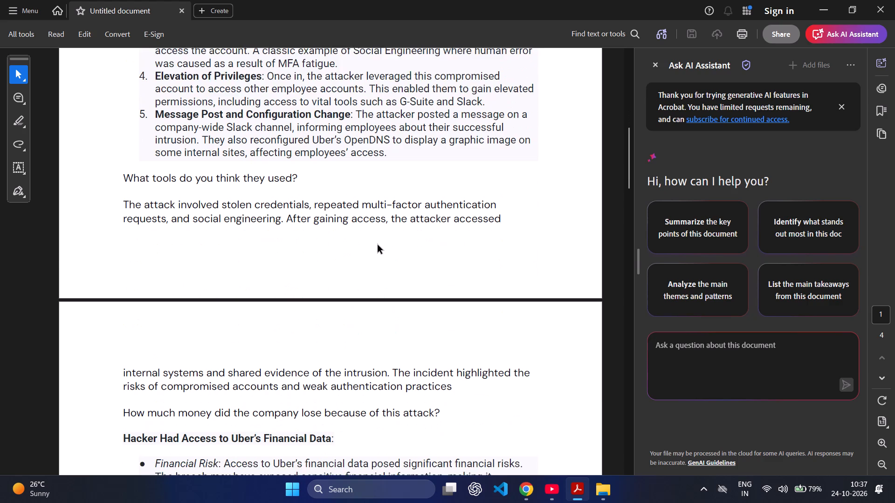
{"action": "scroll", "coordinate": [378, 245], "scroll_direction": "down", "scroll_amount": 9}
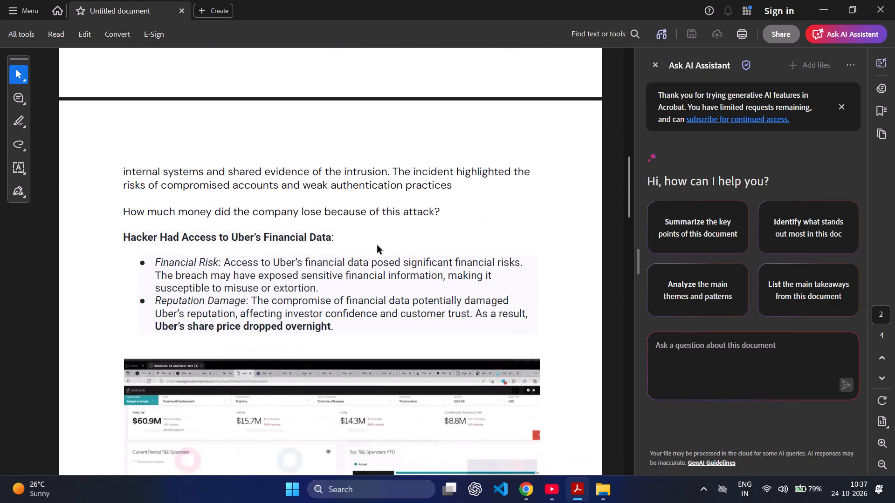
{"action": "scroll", "coordinate": [377, 245], "scroll_direction": "down", "scroll_amount": 13}
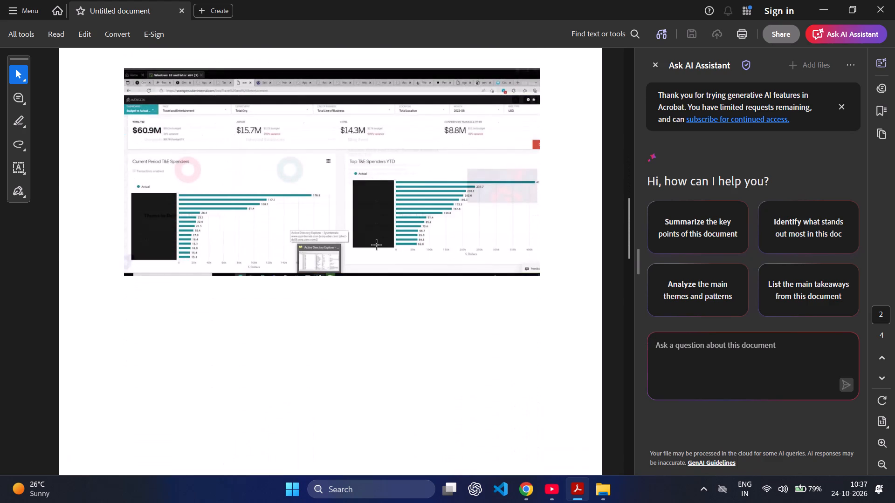
{"action": "scroll", "coordinate": [377, 245], "scroll_direction": "down", "scroll_amount": 19}
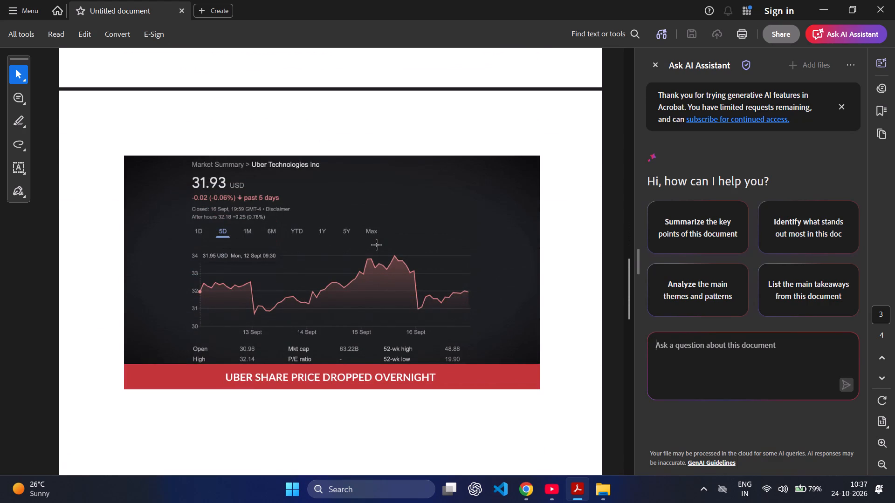
{"action": "scroll", "coordinate": [377, 245], "scroll_direction": "down", "scroll_amount": 6}
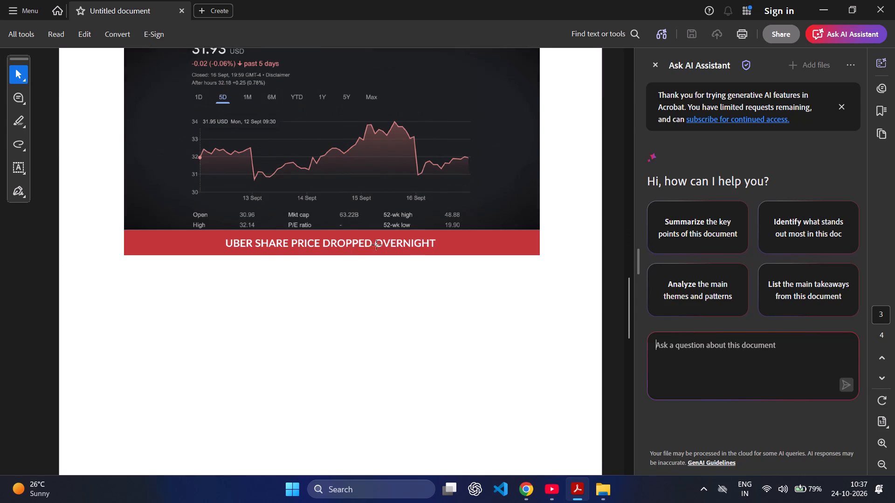
{"action": "scroll", "coordinate": [377, 245], "scroll_direction": "down", "scroll_amount": 16}
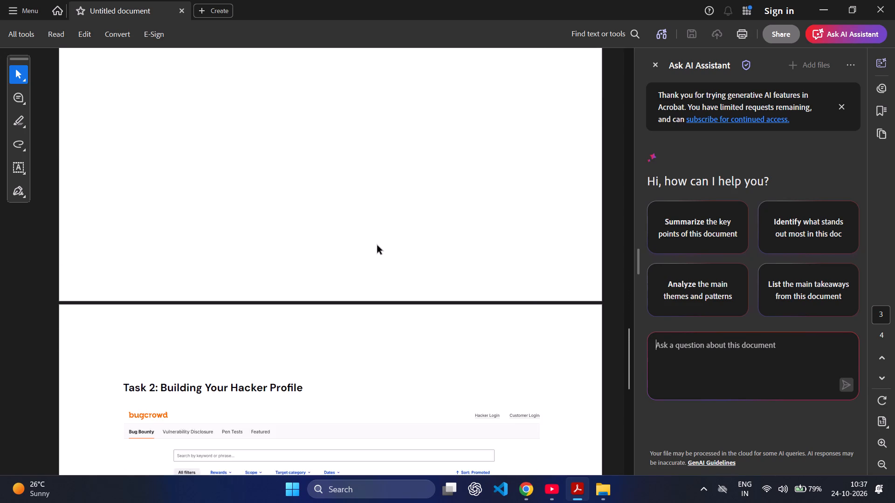
Review the Task 2 hacker profile section, including the target companies and their critical bug payouts.
{"action": "scroll", "coordinate": [377, 245], "scroll_direction": "down", "scroll_amount": 10}
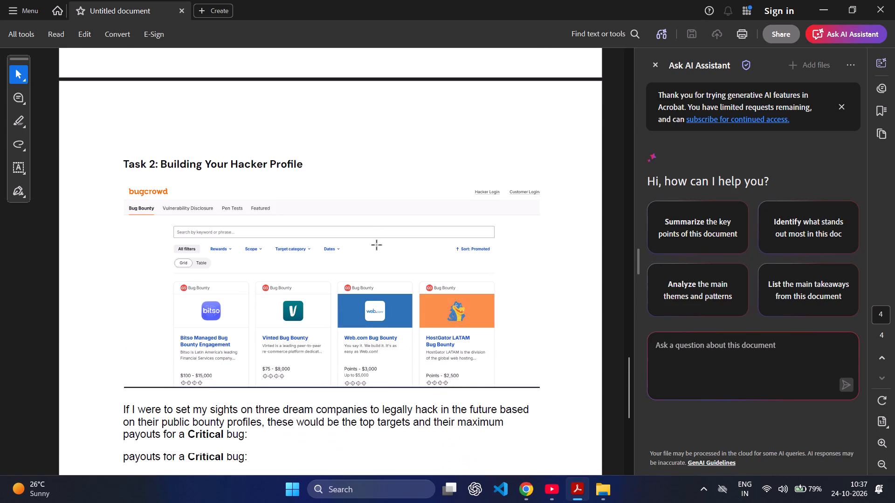
{"action": "scroll", "coordinate": [377, 245], "scroll_direction": "down", "scroll_amount": 8}
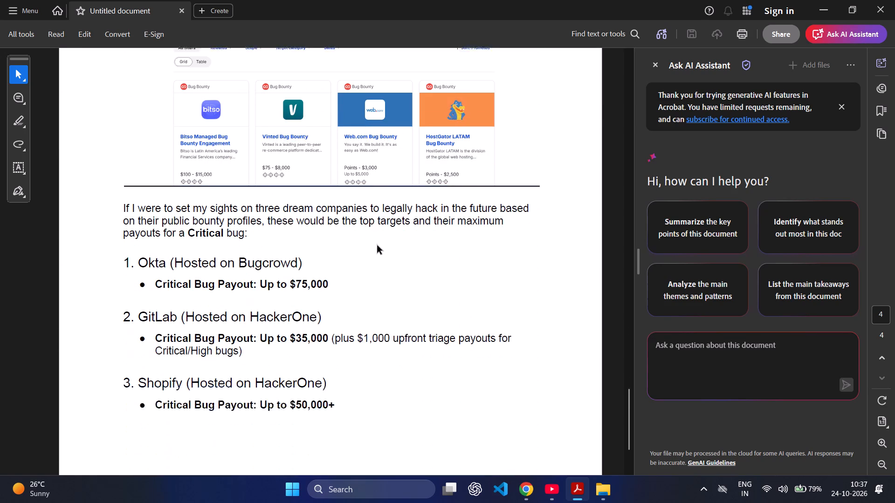
{"action": "scroll", "coordinate": [377, 245], "scroll_direction": "down", "scroll_amount": 6}
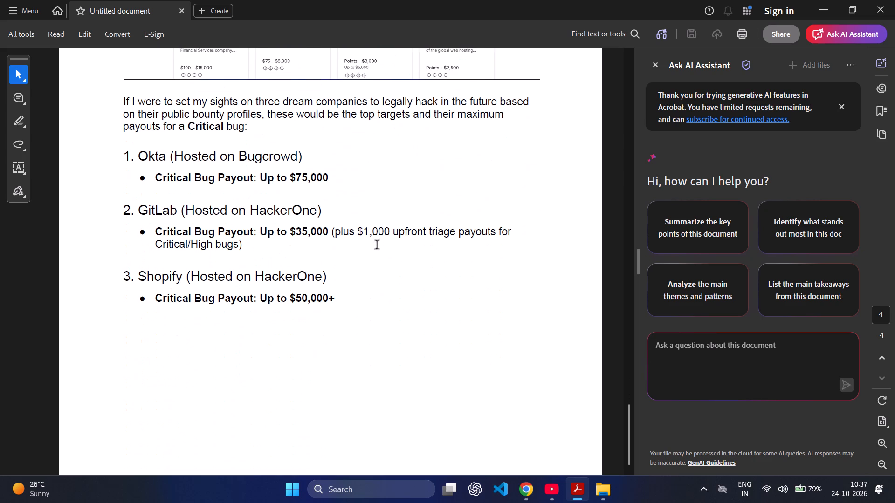
{"action": "scroll", "coordinate": [377, 245], "scroll_direction": "down", "scroll_amount": 3}
Close the report PDF's Acrobat window.
{"action": "left_click", "coordinate": [876, 2]}
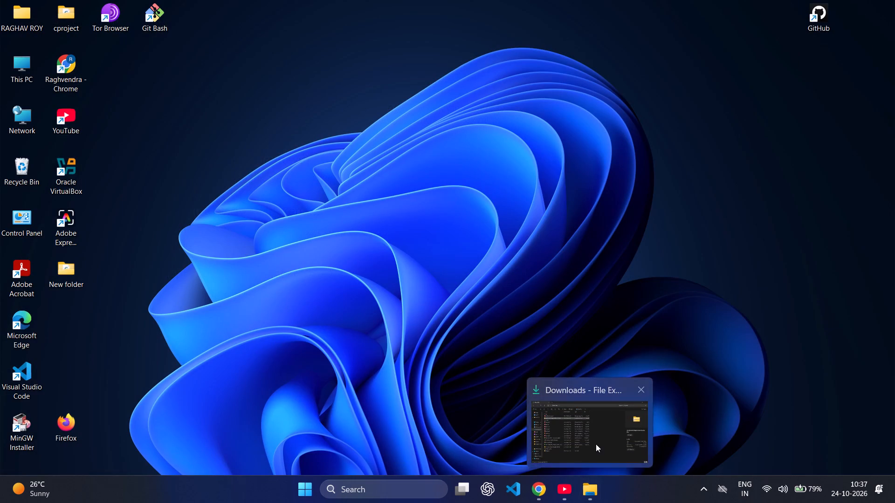
Switch to the Downloads folder window and look over the exported PDF and the assignment ZIP file.
{"action": "left_click", "coordinate": [596, 435]}
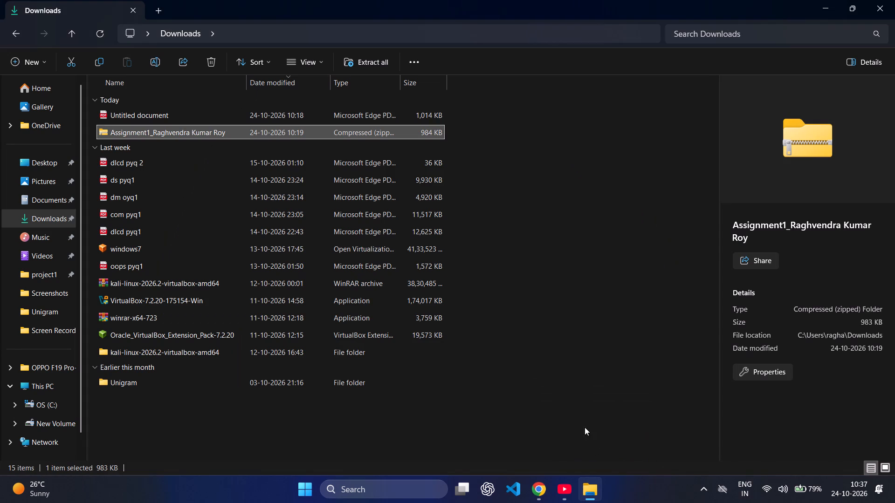
{"action": "scroll", "coordinate": [249, 124], "scroll_direction": "up", "scroll_amount": 4}
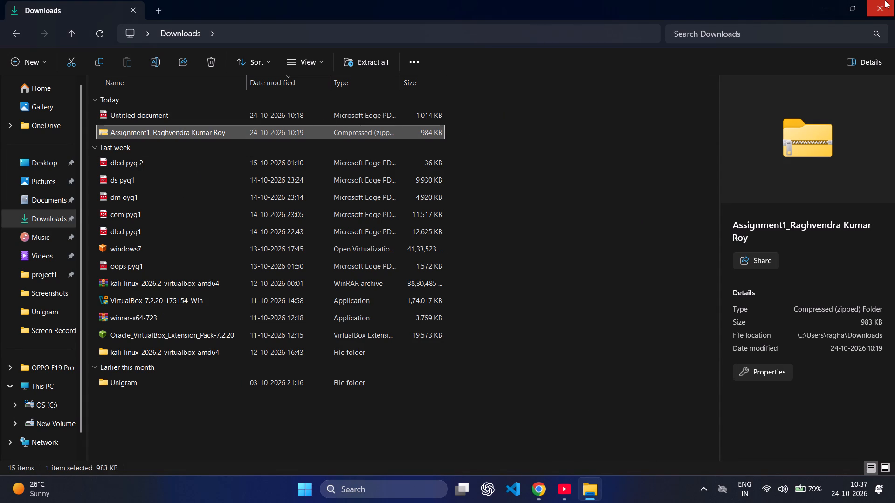
Close the Downloads folder window.
{"action": "left_click", "coordinate": [883, 0]}
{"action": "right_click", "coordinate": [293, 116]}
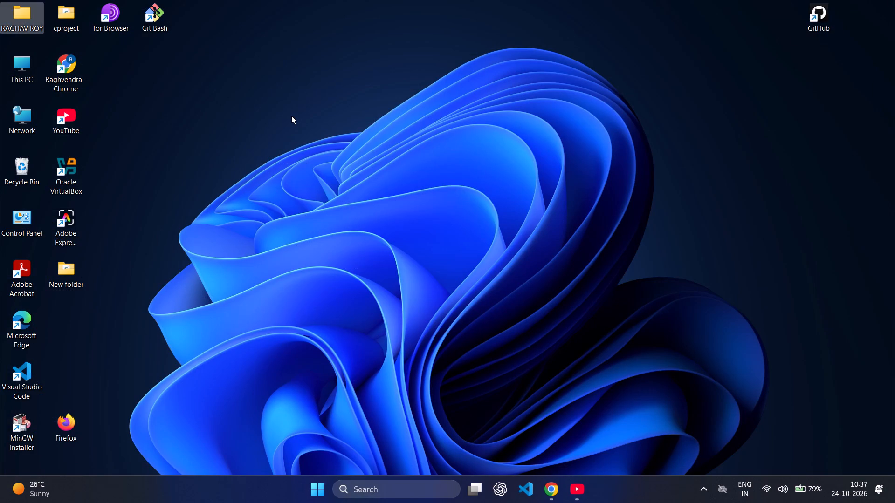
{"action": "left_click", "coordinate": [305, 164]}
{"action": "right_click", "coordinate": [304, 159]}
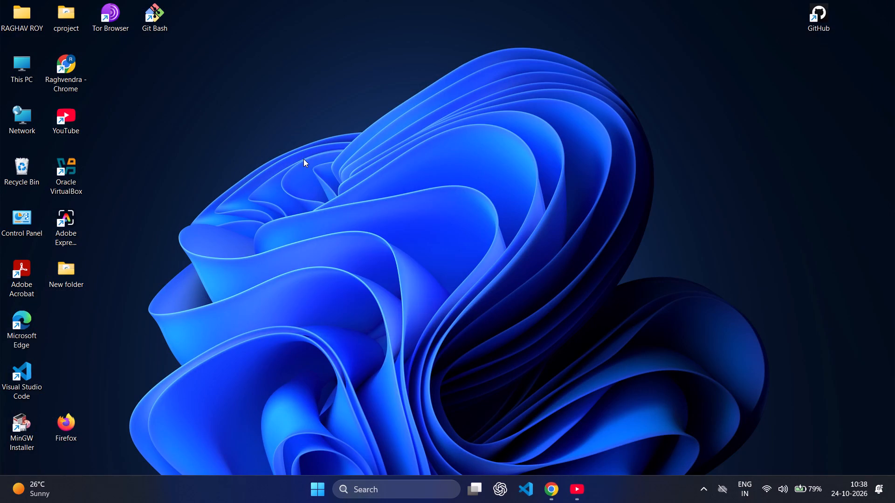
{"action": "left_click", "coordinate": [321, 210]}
Open Chrome from the desktop, maximise its window and load the Instagram site.
{"action": "left_click", "coordinate": [65, 80]}
{"action": "double_click", "coordinate": [65, 80]}
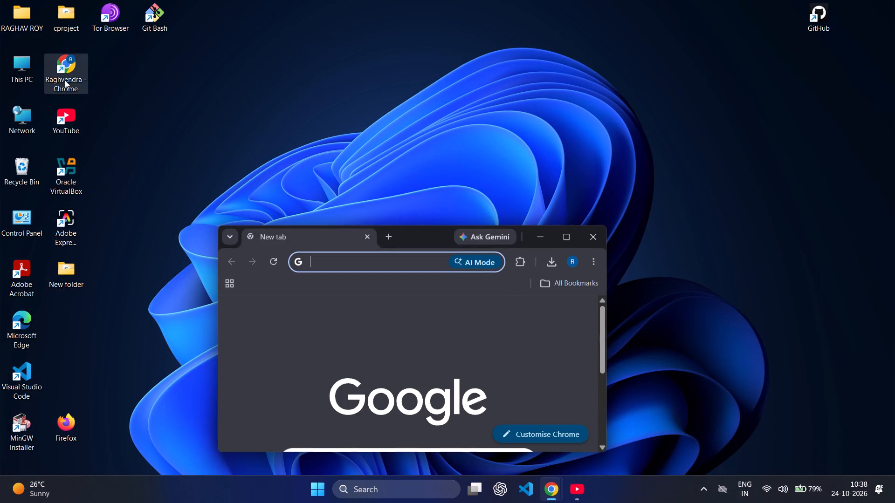
{"action": "left_click", "coordinate": [558, 235]}
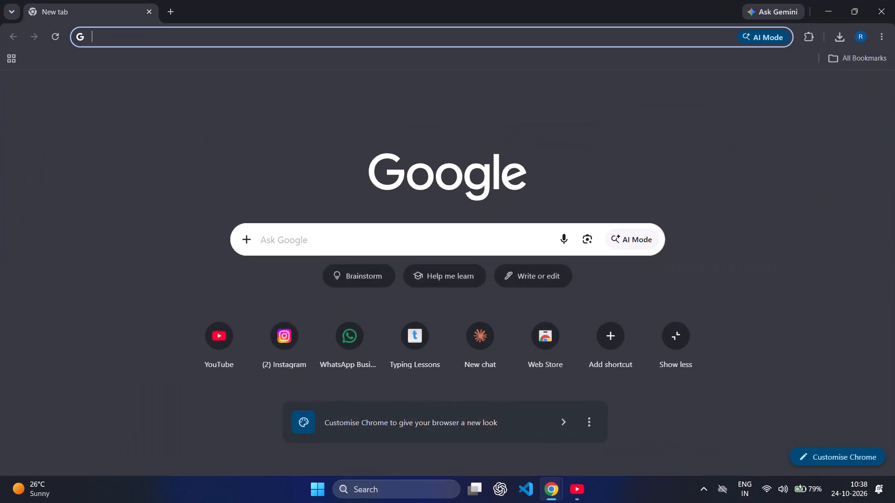
{"action": "left_click", "coordinate": [292, 331]}
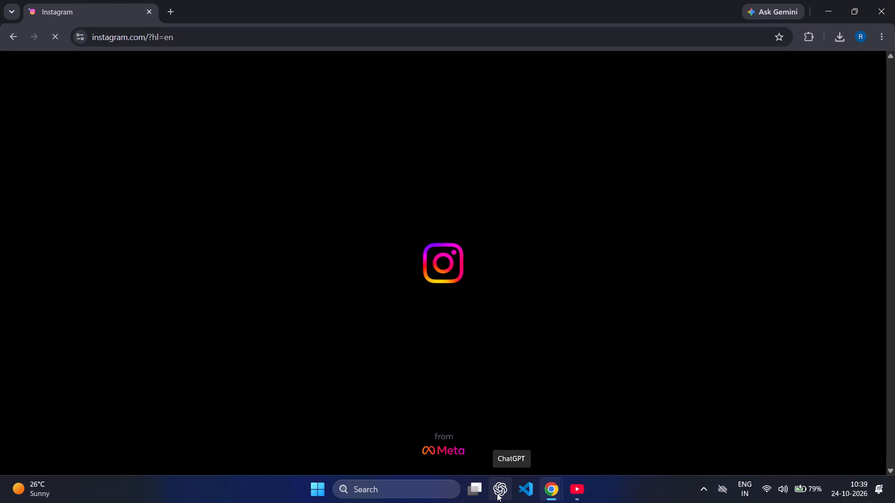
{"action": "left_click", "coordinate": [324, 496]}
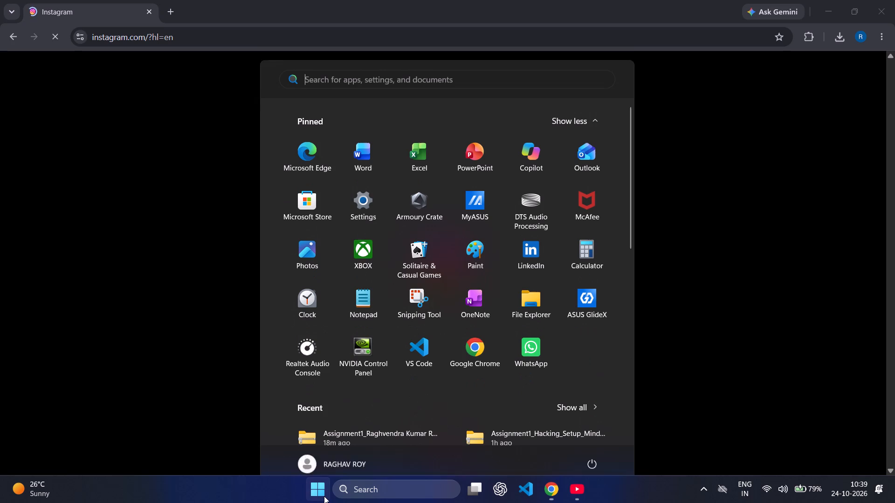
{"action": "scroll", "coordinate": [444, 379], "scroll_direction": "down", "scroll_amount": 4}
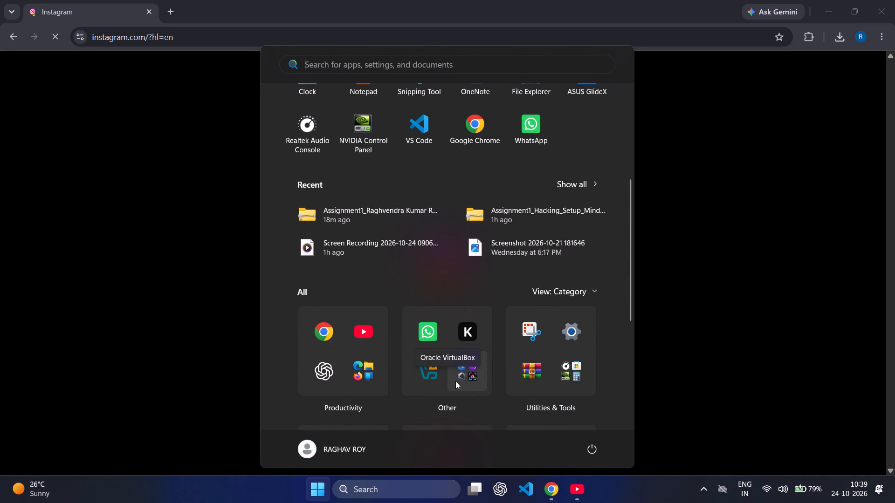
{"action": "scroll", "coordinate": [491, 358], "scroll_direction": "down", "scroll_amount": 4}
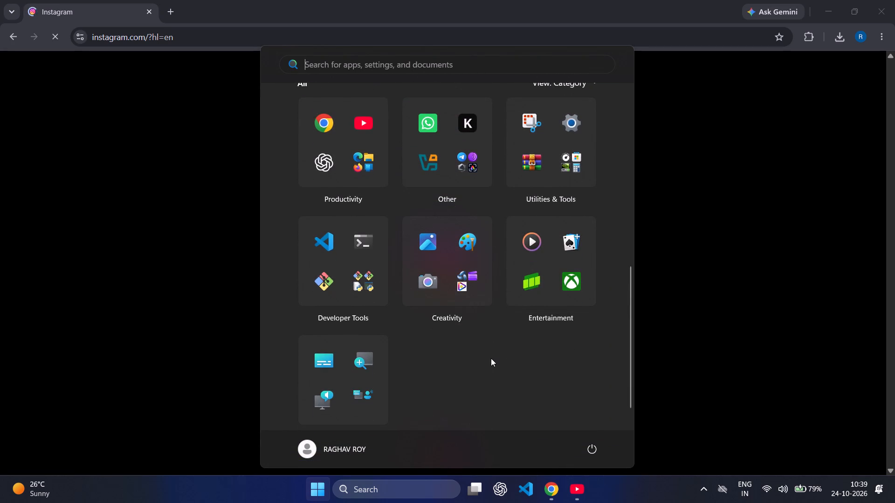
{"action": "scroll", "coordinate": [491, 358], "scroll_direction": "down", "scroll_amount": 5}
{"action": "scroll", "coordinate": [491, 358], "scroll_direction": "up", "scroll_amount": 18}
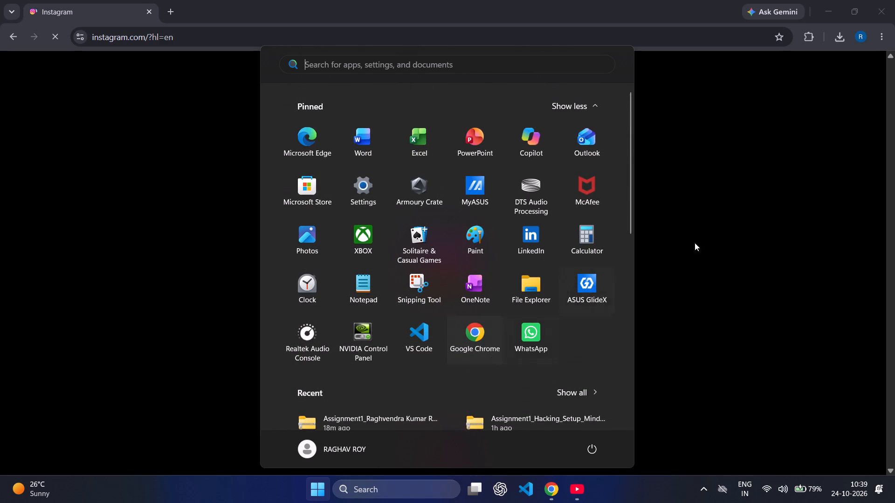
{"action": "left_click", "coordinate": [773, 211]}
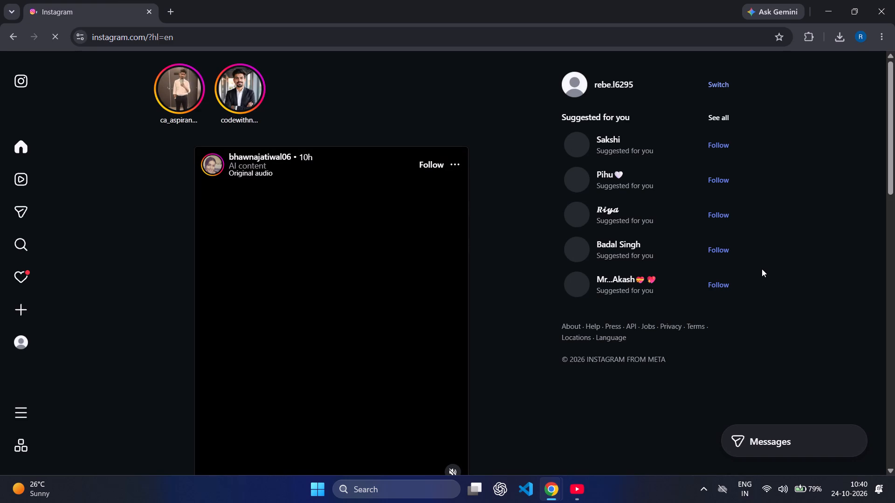
Browse the posts in the Instagram home feed and open the account's notifications.
{"action": "scroll", "coordinate": [483, 333], "scroll_direction": "down", "scroll_amount": 14}
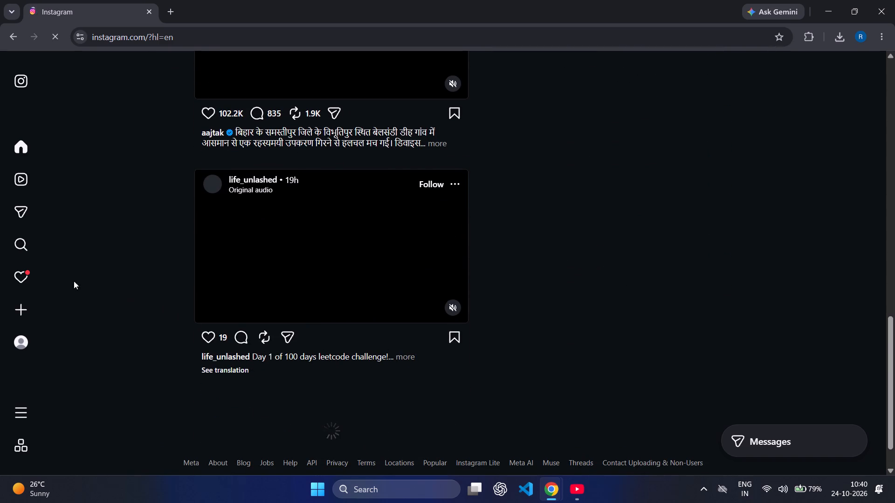
{"action": "left_click", "coordinate": [25, 278]}
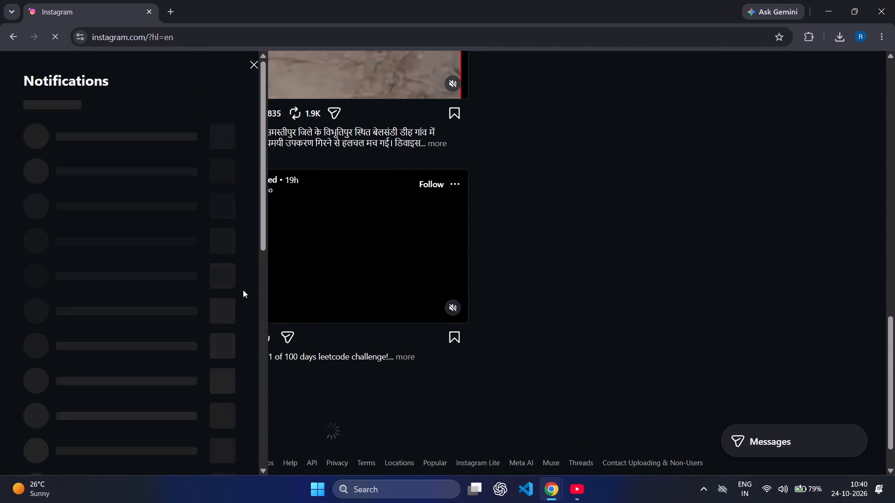
{"action": "scroll", "coordinate": [535, 289], "scroll_direction": "down", "scroll_amount": 4}
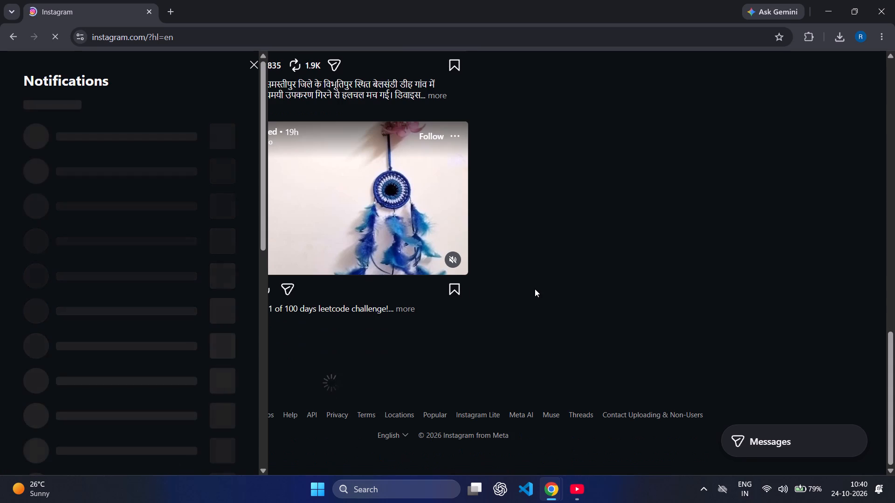
{"action": "scroll", "coordinate": [535, 289], "scroll_direction": "down", "scroll_amount": 4}
Expand the full caption of the aajtak post about the Samastipur mystery device and look over the post.
{"action": "left_click", "coordinate": [433, 95]}
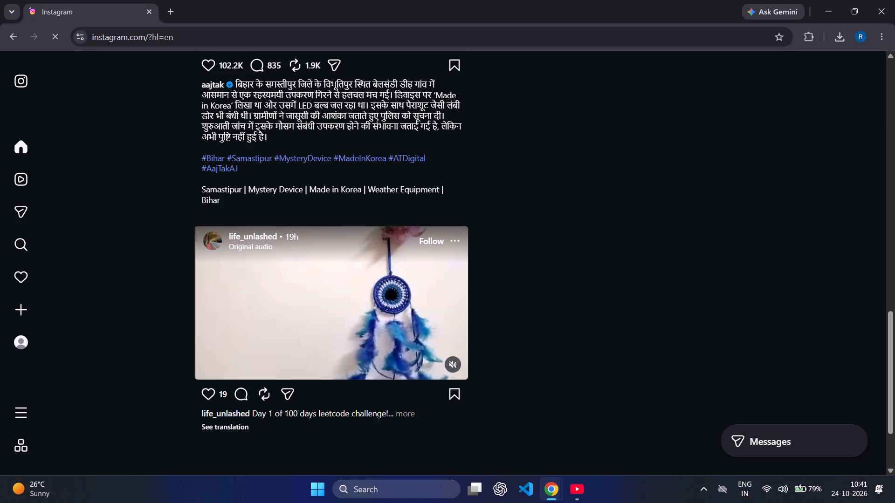
{"action": "scroll", "coordinate": [447, 187], "scroll_direction": "up", "scroll_amount": 2}
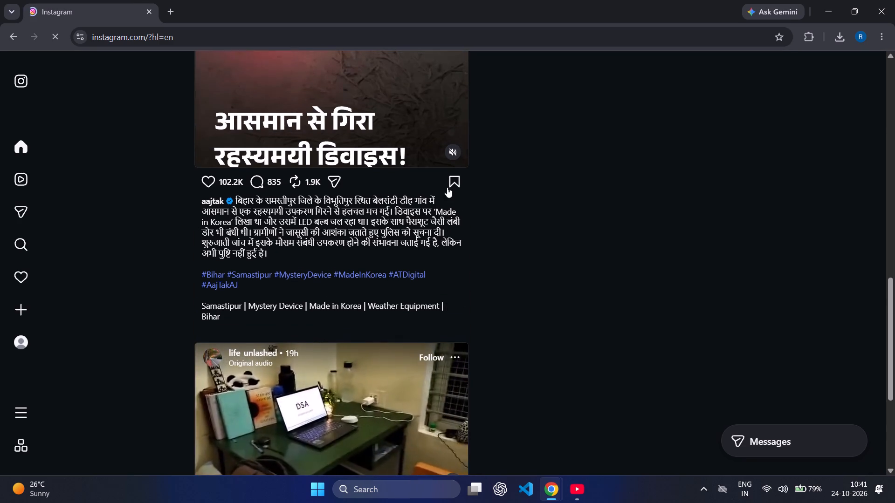
{"action": "scroll", "coordinate": [447, 187], "scroll_direction": "up", "scroll_amount": 3}
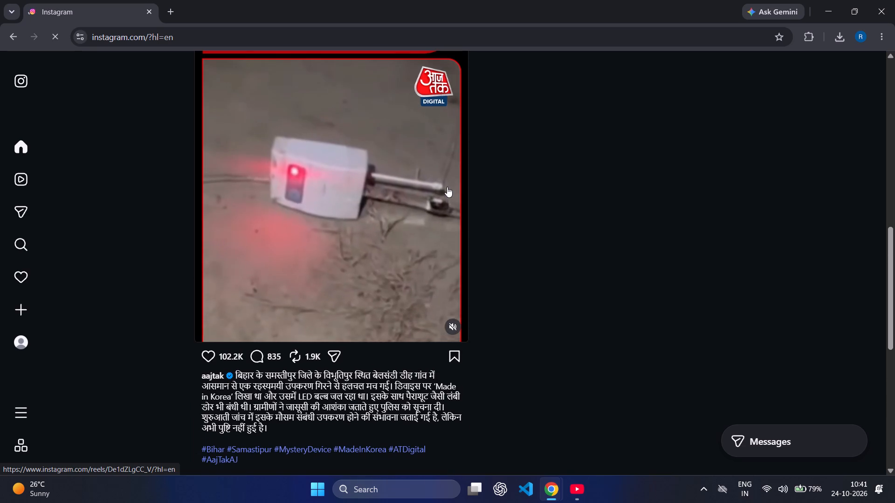
{"action": "scroll", "coordinate": [447, 187], "scroll_direction": "down", "scroll_amount": 1}
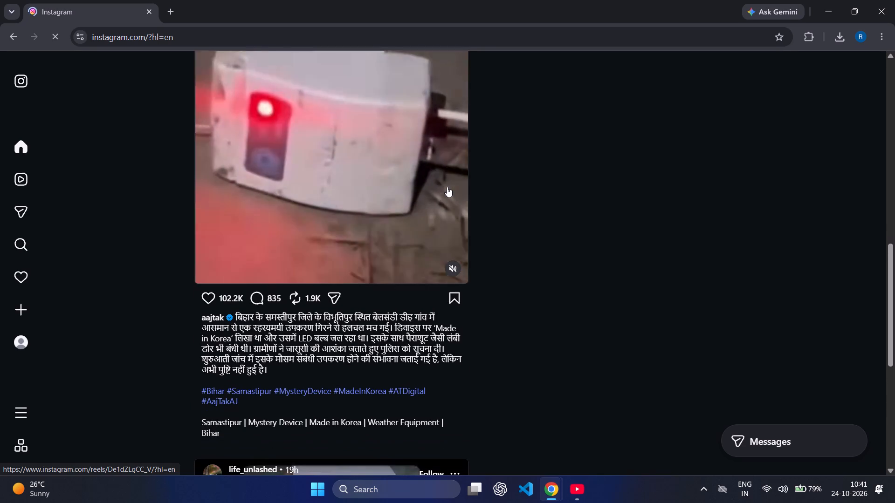
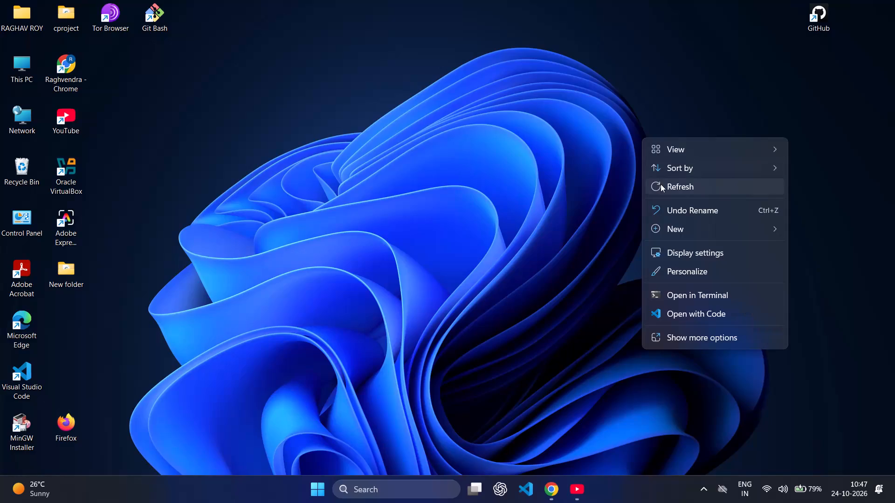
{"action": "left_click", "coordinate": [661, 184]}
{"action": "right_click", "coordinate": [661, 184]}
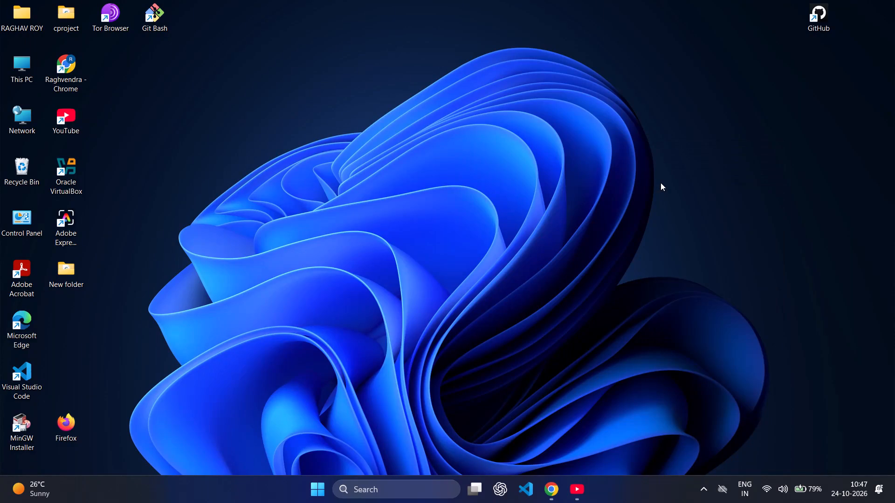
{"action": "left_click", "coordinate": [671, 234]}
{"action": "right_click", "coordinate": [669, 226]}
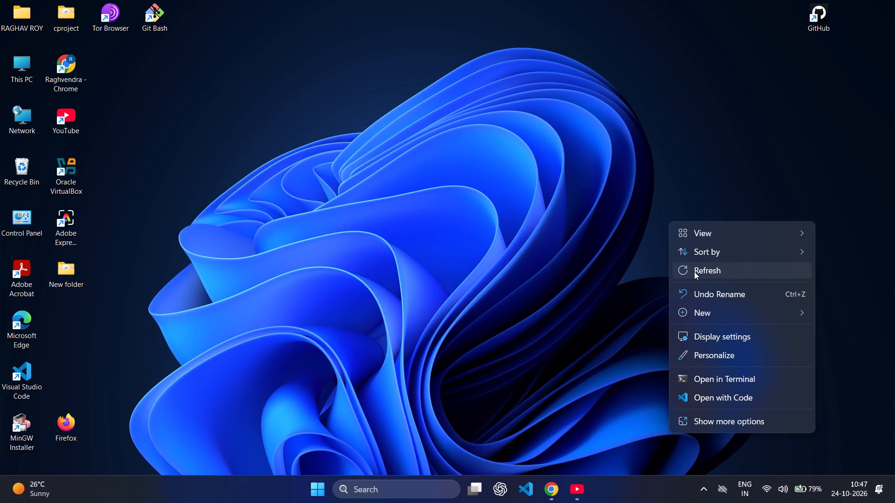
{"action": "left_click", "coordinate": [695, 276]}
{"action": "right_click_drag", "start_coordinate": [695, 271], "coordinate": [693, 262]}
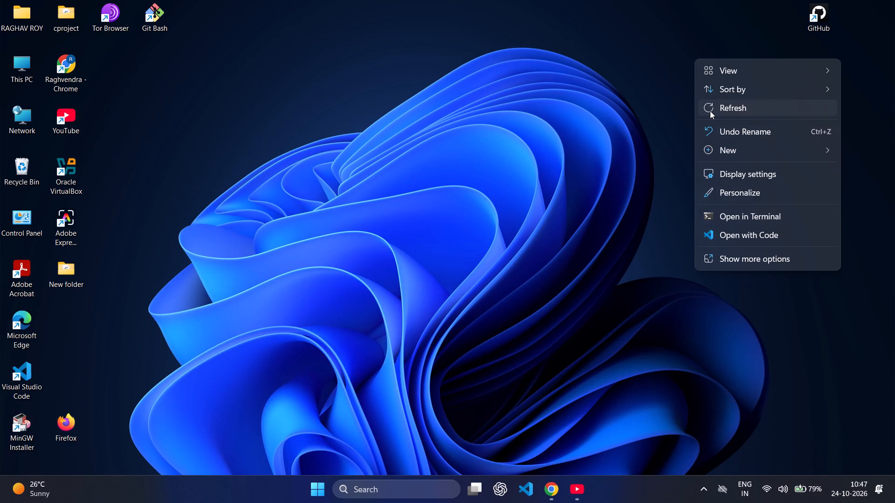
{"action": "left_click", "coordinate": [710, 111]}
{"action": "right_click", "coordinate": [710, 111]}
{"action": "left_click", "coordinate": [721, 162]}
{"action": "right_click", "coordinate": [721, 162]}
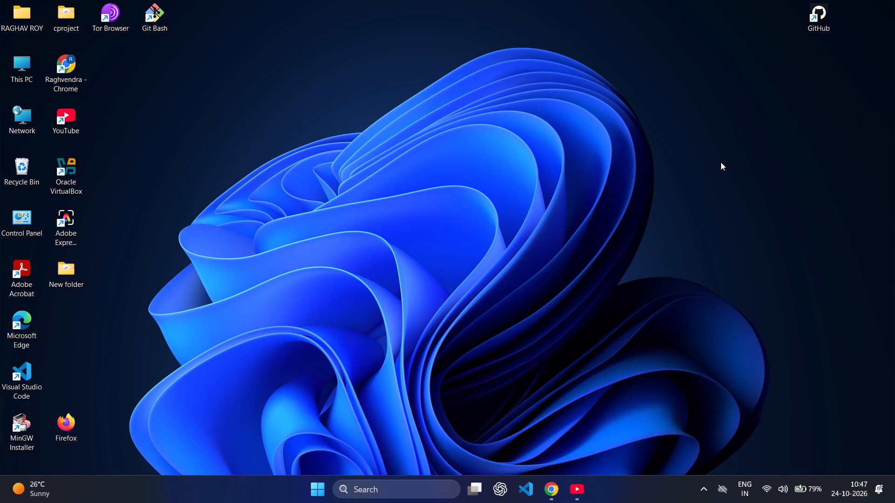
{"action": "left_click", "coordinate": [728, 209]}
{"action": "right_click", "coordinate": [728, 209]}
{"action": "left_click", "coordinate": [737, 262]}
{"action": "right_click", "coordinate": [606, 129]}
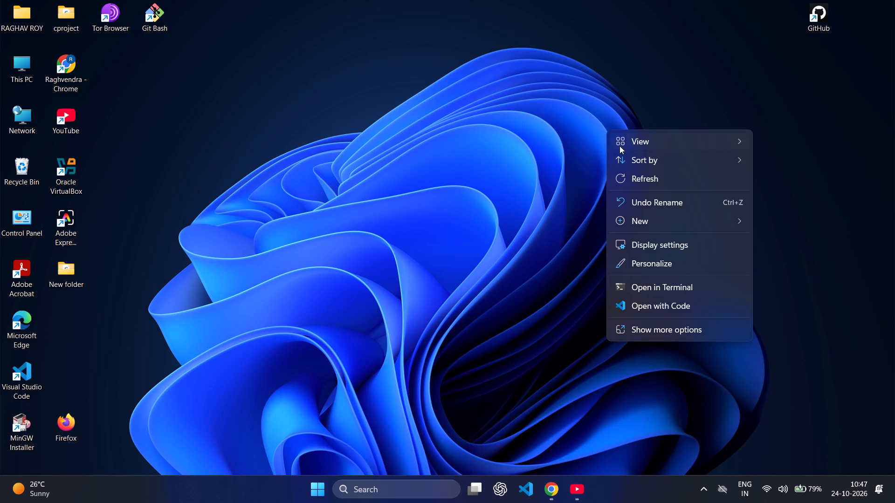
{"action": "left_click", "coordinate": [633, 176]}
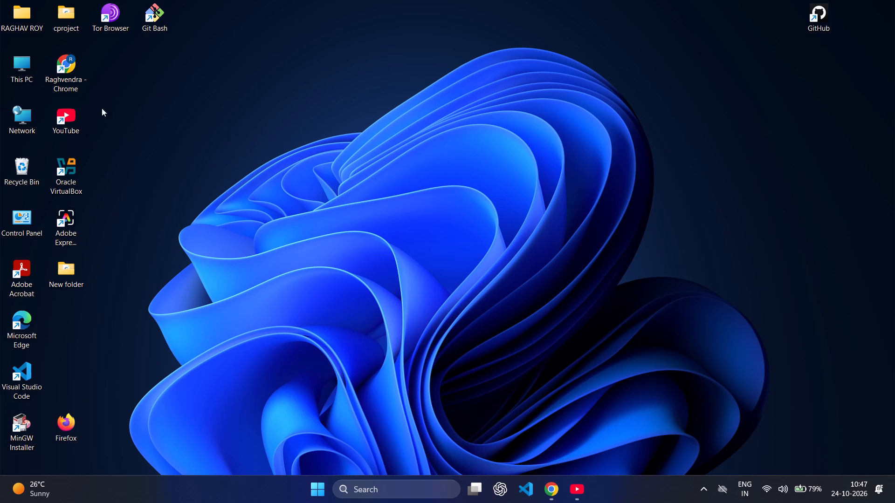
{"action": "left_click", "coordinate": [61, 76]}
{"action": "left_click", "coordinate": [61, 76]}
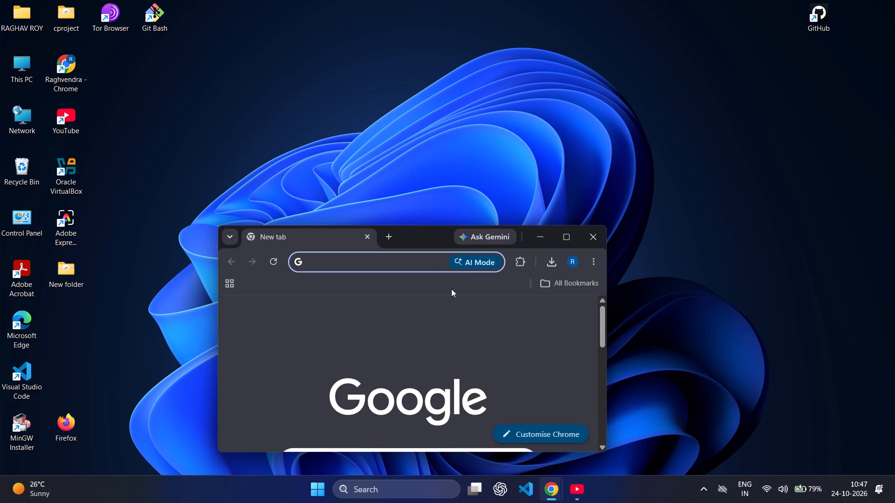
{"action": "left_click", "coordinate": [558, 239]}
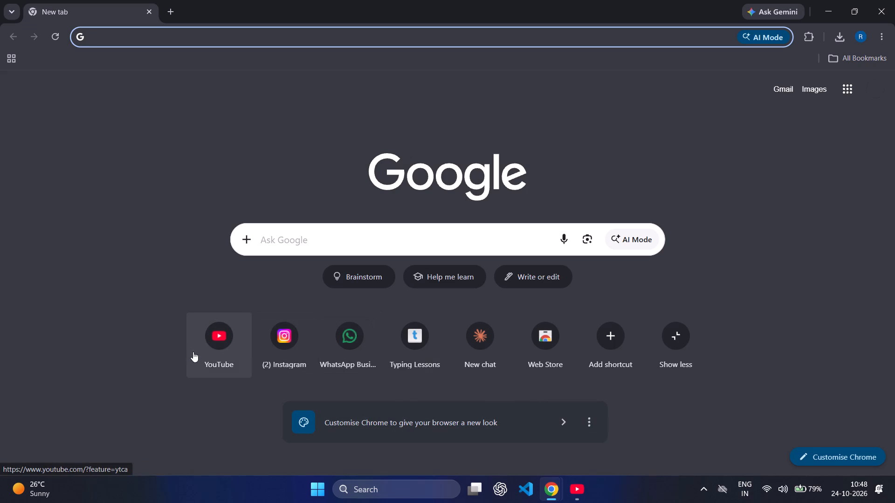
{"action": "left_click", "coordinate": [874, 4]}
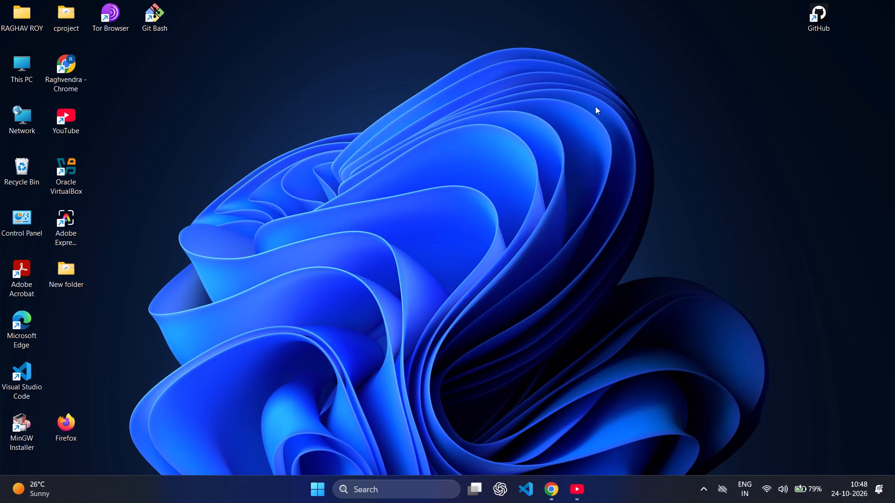
Open YouTube from the desktop in a maximized window, look through its home feed, and close that window.
{"action": "double_click", "coordinate": [68, 126]}
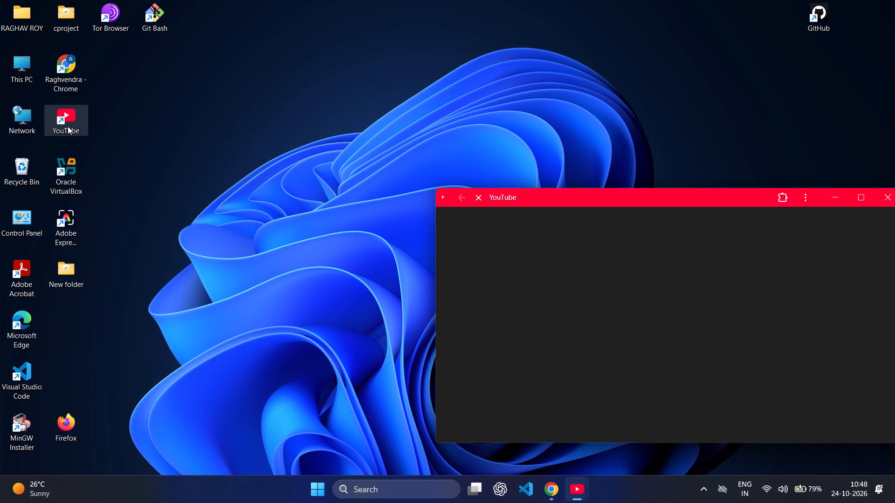
{"action": "left_click", "coordinate": [856, 195]}
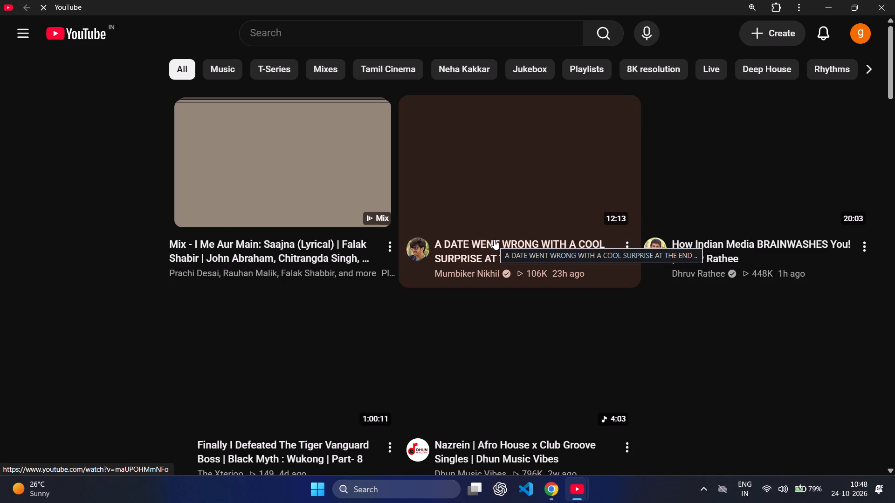
{"action": "scroll", "coordinate": [494, 239], "scroll_direction": "down", "scroll_amount": 3}
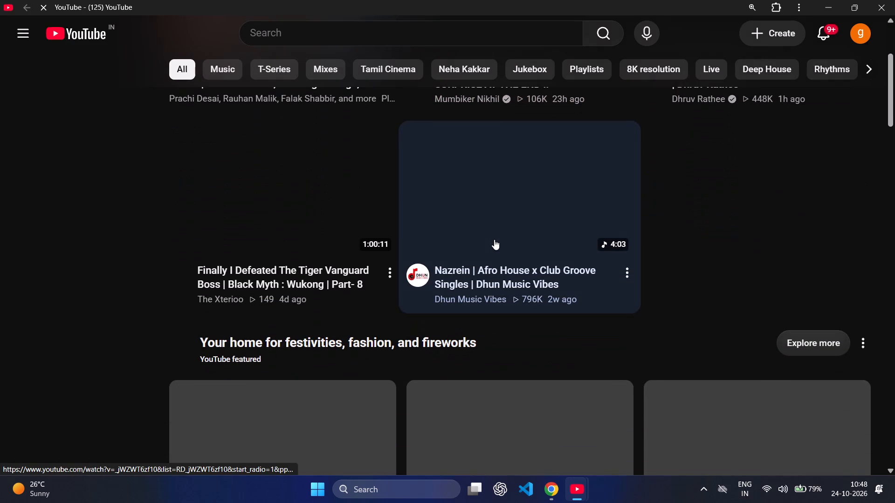
{"action": "scroll", "coordinate": [494, 239], "scroll_direction": "down", "scroll_amount": 2}
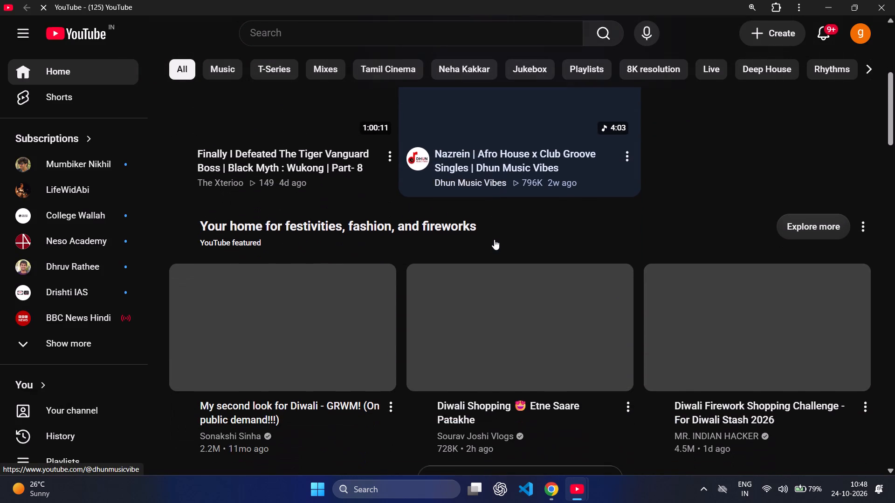
{"action": "scroll", "coordinate": [494, 239], "scroll_direction": "up", "scroll_amount": 8}
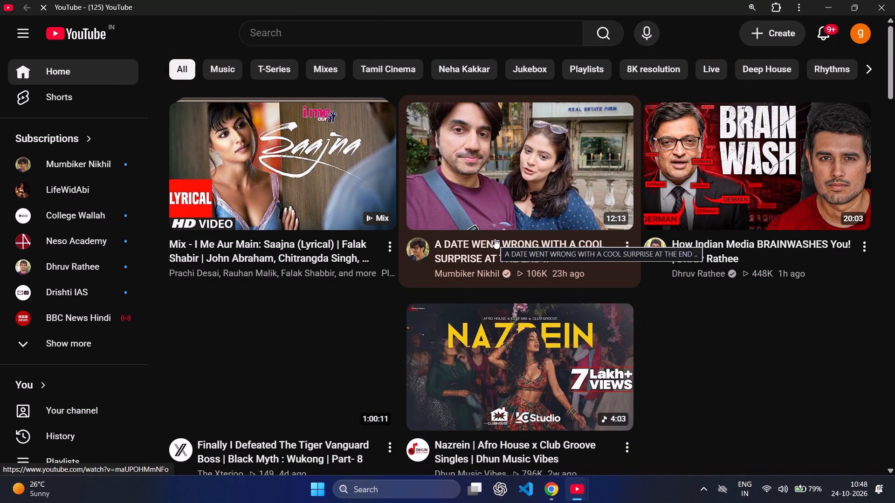
{"action": "scroll", "coordinate": [495, 238], "scroll_direction": "down", "scroll_amount": 1}
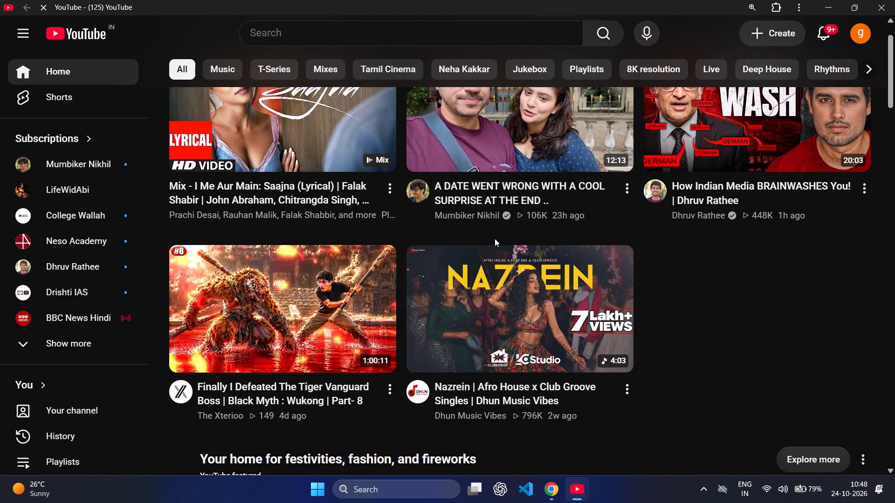
{"action": "scroll", "coordinate": [495, 238], "scroll_direction": "up", "scroll_amount": 2}
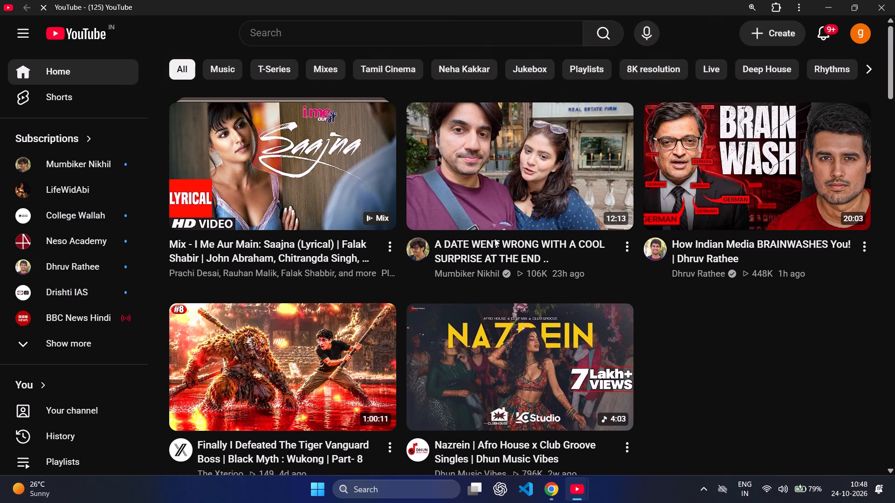
{"action": "scroll", "coordinate": [495, 238], "scroll_direction": "down", "scroll_amount": 3}
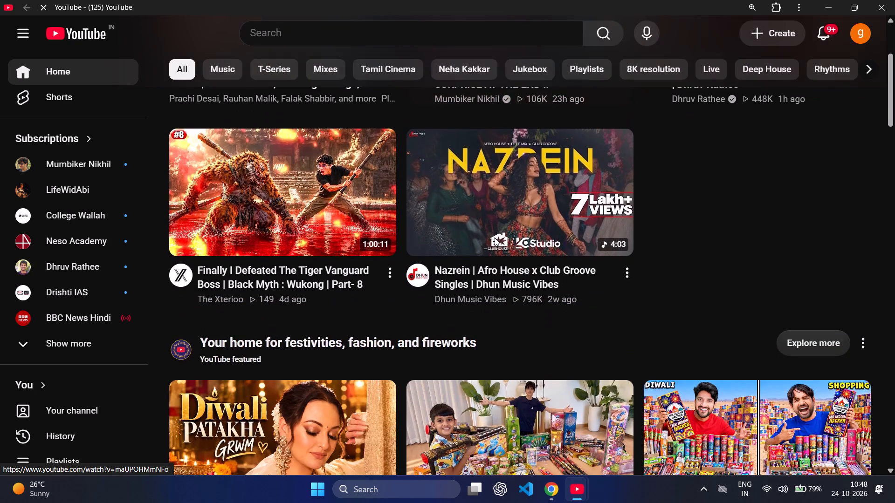
{"action": "scroll", "coordinate": [495, 238], "scroll_direction": "down", "scroll_amount": 7}
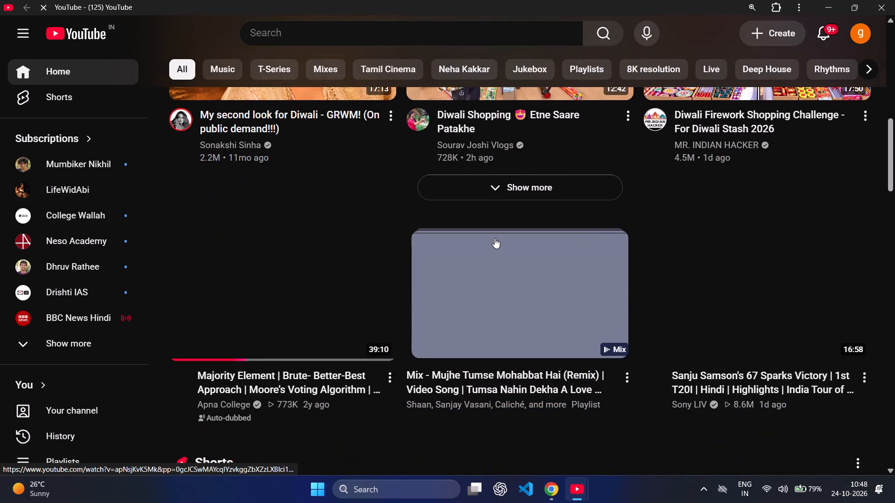
{"action": "scroll", "coordinate": [495, 238], "scroll_direction": "up", "scroll_amount": 2}
{"action": "scroll", "coordinate": [495, 238], "scroll_direction": "down", "scroll_amount": 3}
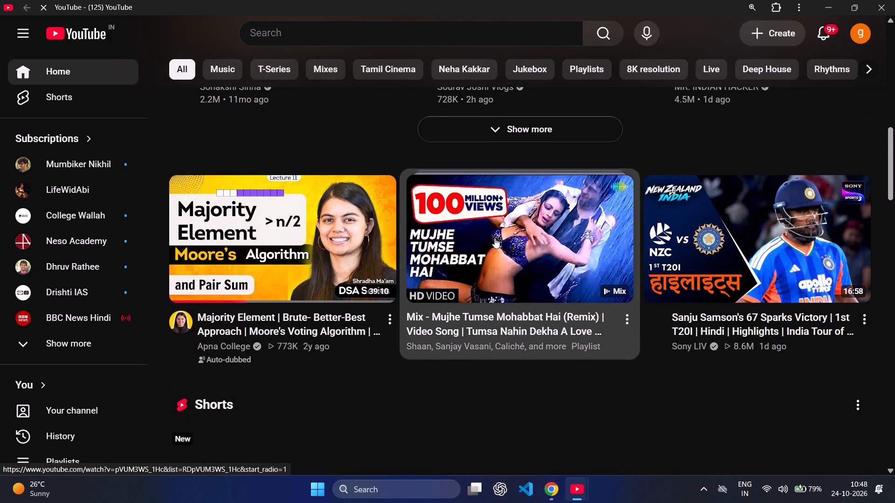
{"action": "scroll", "coordinate": [495, 238], "scroll_direction": "down", "scroll_amount": 6}
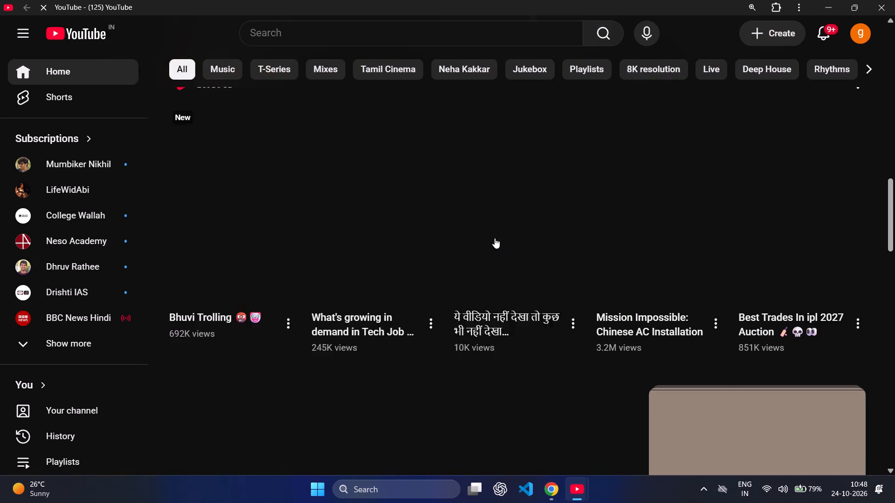
{"action": "scroll", "coordinate": [495, 238], "scroll_direction": "down", "scroll_amount": 9}
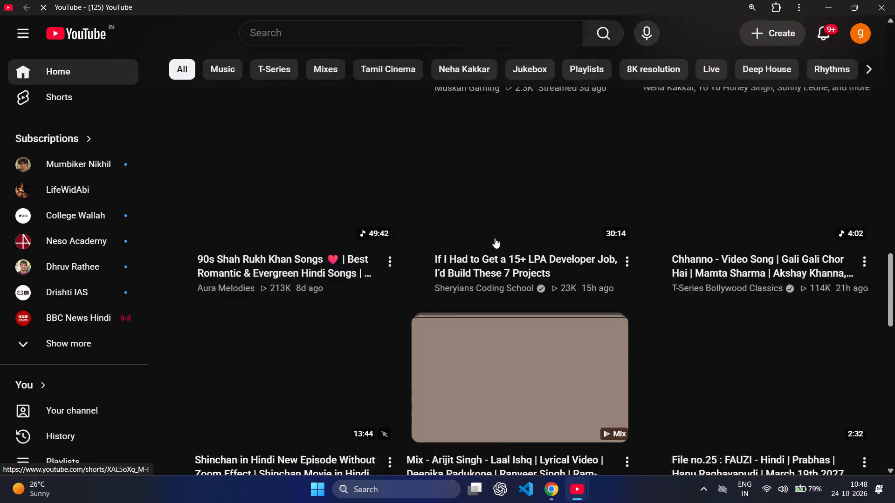
{"action": "left_click", "coordinate": [875, 0]}
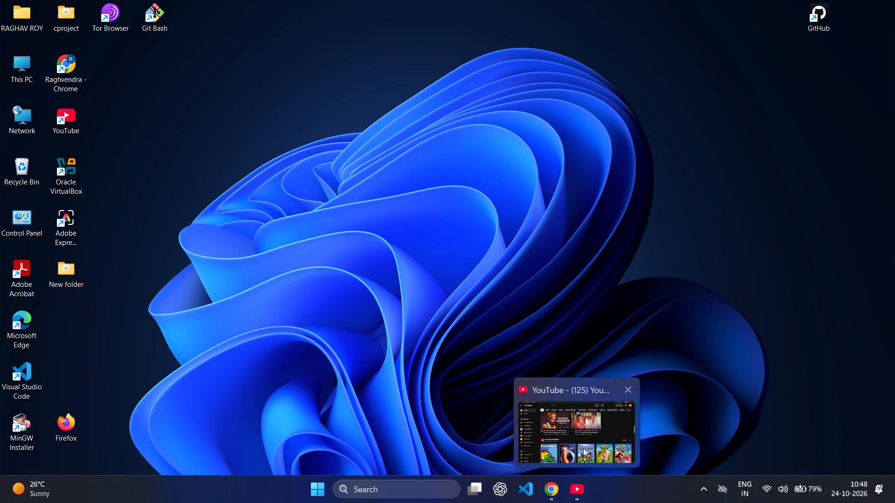
Switch to the YouTube window that is still open and look through its home feed recommendations and Shorts.
{"action": "left_click", "coordinate": [585, 441]}
{"action": "scroll", "coordinate": [589, 414], "scroll_direction": "up", "scroll_amount": 9}
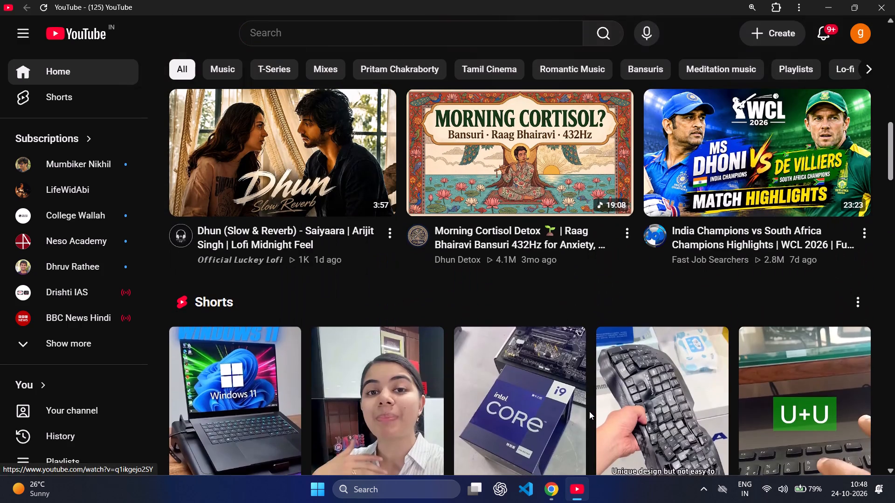
{"action": "scroll", "coordinate": [589, 411], "scroll_direction": "up", "scroll_amount": 9}
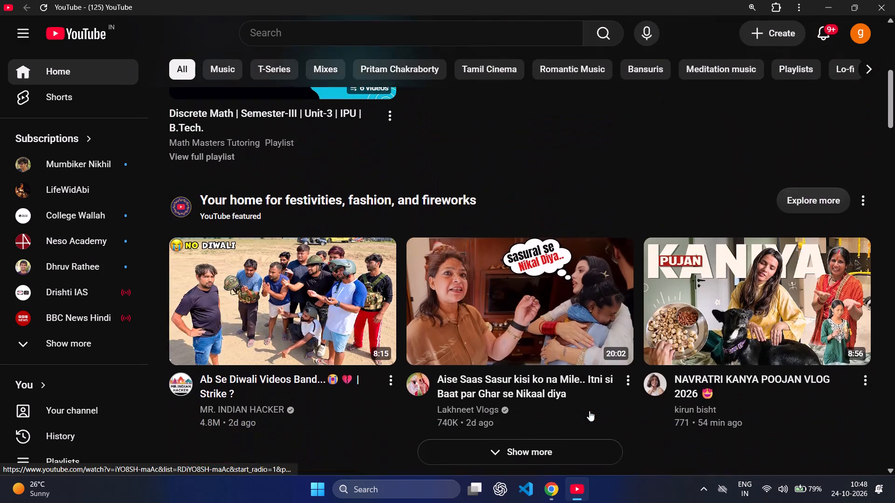
{"action": "scroll", "coordinate": [589, 410], "scroll_direction": "up", "scroll_amount": 13}
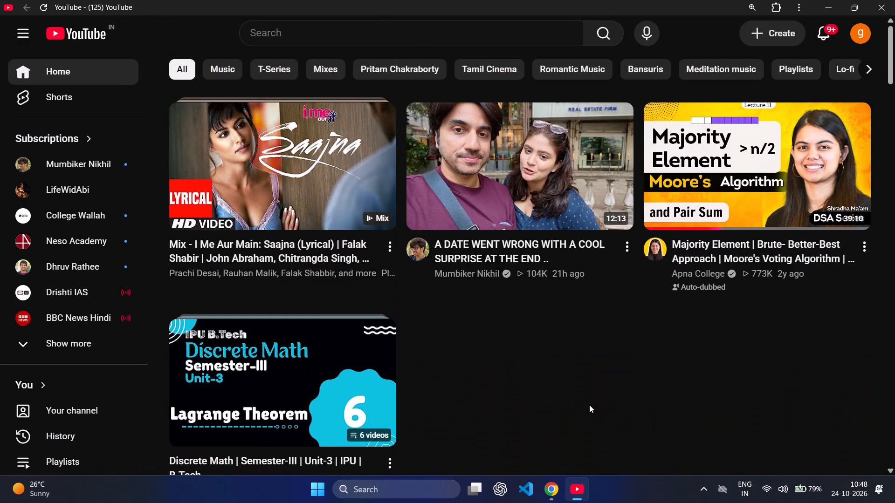
{"action": "scroll", "coordinate": [589, 405], "scroll_direction": "down", "scroll_amount": 19}
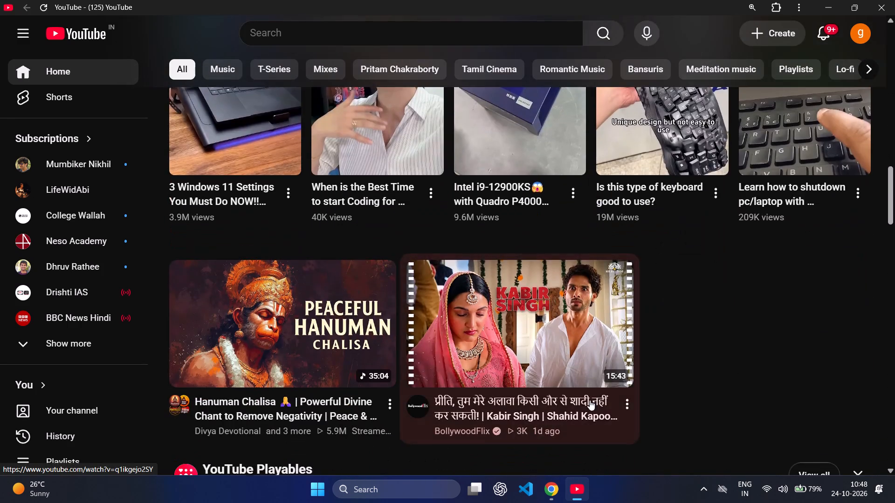
{"action": "scroll", "coordinate": [590, 400], "scroll_direction": "down", "scroll_amount": 17}
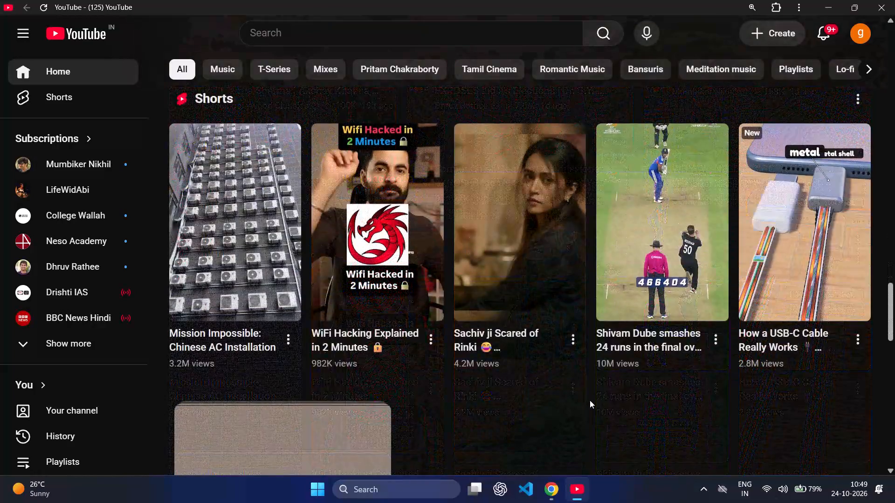
{"action": "scroll", "coordinate": [590, 400], "scroll_direction": "down", "scroll_amount": 10}
{"action": "scroll", "coordinate": [590, 400], "scroll_direction": "up", "scroll_amount": 1}
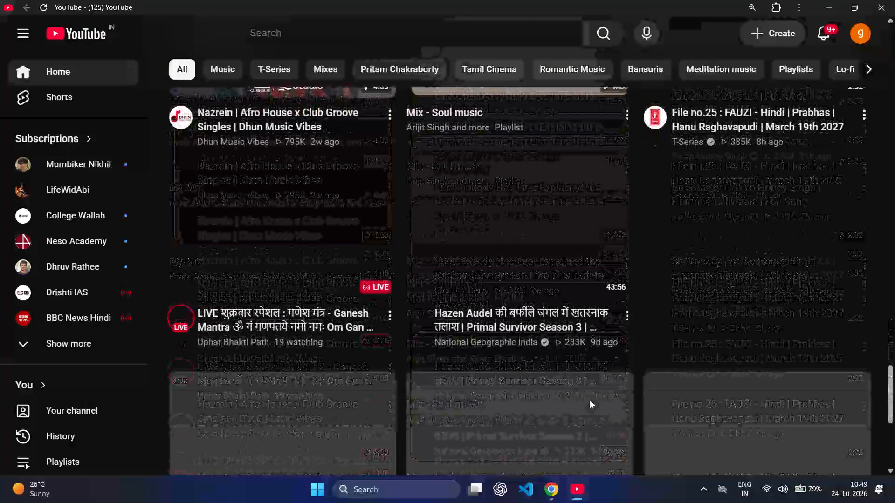
{"action": "scroll", "coordinate": [590, 400], "scroll_direction": "up", "scroll_amount": 4}
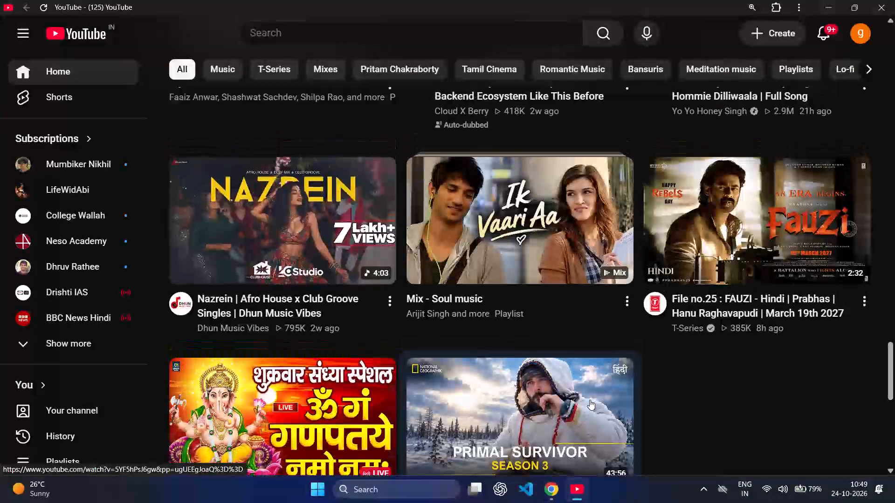
{"action": "scroll", "coordinate": [590, 400], "scroll_direction": "up", "scroll_amount": 2}
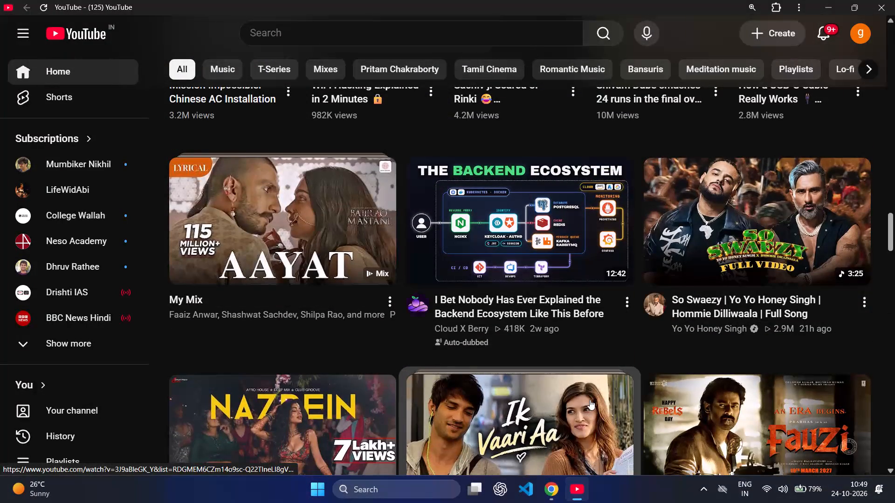
{"action": "scroll", "coordinate": [590, 400], "scroll_direction": "down", "scroll_amount": 12}
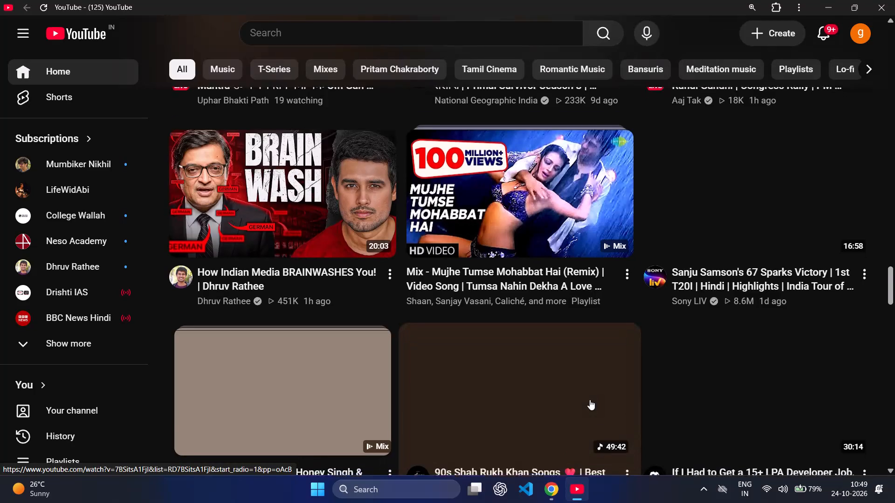
{"action": "scroll", "coordinate": [590, 400], "scroll_direction": "down", "scroll_amount": 1}
{"action": "scroll", "coordinate": [590, 400], "scroll_direction": "up", "scroll_amount": 3}
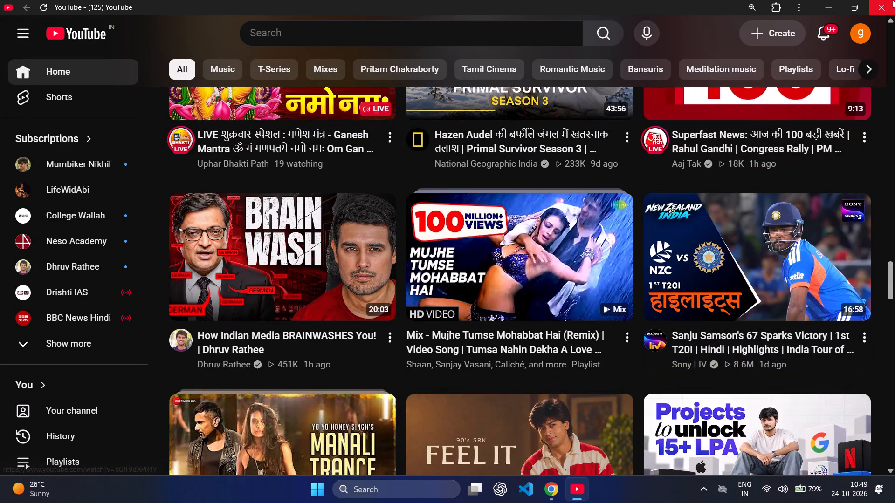
Close the remaining YouTube window.
{"action": "left_click", "coordinate": [885, 1]}
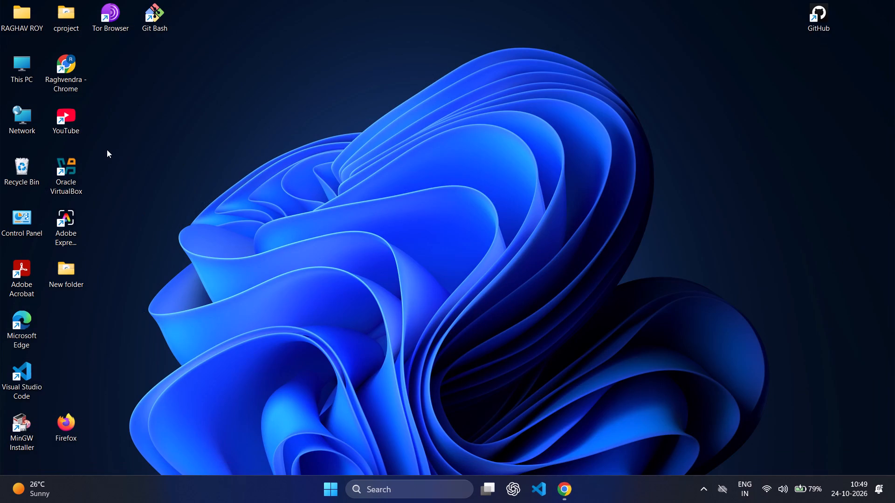
Open a maximized Chrome window and search Google for "tutedude" using the earlier search suggestion.
{"action": "double_click", "coordinate": [65, 82]}
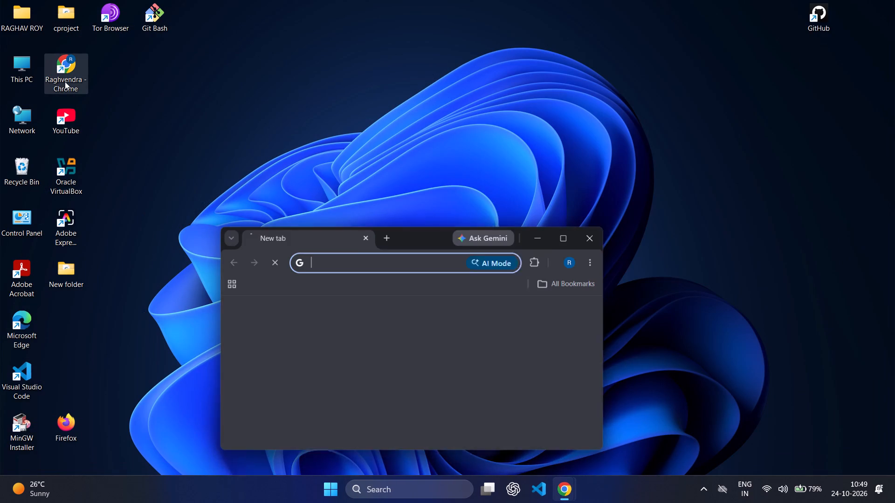
{"action": "left_click", "coordinate": [557, 237]}
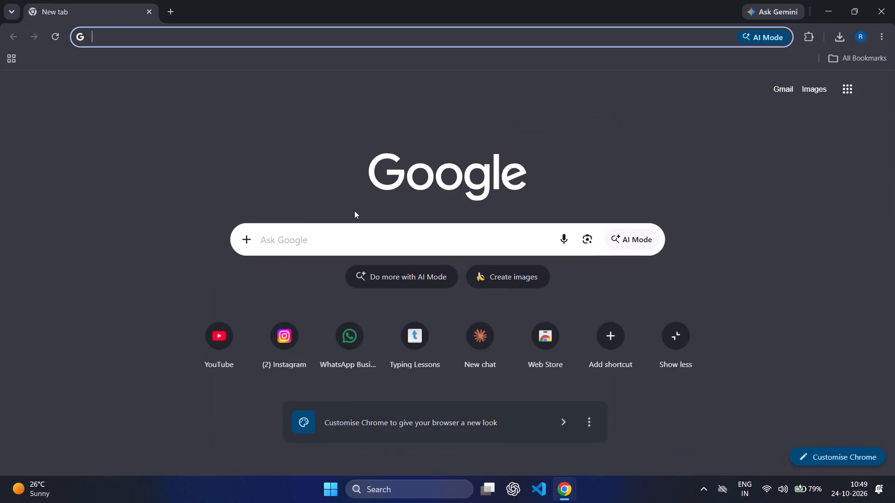
{"action": "left_click", "coordinate": [303, 250]}
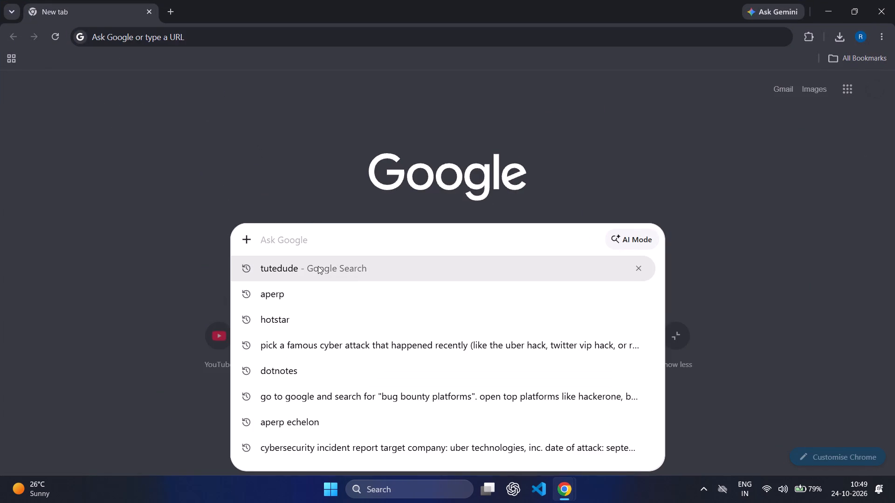
{"action": "left_click", "coordinate": [318, 266]}
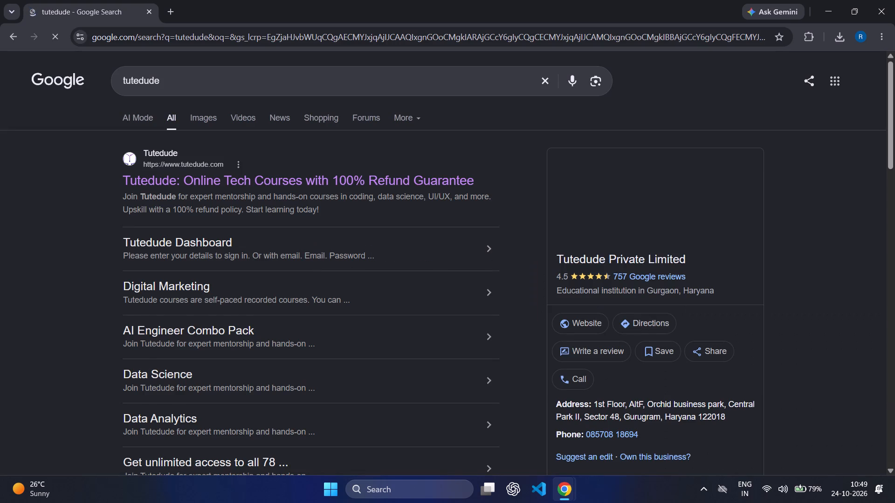
Open the Tutedude site from the search results, go to its learner dashboard and dismiss the mobile app promotion.
{"action": "left_click", "coordinate": [317, 183]}
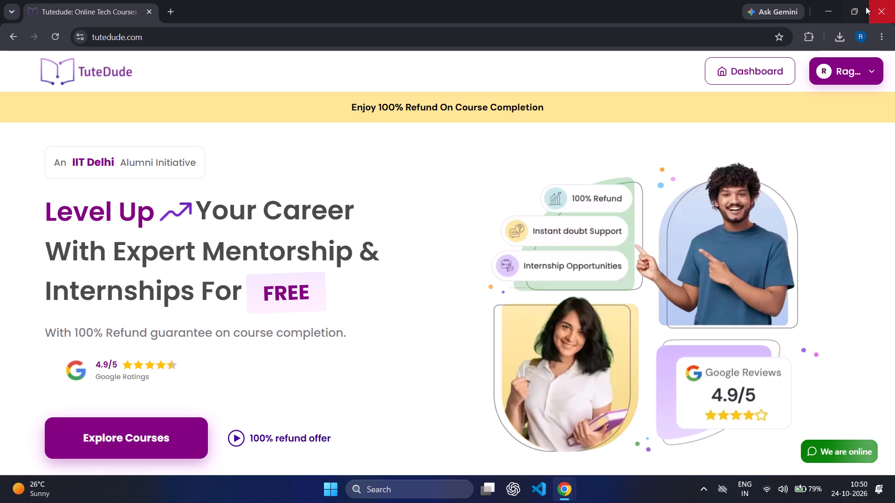
{"action": "left_click", "coordinate": [763, 71]}
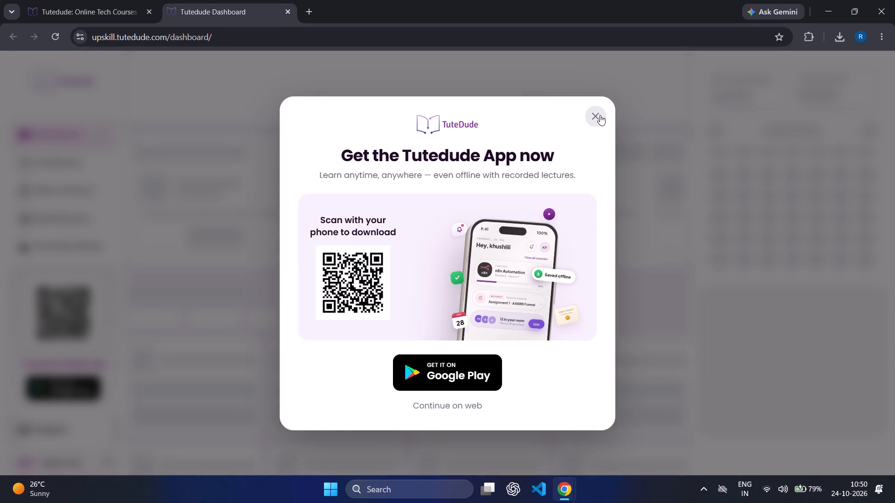
{"action": "left_click", "coordinate": [599, 116]}
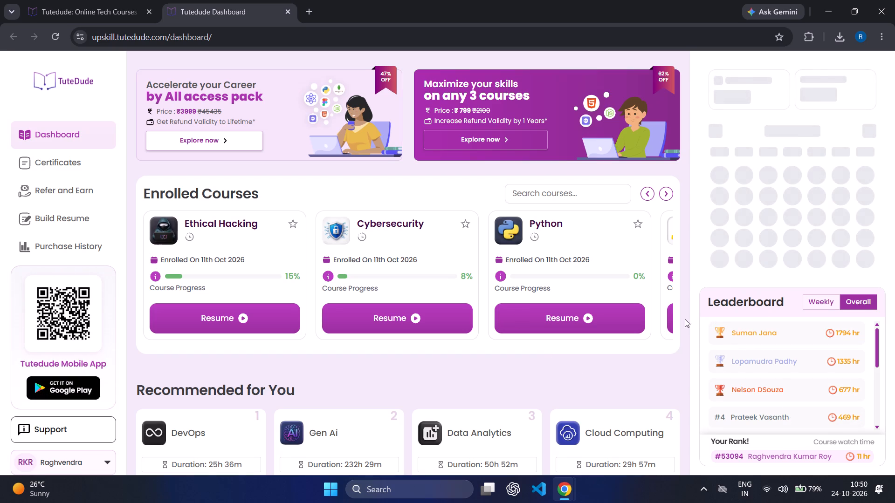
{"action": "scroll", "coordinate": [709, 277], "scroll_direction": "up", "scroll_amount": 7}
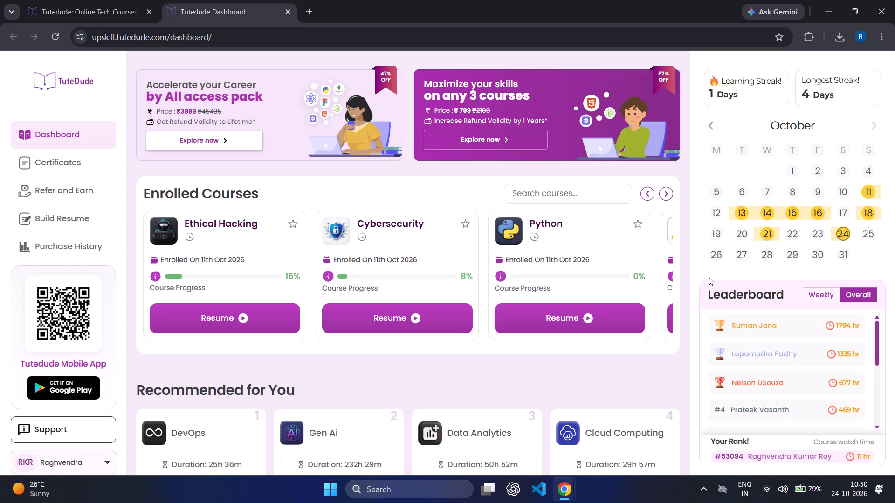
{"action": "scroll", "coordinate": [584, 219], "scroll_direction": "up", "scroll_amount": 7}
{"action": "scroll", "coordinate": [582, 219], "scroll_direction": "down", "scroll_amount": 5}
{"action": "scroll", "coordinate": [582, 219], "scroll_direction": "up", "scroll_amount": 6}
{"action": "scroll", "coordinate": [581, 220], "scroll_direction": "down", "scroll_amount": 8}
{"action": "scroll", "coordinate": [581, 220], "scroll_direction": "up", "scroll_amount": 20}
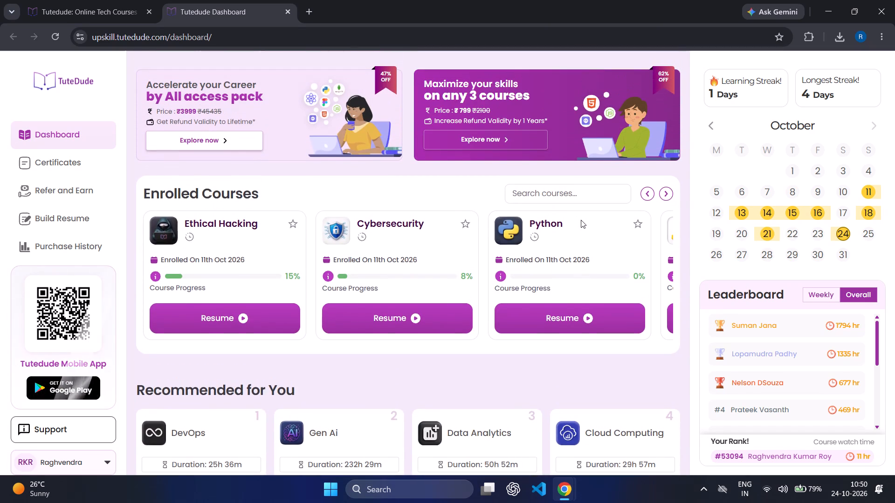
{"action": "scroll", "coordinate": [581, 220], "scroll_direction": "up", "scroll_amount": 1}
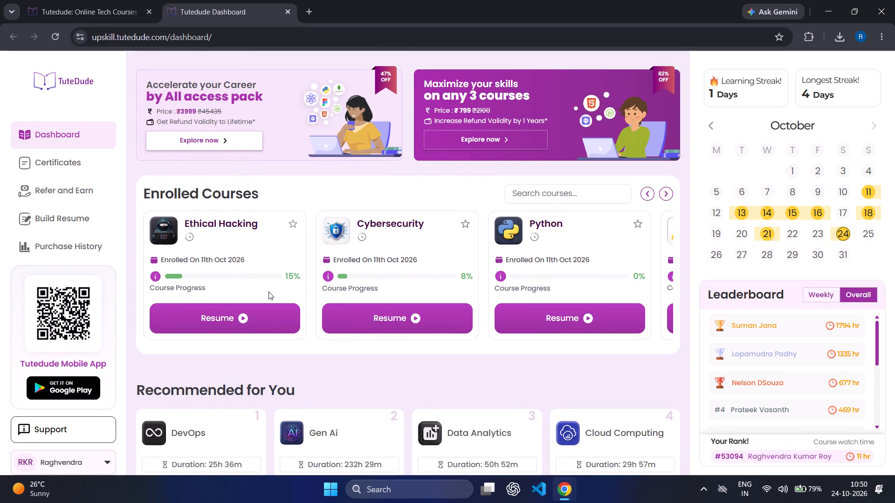
Resume the Ethical Hacking course from the enrolled courses.
{"action": "left_click", "coordinate": [228, 314]}
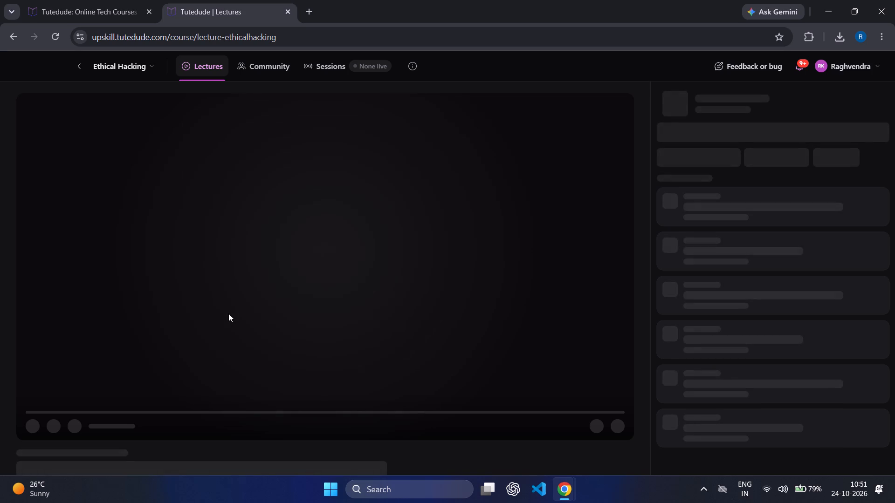
Check the Wi-Fi connection in the system quick settings and return to the course page.
{"action": "left_click", "coordinate": [764, 486]}
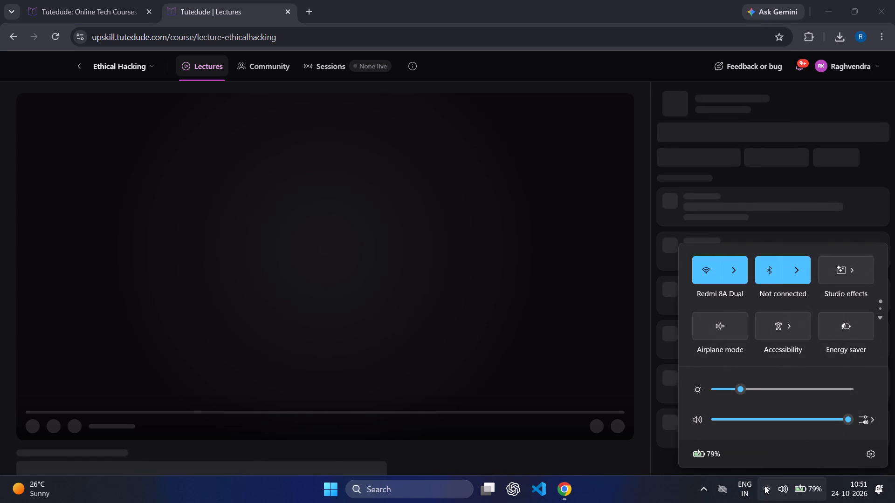
{"action": "left_click", "coordinate": [787, 95]}
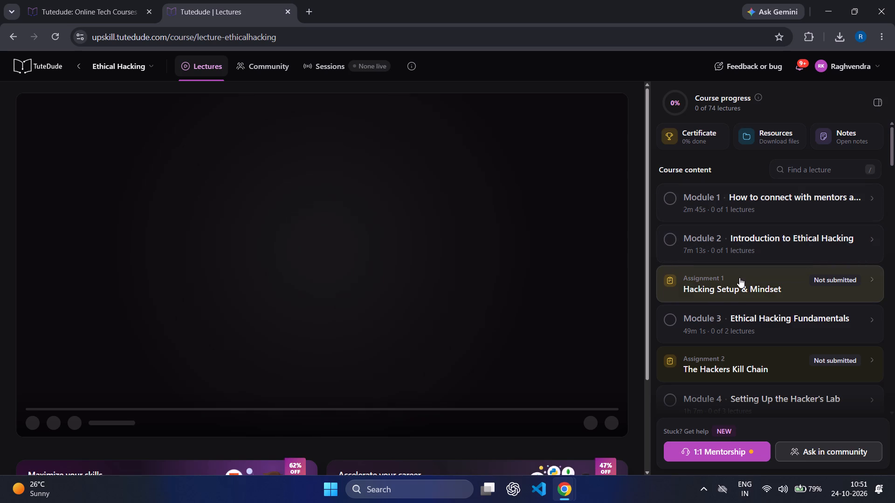
Open the task submission form for Assignment 1, Hacking Setup & Mindset, in the course content.
{"action": "scroll", "coordinate": [739, 276], "scroll_direction": "up", "scroll_amount": 3}
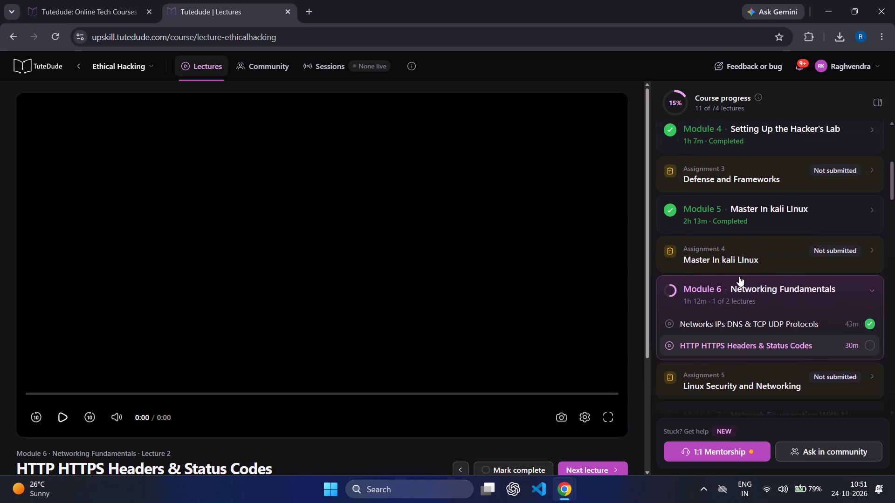
{"action": "scroll", "coordinate": [739, 276], "scroll_direction": "up", "scroll_amount": 4}
{"action": "left_click", "coordinate": [738, 276]}
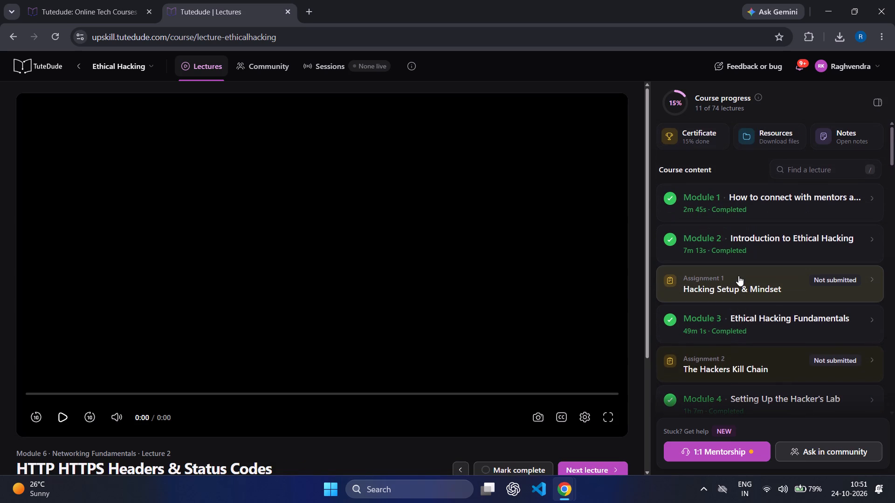
{"action": "left_click_drag", "start_coordinate": [719, 313], "coordinate": [723, 305]}
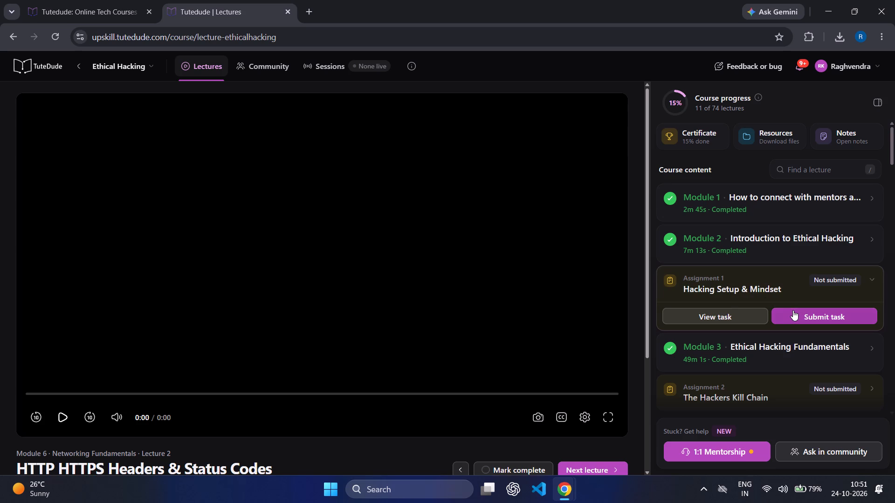
{"action": "left_click", "coordinate": [794, 313]}
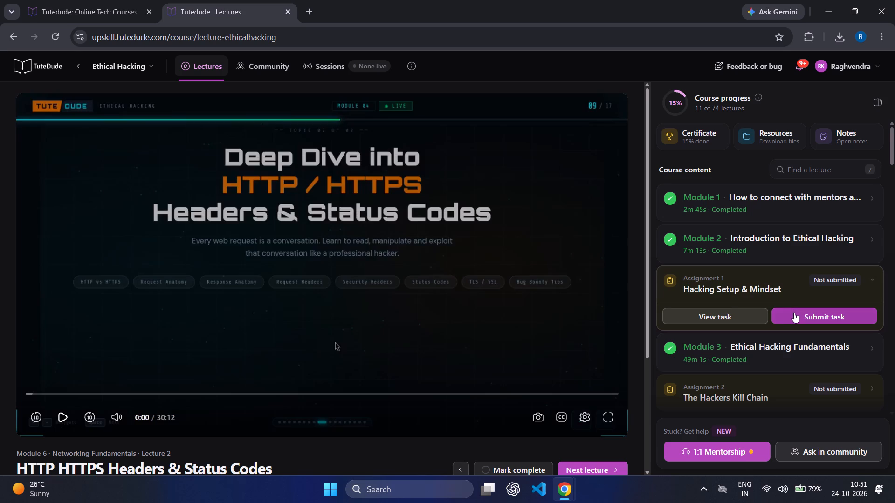
Attach the Assignment1 ZIP from the Downloads folder as the project ZIP and submit the work.
{"action": "left_click", "coordinate": [543, 233]}
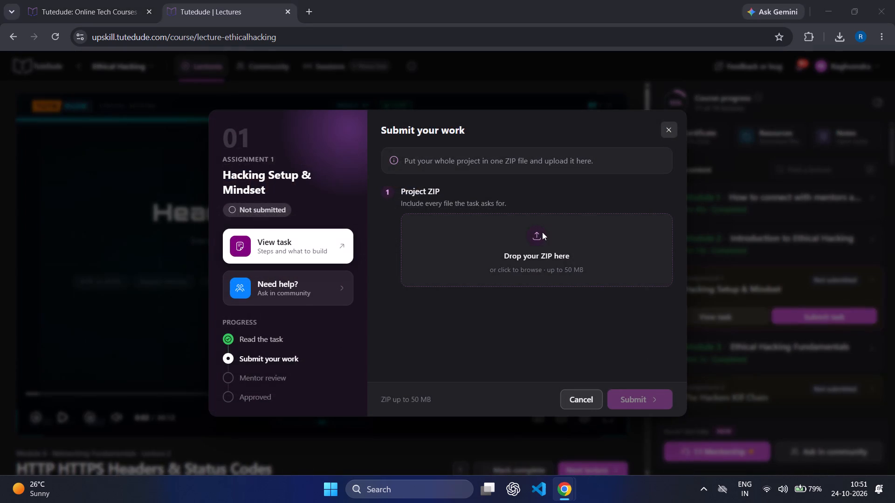
{"action": "left_click", "coordinate": [393, 102]}
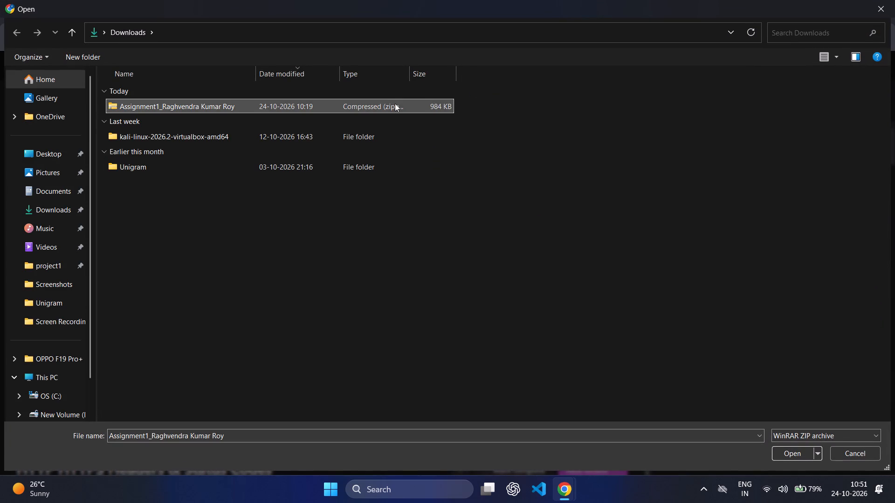
{"action": "left_click", "coordinate": [793, 455]}
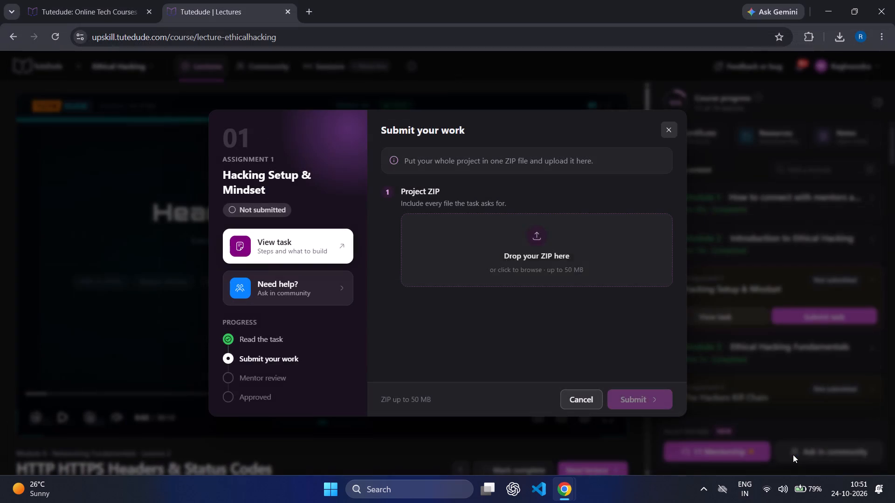
{"action": "left_click", "coordinate": [654, 397]}
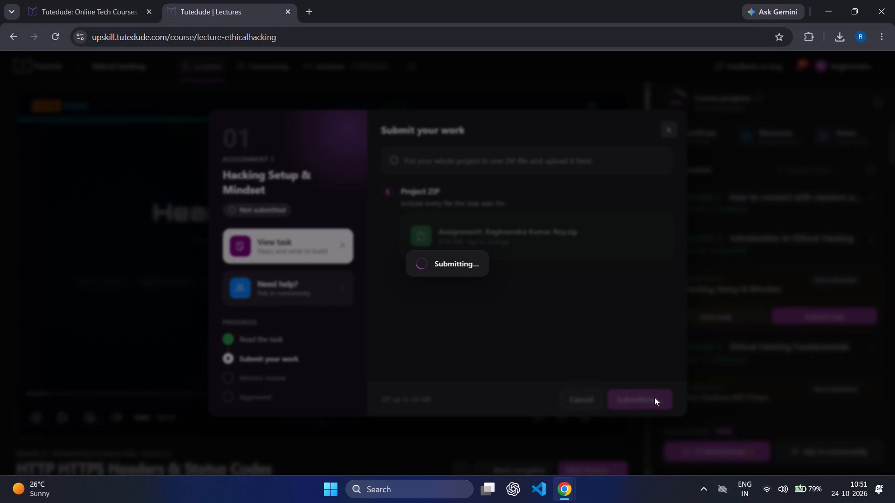
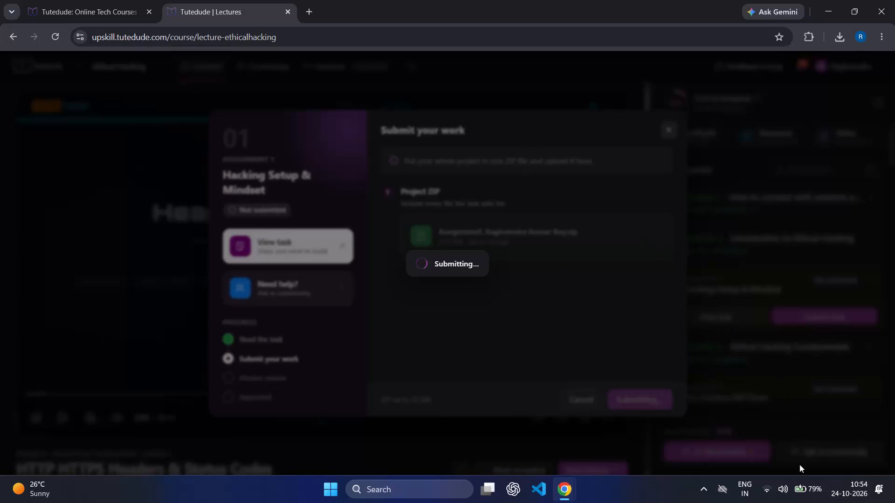
Check the Wi-Fi connection in the system quick settings while the assignment submits, and return to the submission page.
{"action": "left_click", "coordinate": [767, 491]}
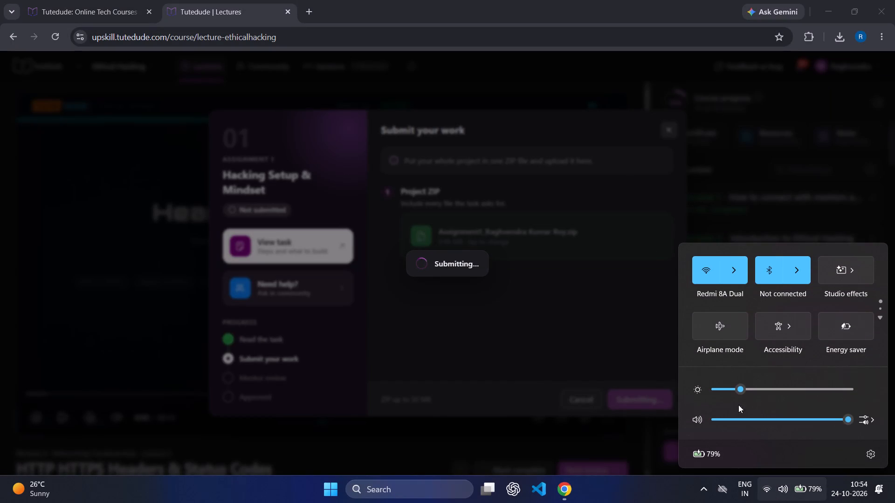
{"action": "left_click", "coordinate": [880, 218]}
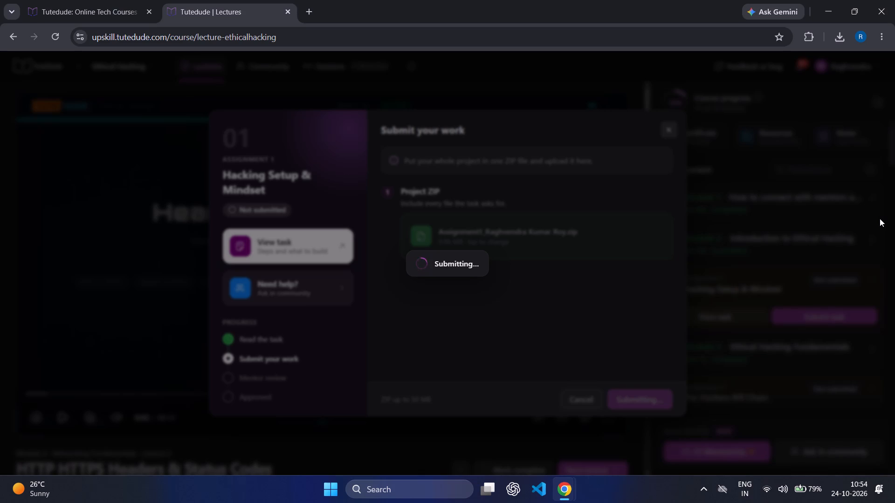
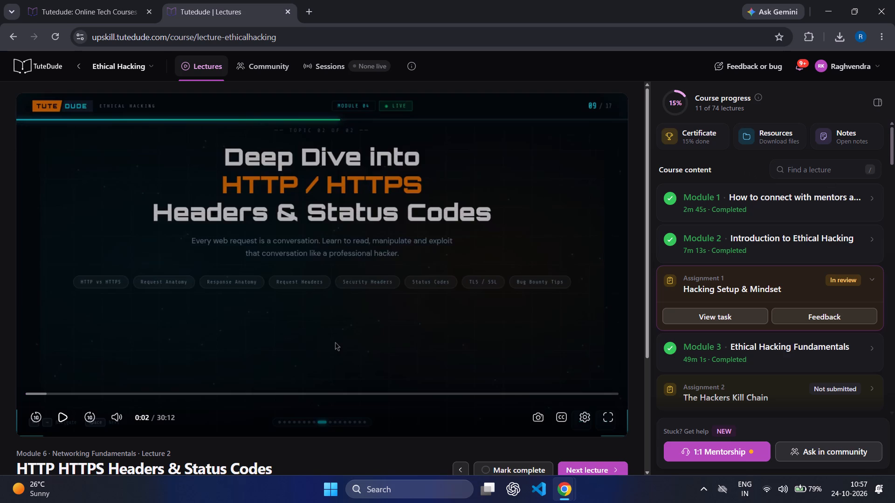
Open the task document for Assignment 2, The Hackers Kill Chain, and read its submission guidelines and first task.
{"action": "scroll", "coordinate": [806, 172], "scroll_direction": "down", "scroll_amount": 3}
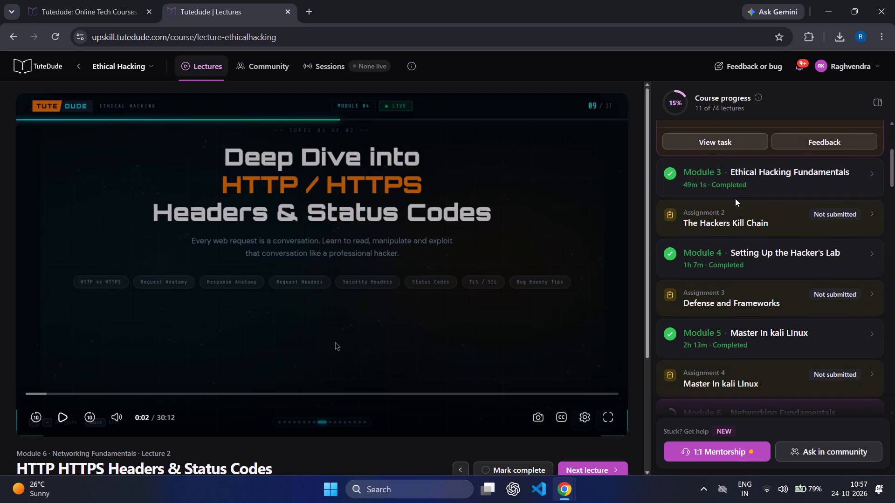
{"action": "left_click", "coordinate": [736, 210]}
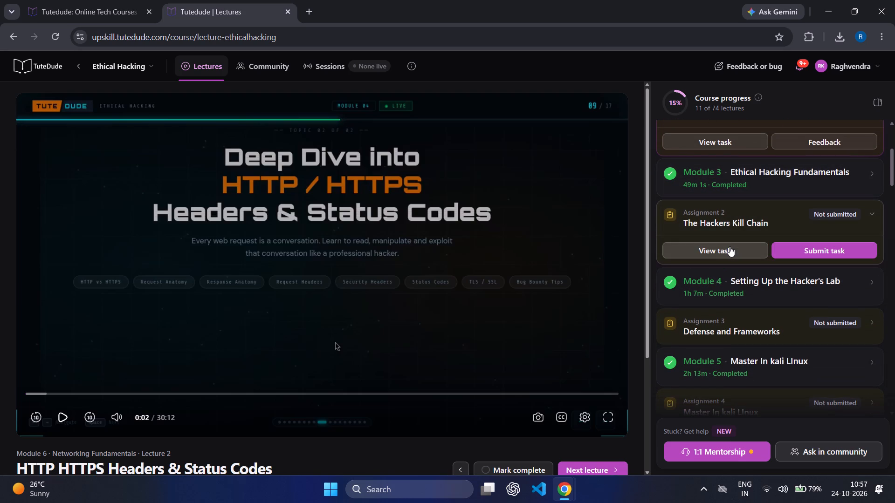
{"action": "left_click", "coordinate": [730, 246]}
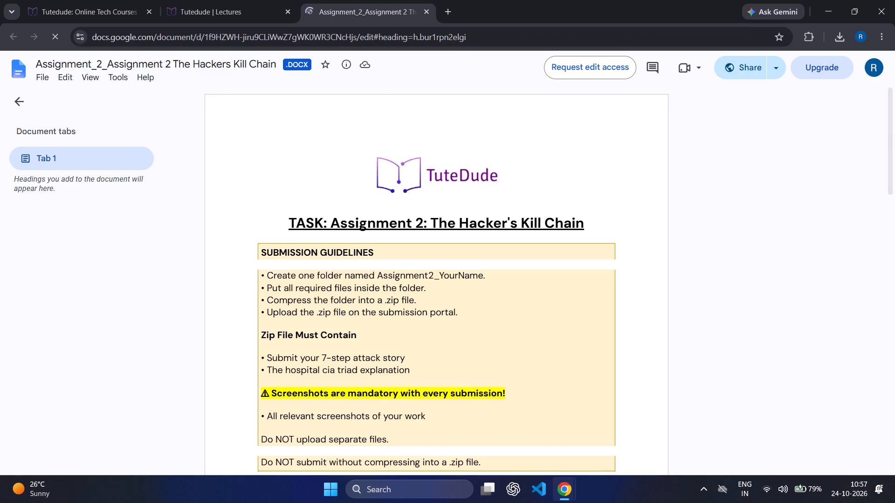
{"action": "scroll", "coordinate": [393, 221], "scroll_direction": "down", "scroll_amount": 1}
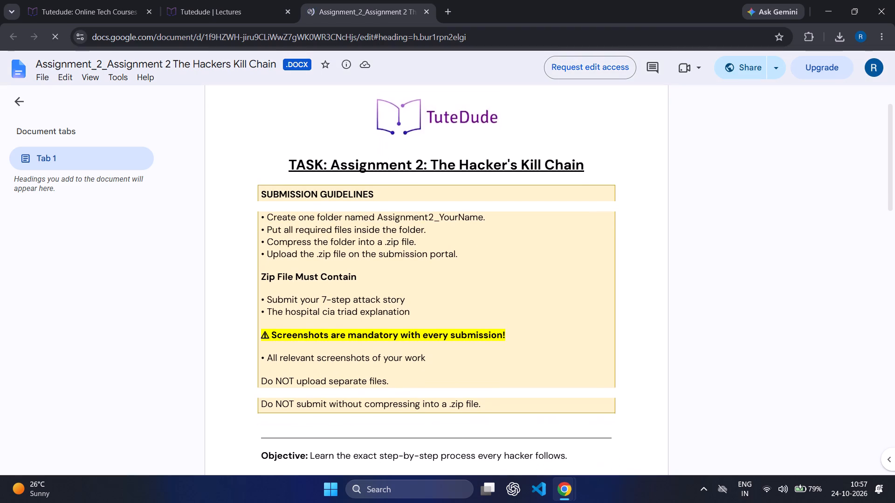
{"action": "scroll", "coordinate": [393, 221], "scroll_direction": "down", "scroll_amount": 1}
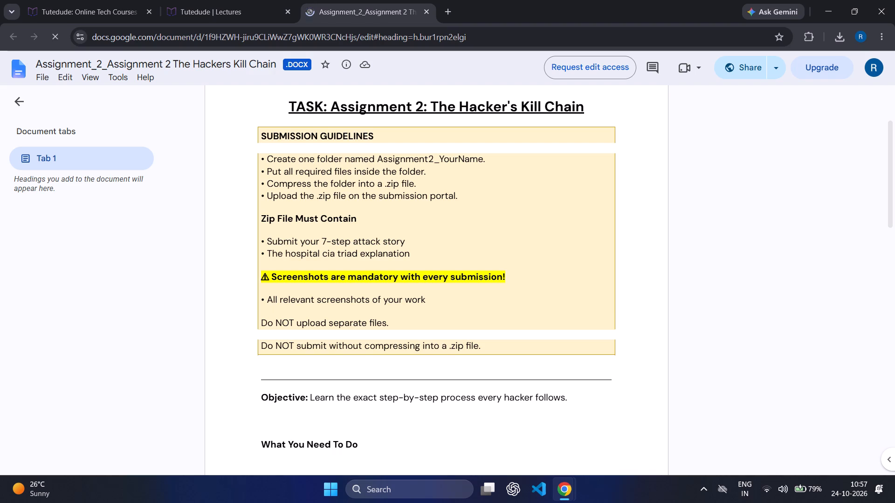
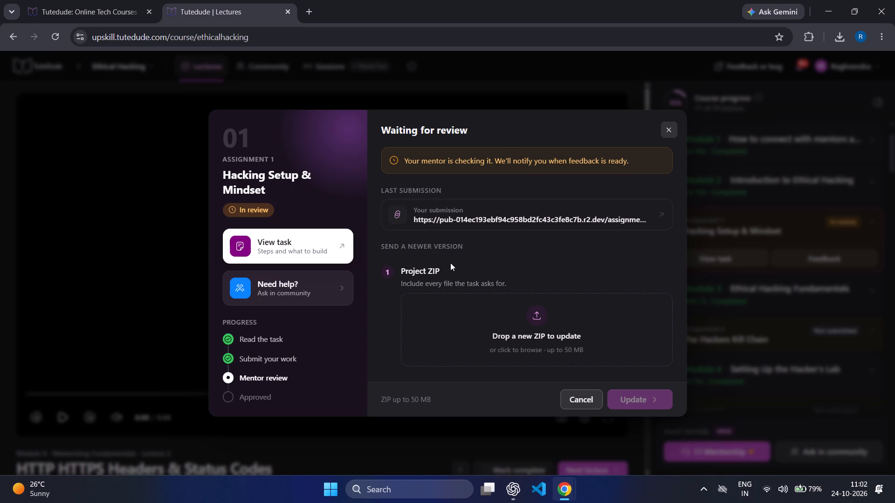
{"action": "scroll", "coordinate": [292, 343], "scroll_direction": "down", "scroll_amount": 2}
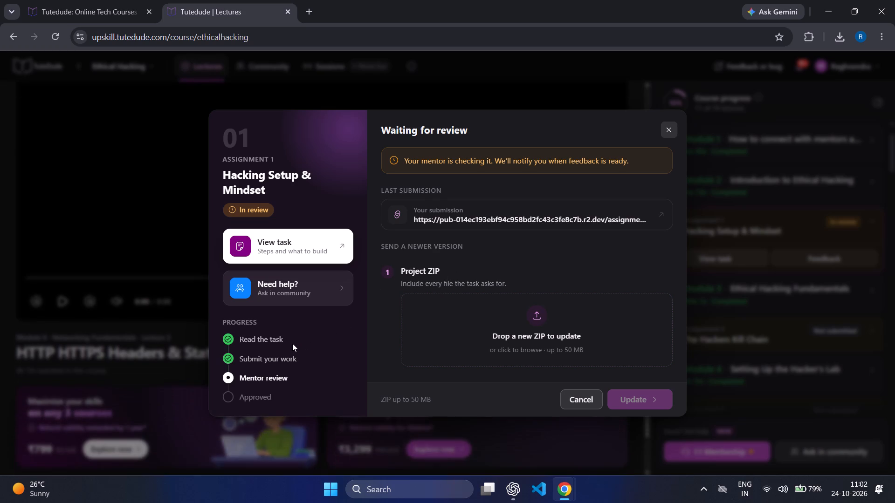
{"action": "scroll", "coordinate": [292, 343], "scroll_direction": "down", "scroll_amount": 3}
{"action": "scroll", "coordinate": [292, 342], "scroll_direction": "up", "scroll_amount": 7}
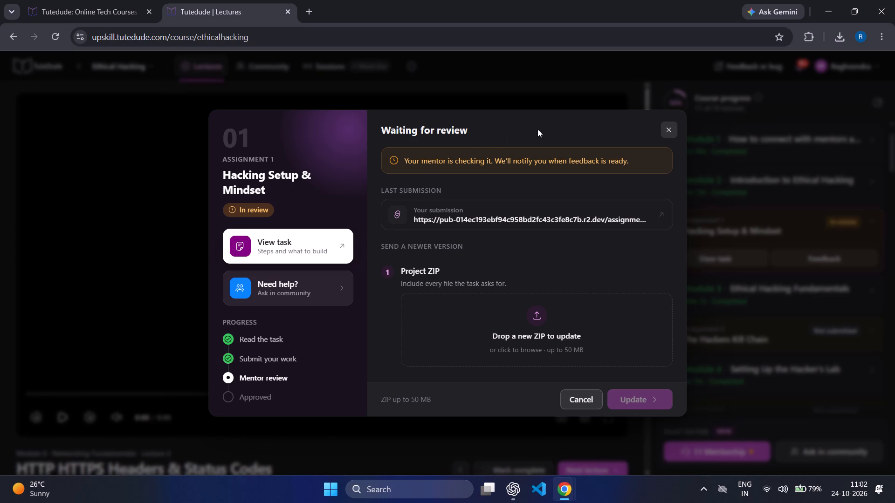
{"action": "left_click", "coordinate": [672, 129]}
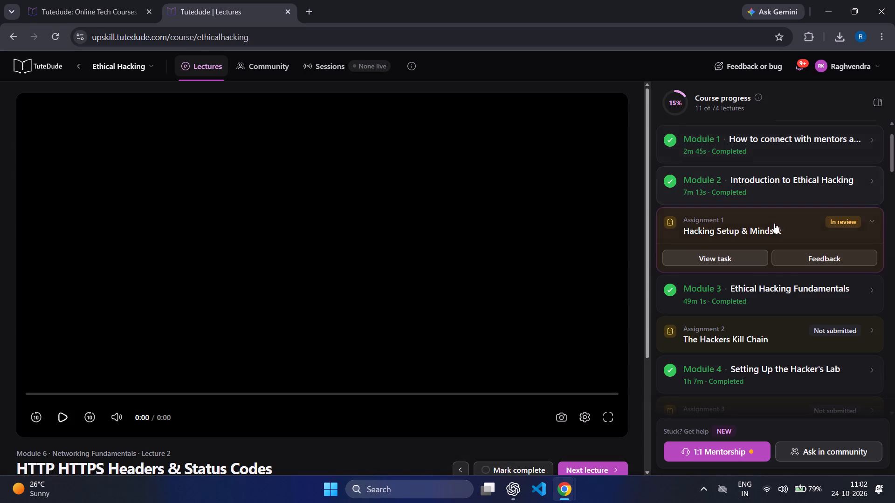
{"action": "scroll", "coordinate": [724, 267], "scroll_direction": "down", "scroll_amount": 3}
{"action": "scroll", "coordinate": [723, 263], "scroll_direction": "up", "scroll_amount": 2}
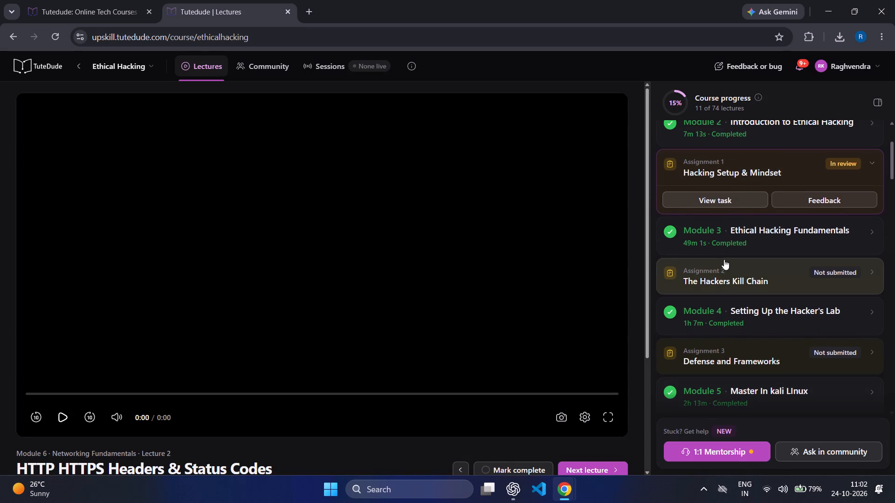
Expand Assignment 2, The Hackers Kill Chain, in the course content to show its task actions.
{"action": "left_click", "coordinate": [716, 269]}
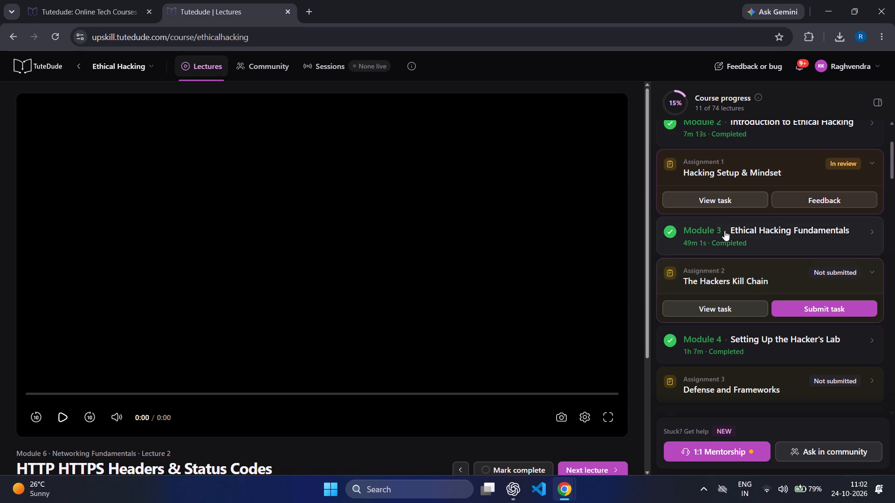
Open the course's Certificate & Refund overview, review the steps for unlocking the certificate and refund, and close it.
{"action": "scroll", "coordinate": [717, 177], "scroll_direction": "up", "scroll_amount": 2}
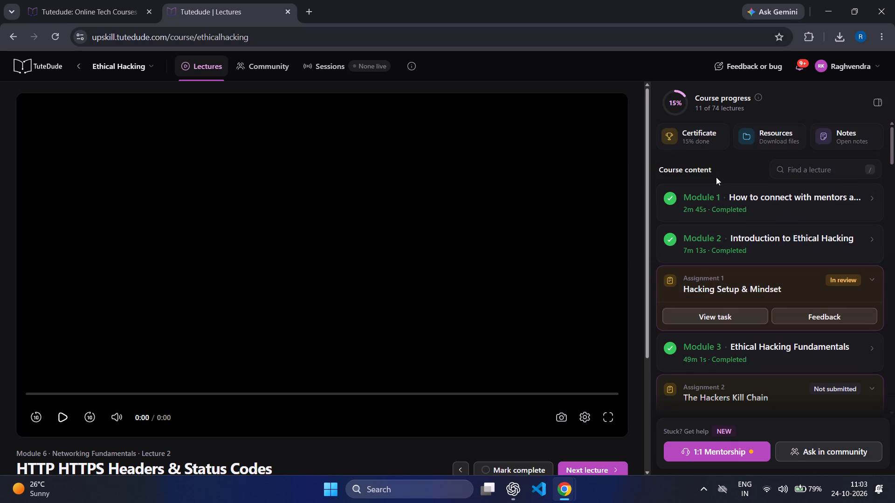
{"action": "left_click", "coordinate": [719, 145]}
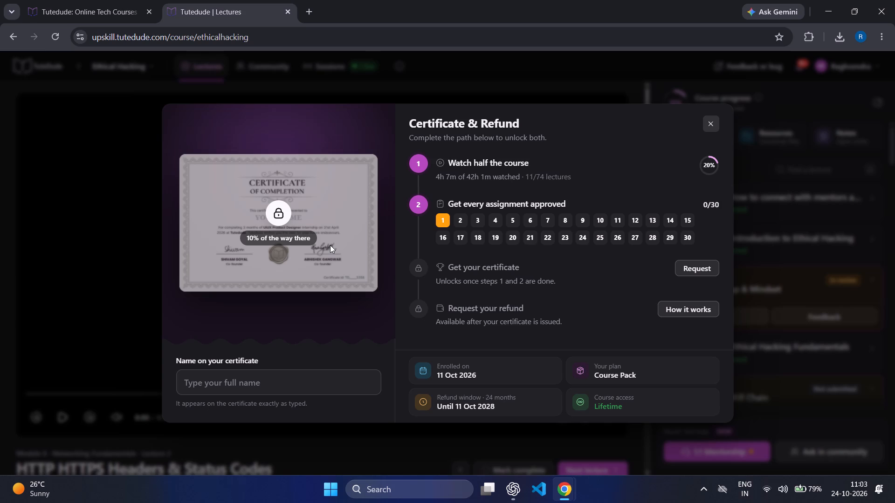
{"action": "scroll", "coordinate": [330, 245], "scroll_direction": "down", "scroll_amount": 4}
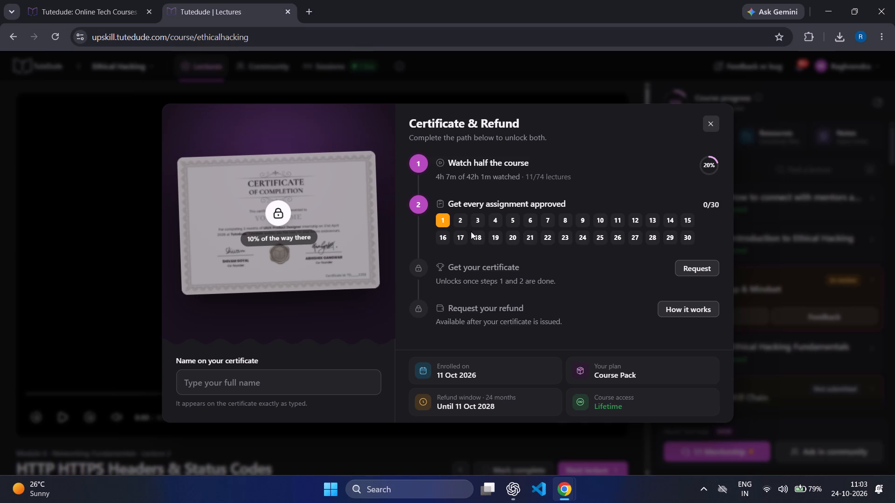
{"action": "scroll", "coordinate": [471, 231], "scroll_direction": "down", "scroll_amount": 3}
{"action": "scroll", "coordinate": [484, 278], "scroll_direction": "down", "scroll_amount": 6}
{"action": "scroll", "coordinate": [488, 225], "scroll_direction": "down", "scroll_amount": 4}
{"action": "left_click", "coordinate": [709, 119]}
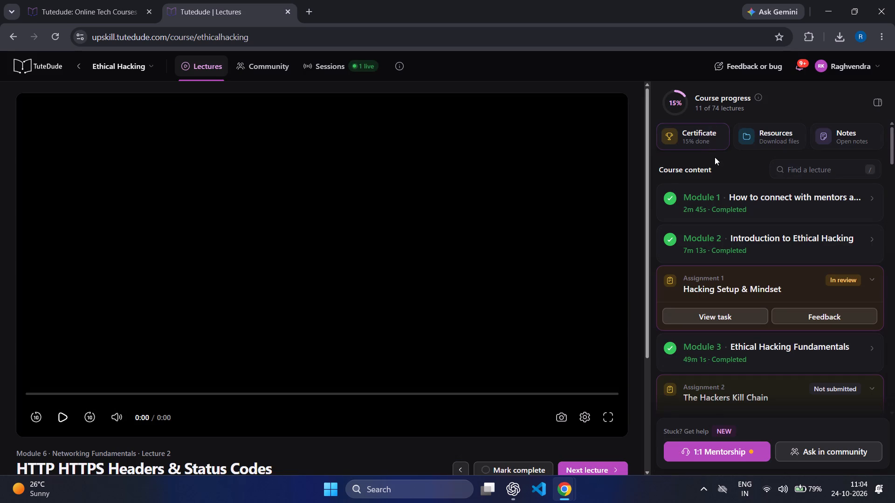
{"action": "scroll", "coordinate": [738, 222], "scroll_direction": "down", "scroll_amount": 2}
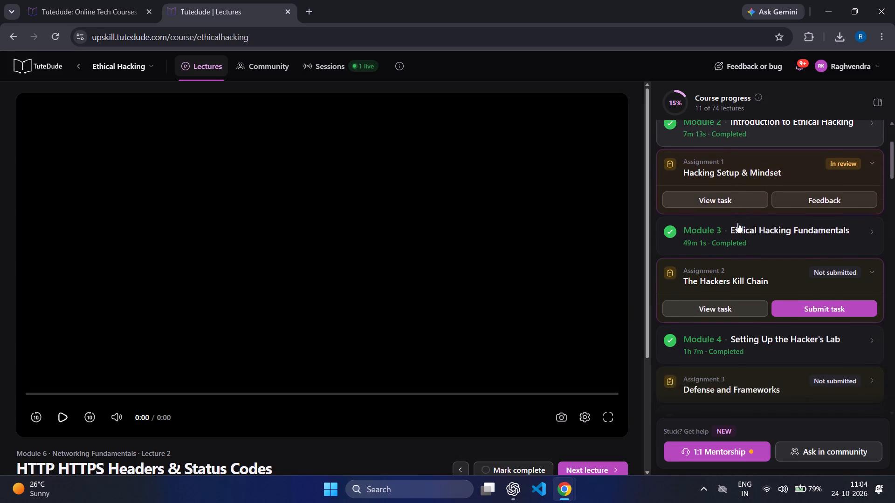
{"action": "scroll", "coordinate": [737, 223], "scroll_direction": "down", "scroll_amount": 1}
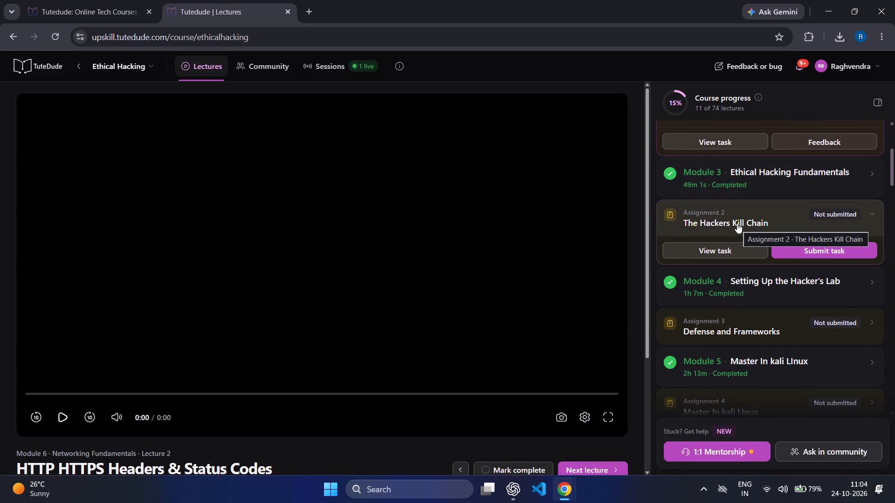
{"action": "scroll", "coordinate": [737, 223], "scroll_direction": "down", "scroll_amount": 2}
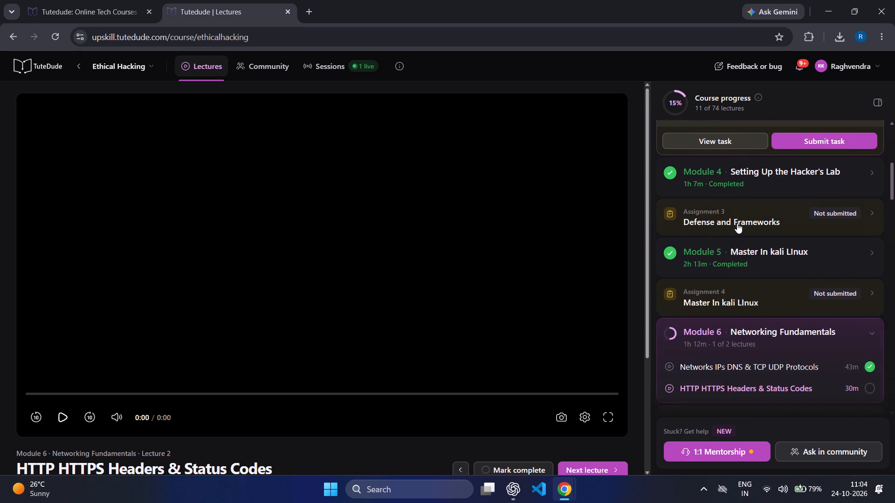
{"action": "scroll", "coordinate": [737, 223], "scroll_direction": "down", "scroll_amount": 3}
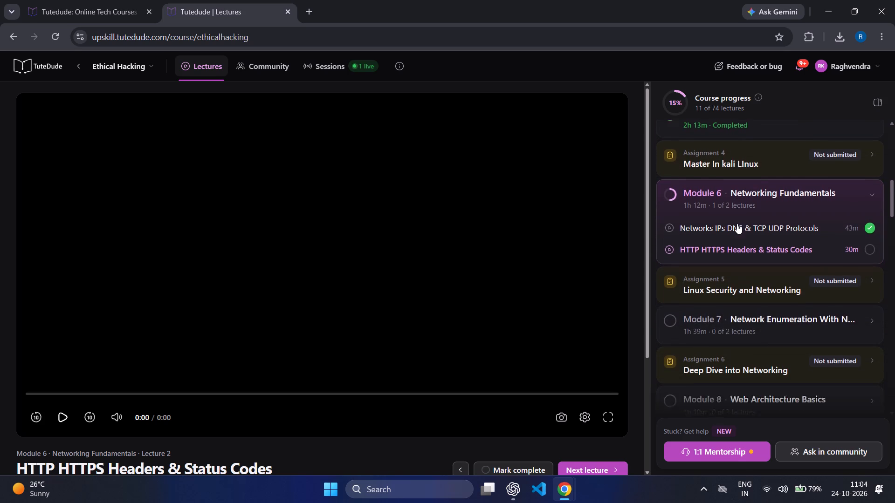
{"action": "scroll", "coordinate": [737, 224], "scroll_direction": "down", "scroll_amount": 4}
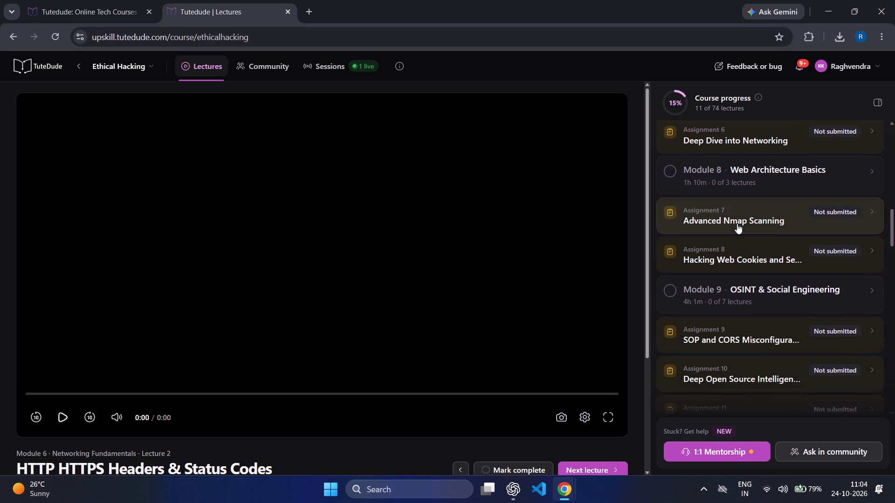
{"action": "scroll", "coordinate": [737, 224], "scroll_direction": "down", "scroll_amount": 1}
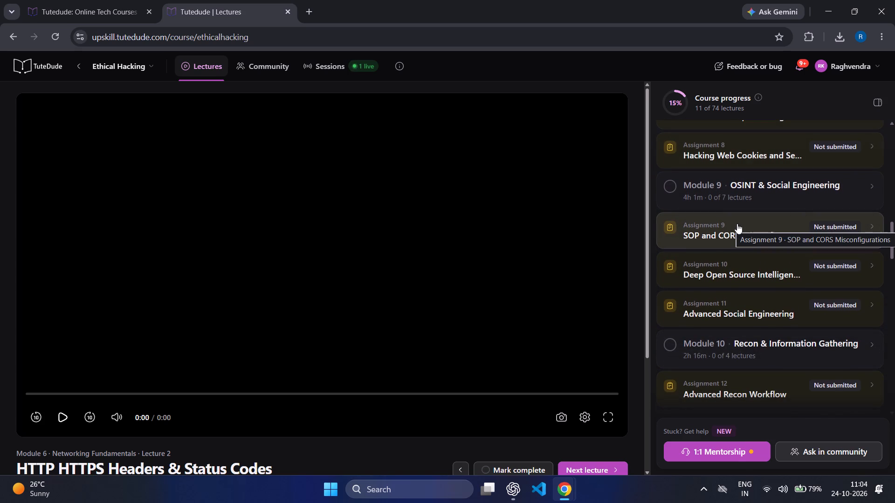
{"action": "scroll", "coordinate": [737, 224], "scroll_direction": "down", "scroll_amount": 5}
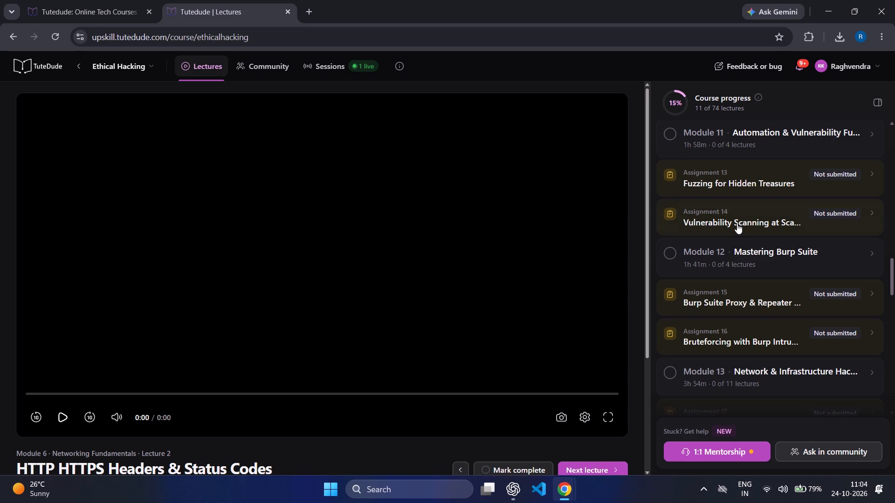
{"action": "scroll", "coordinate": [737, 224], "scroll_direction": "down", "scroll_amount": 4}
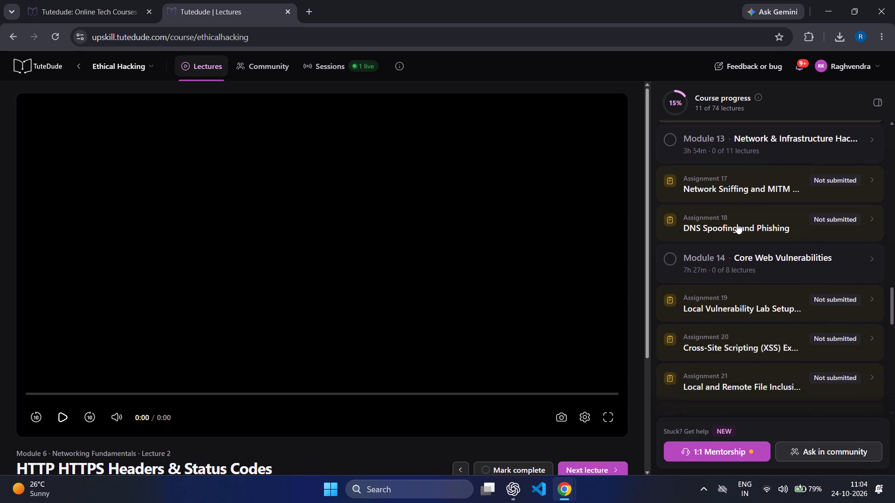
{"action": "scroll", "coordinate": [737, 224], "scroll_direction": "down", "scroll_amount": 3}
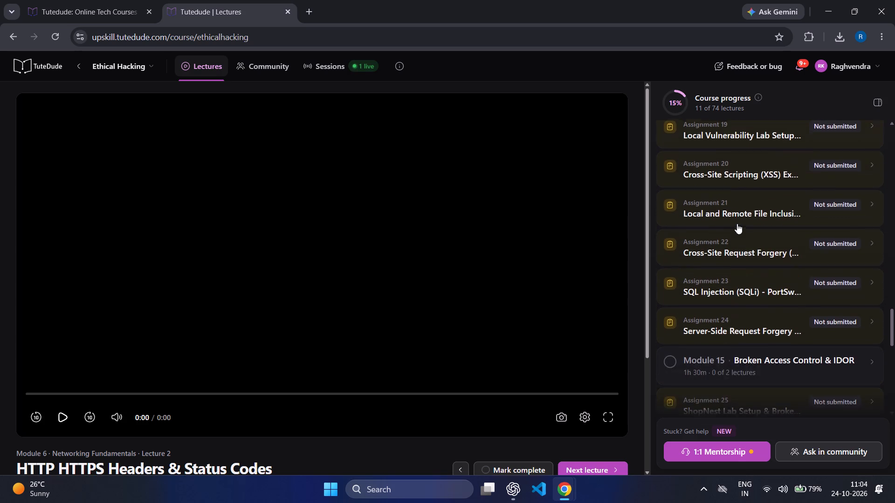
{"action": "scroll", "coordinate": [737, 224], "scroll_direction": "down", "scroll_amount": 3}
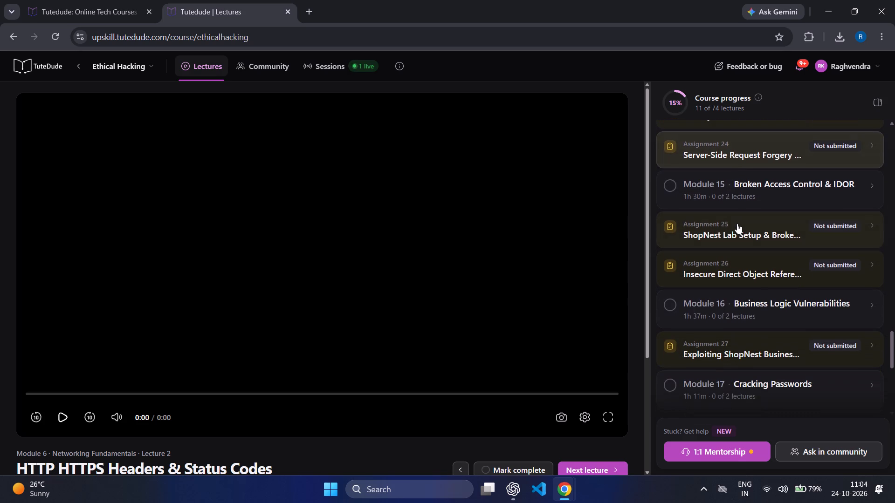
{"action": "scroll", "coordinate": [737, 224], "scroll_direction": "down", "scroll_amount": 4}
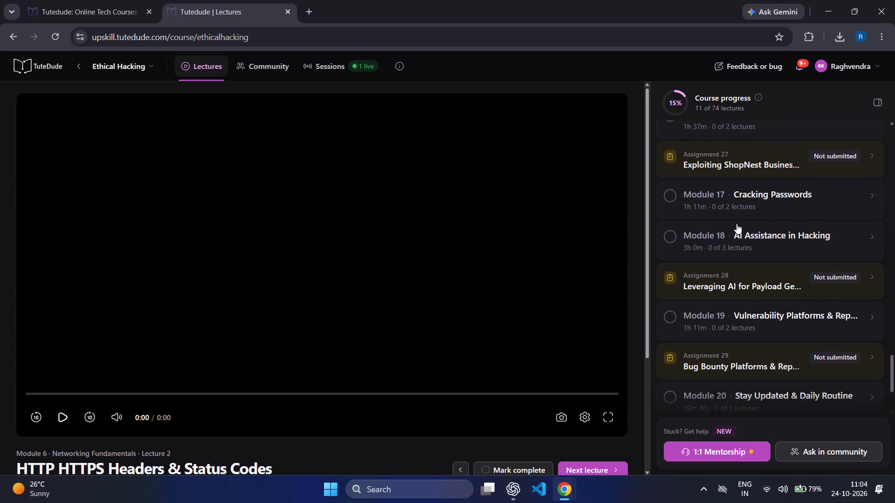
{"action": "scroll", "coordinate": [737, 224], "scroll_direction": "down", "scroll_amount": 8}
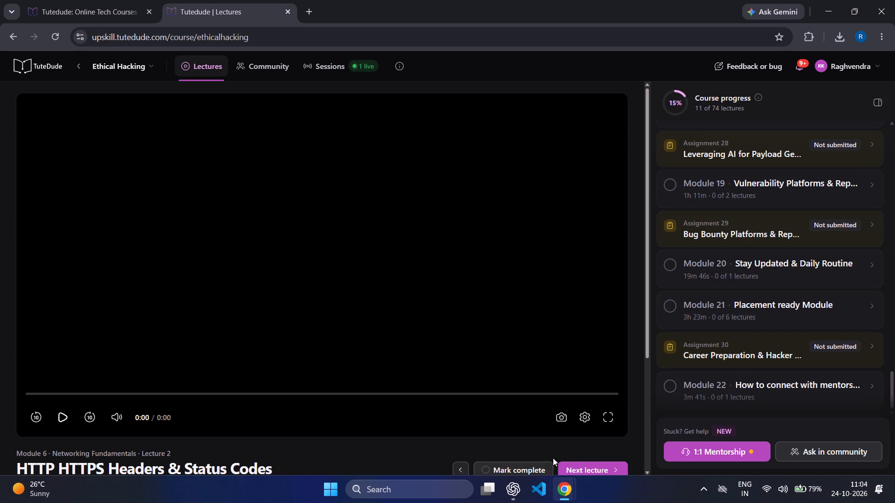
{"action": "scroll", "coordinate": [799, 345], "scroll_direction": "up", "scroll_amount": 18}
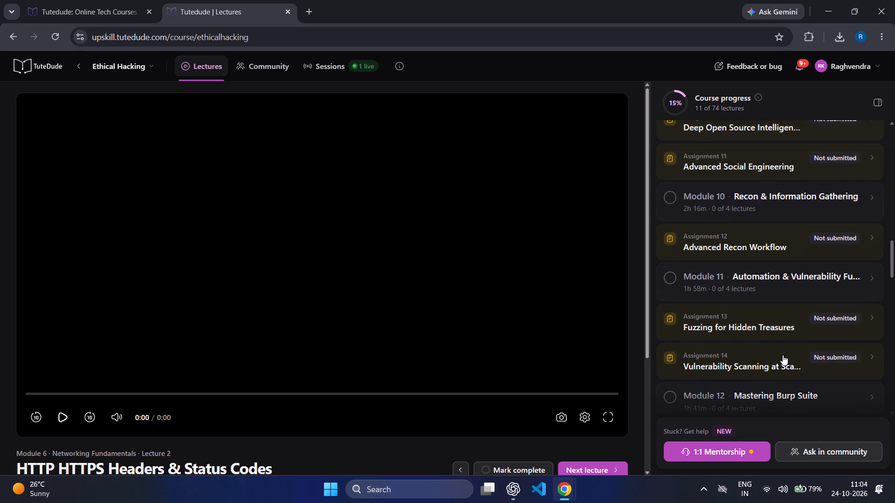
{"action": "scroll", "coordinate": [783, 355], "scroll_direction": "up", "scroll_amount": 12}
{"action": "scroll", "coordinate": [779, 356], "scroll_direction": "down", "scroll_amount": 3}
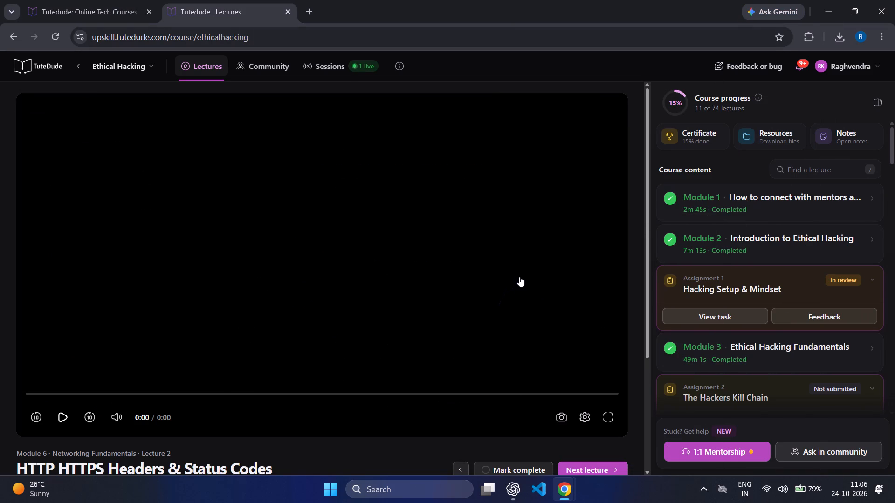
{"action": "left_click", "coordinate": [829, 17]}
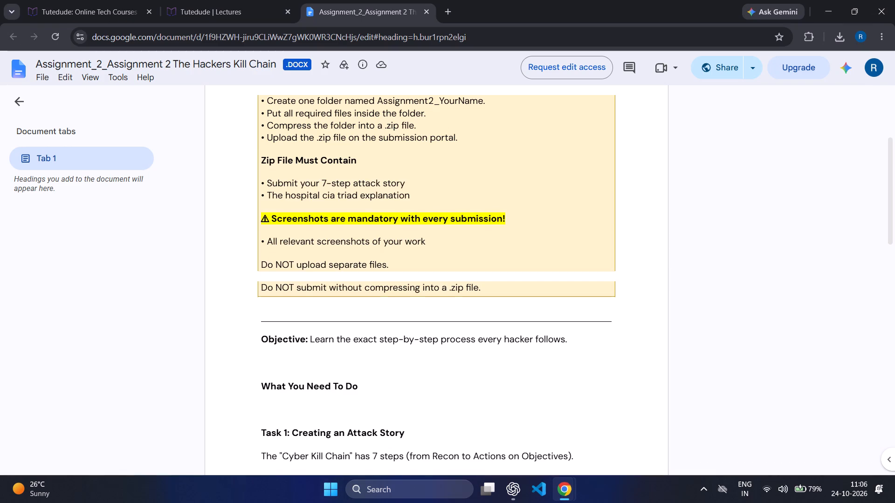
{"action": "scroll", "coordinate": [310, 297], "scroll_direction": "down", "scroll_amount": 4}
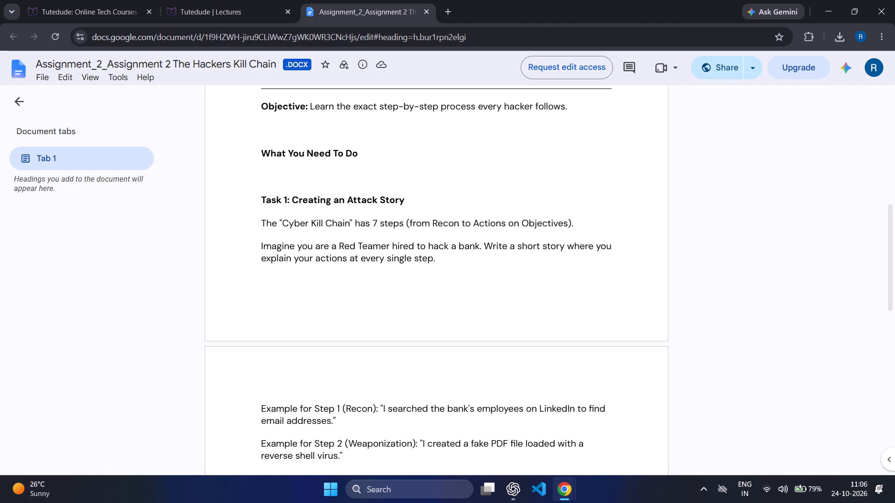
{"action": "scroll", "coordinate": [339, 250], "scroll_direction": "down", "scroll_amount": 1}
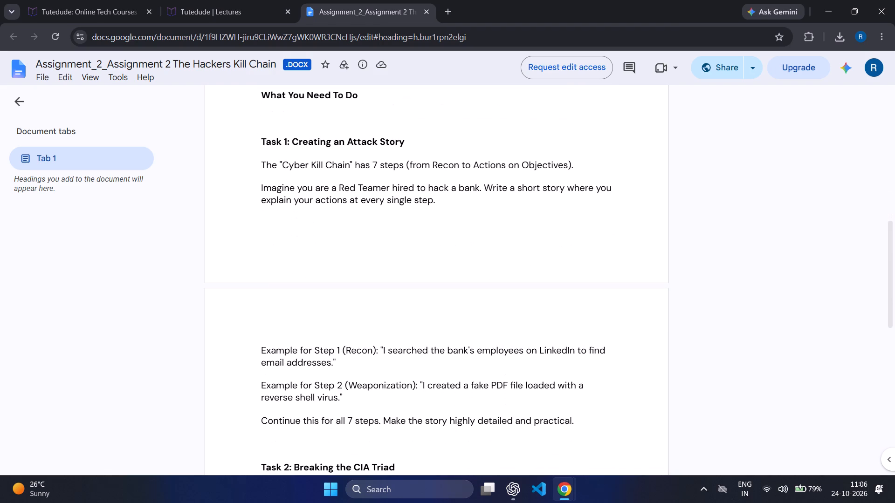
{"action": "scroll", "coordinate": [337, 250], "scroll_direction": "down", "scroll_amount": 2}
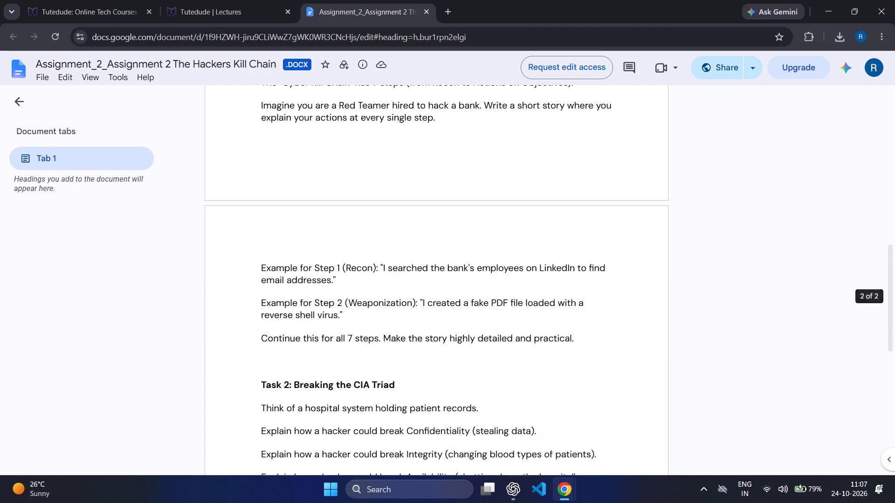
{"action": "scroll", "coordinate": [337, 250], "scroll_direction": "down", "scroll_amount": 2}
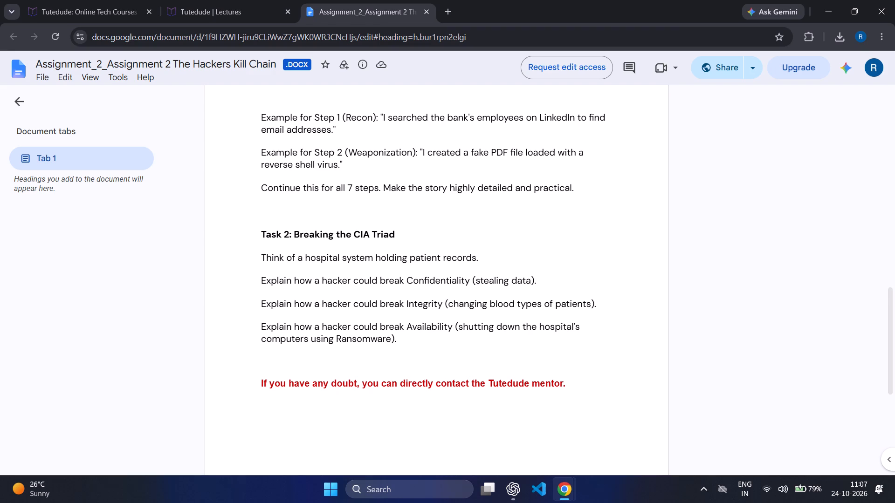
{"action": "scroll", "coordinate": [333, 249], "scroll_direction": "down", "scroll_amount": 4}
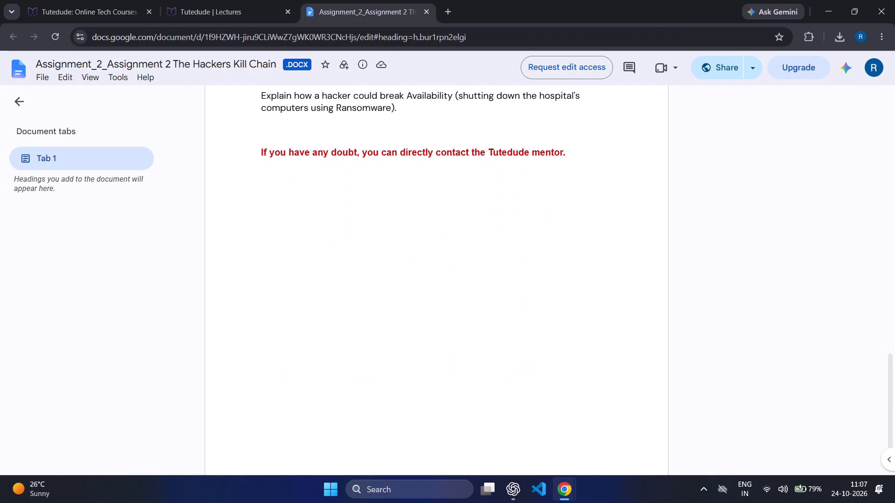
{"action": "scroll", "coordinate": [332, 250], "scroll_direction": "up", "scroll_amount": 6}
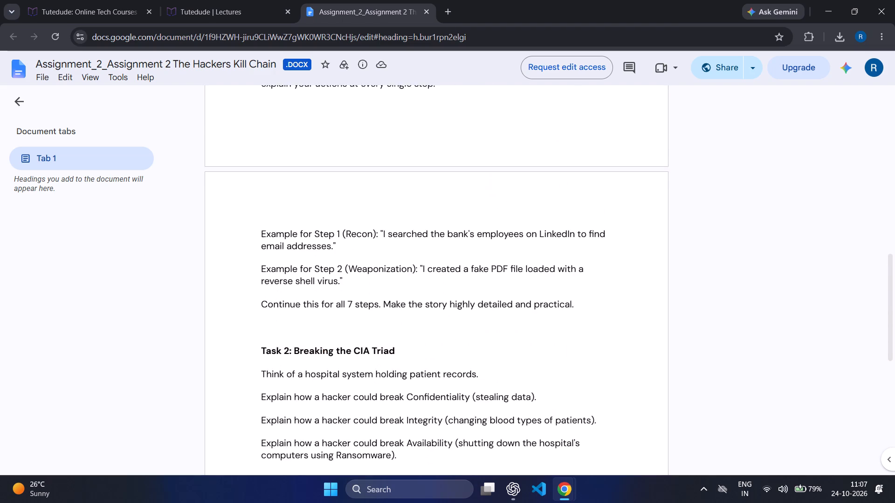
{"action": "scroll", "coordinate": [331, 250], "scroll_direction": "up", "scroll_amount": 13}
{"action": "scroll", "coordinate": [330, 251], "scroll_direction": "down", "scroll_amount": 2}
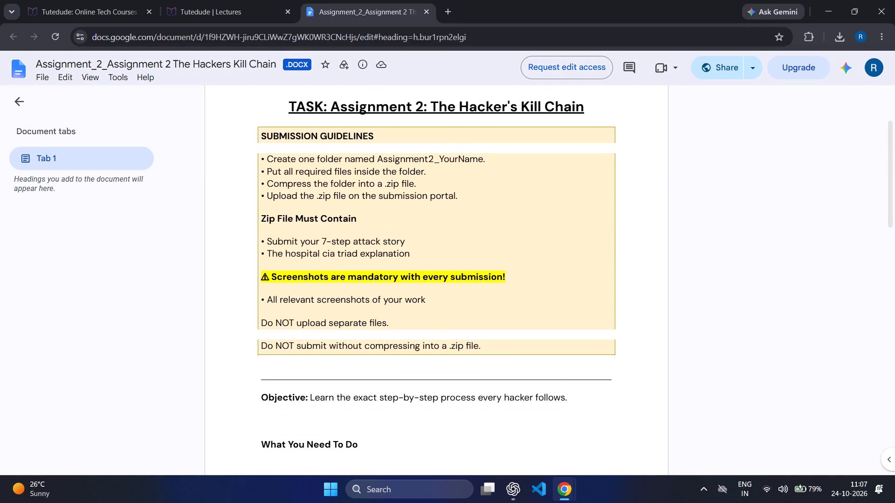
{"action": "scroll", "coordinate": [329, 251], "scroll_direction": "down", "scroll_amount": 13}
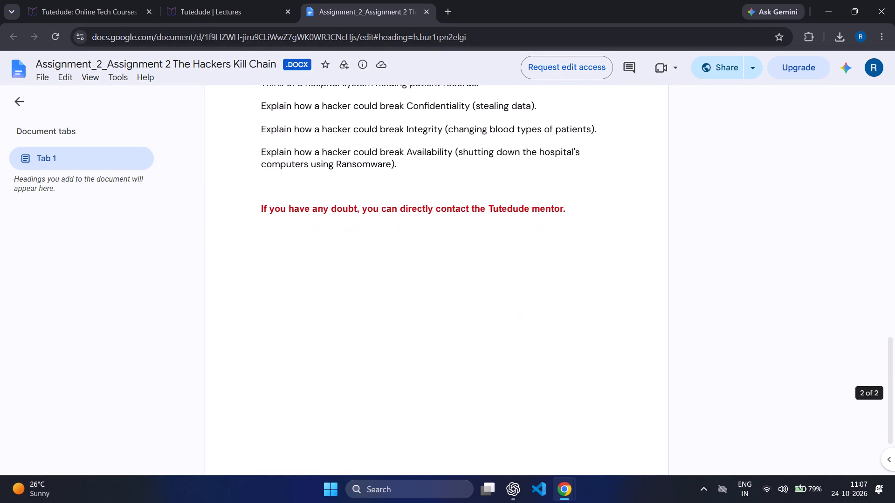
{"action": "scroll", "coordinate": [329, 251], "scroll_direction": "down", "scroll_amount": 6}
{"action": "scroll", "coordinate": [328, 251], "scroll_direction": "up", "scroll_amount": 7}
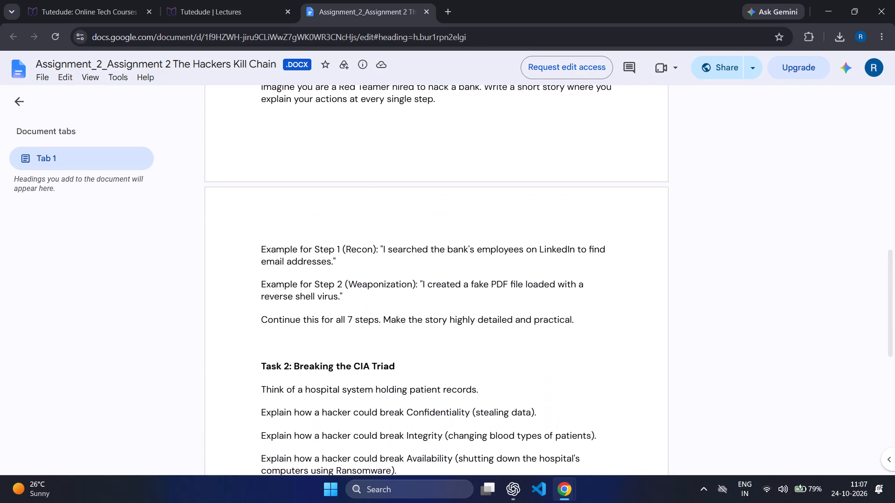
Minimise the assignment document's window and launch the app marked K from the Other category of installed apps.
{"action": "left_click", "coordinate": [819, 8]}
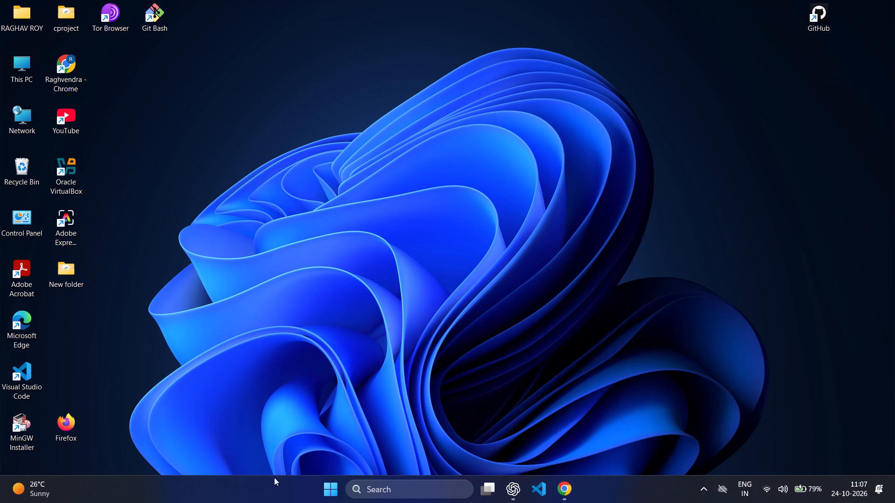
{"action": "left_click", "coordinate": [323, 493]}
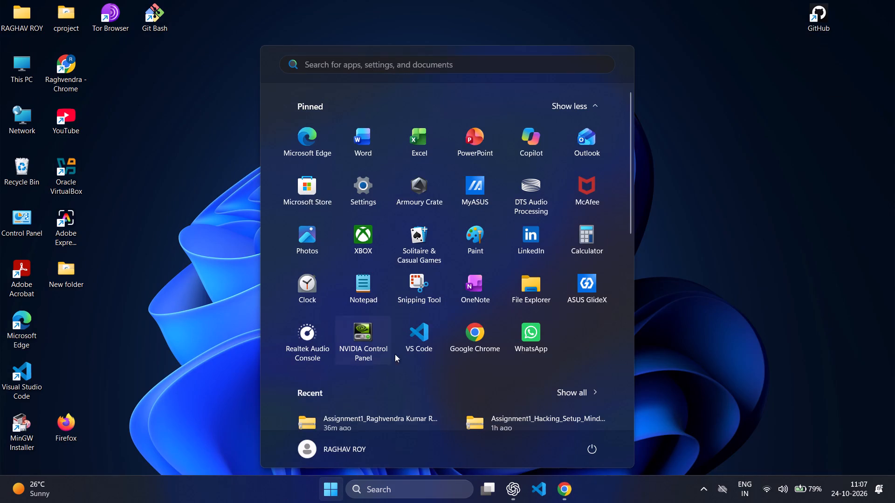
{"action": "scroll", "coordinate": [408, 349], "scroll_direction": "down", "scroll_amount": 5}
{"action": "left_click", "coordinate": [459, 285]}
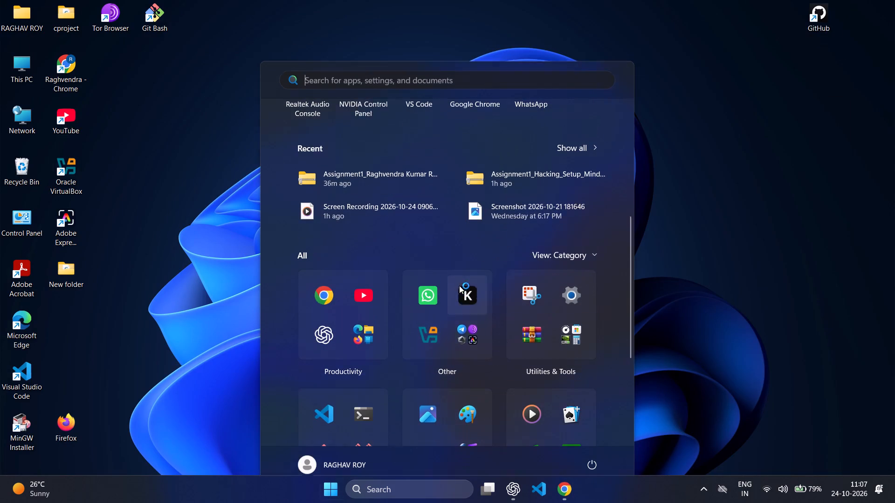